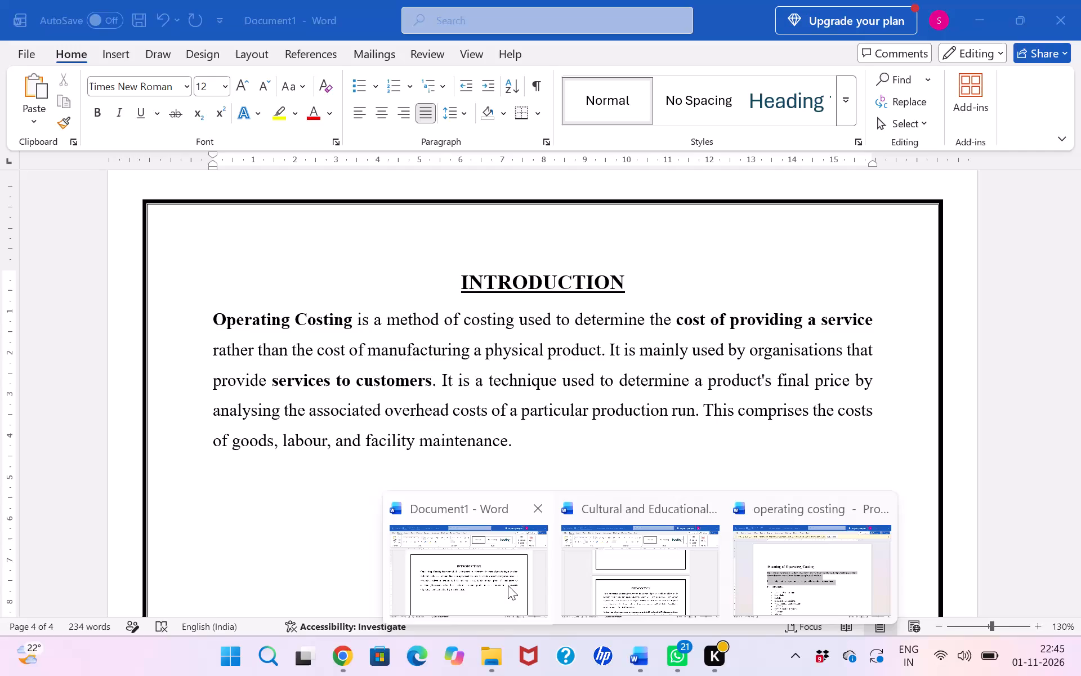
# Switch to Chrome, search for "meaning of operating costing" in a new tab, and open the Study.com operating cost lesson.
pyautogui.click(508, 585)
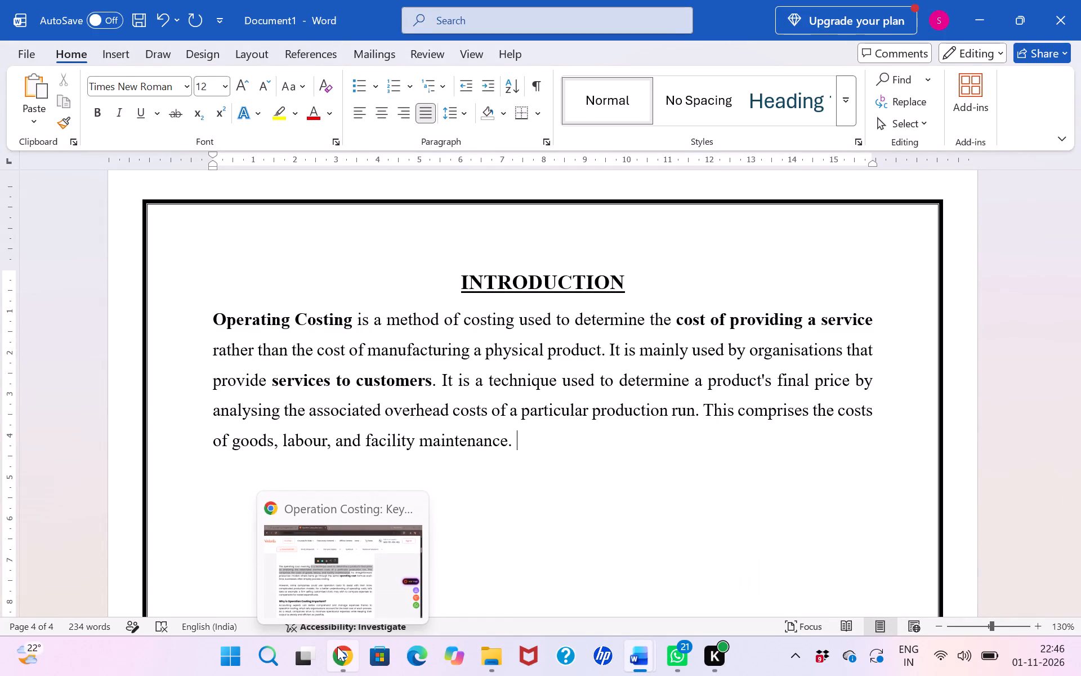
pyautogui.click(340, 595)
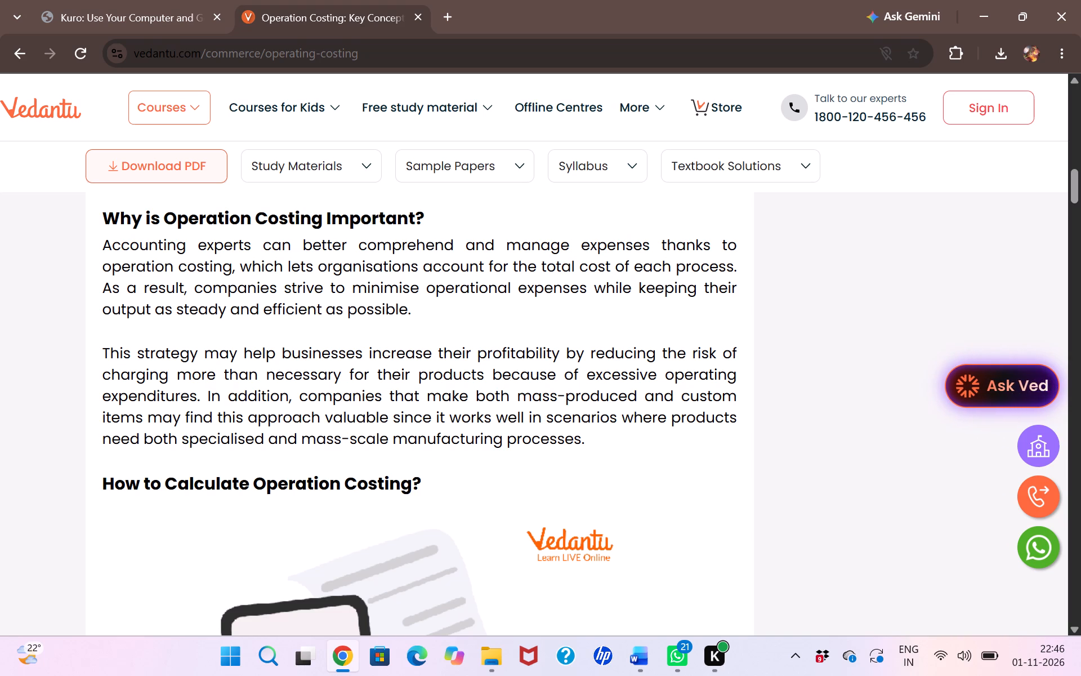
pyautogui.click(453, 12)
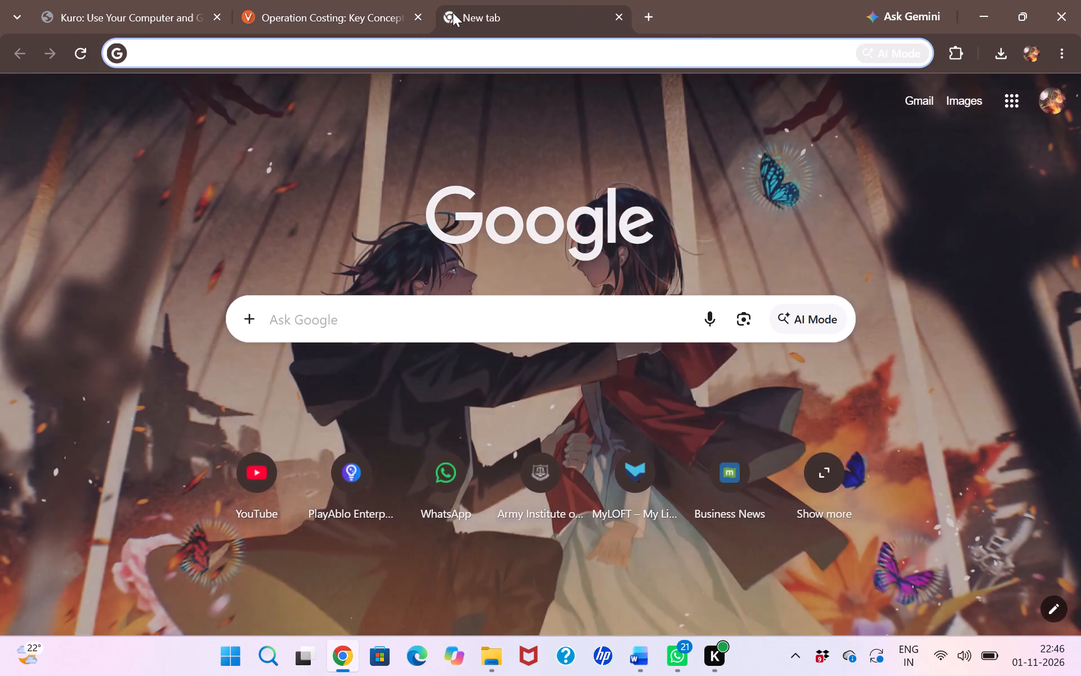
pyautogui.write('me')
pyautogui.click(369, 118)
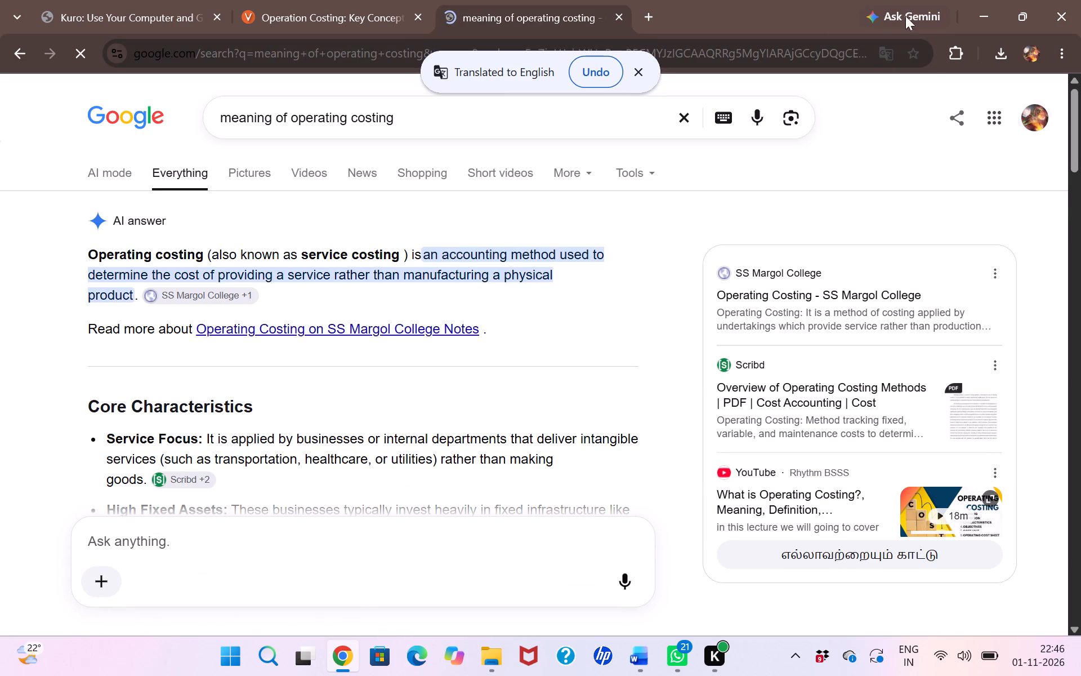
pyautogui.moveTo(1080, 123); pyautogui.dragTo(1080, 201)
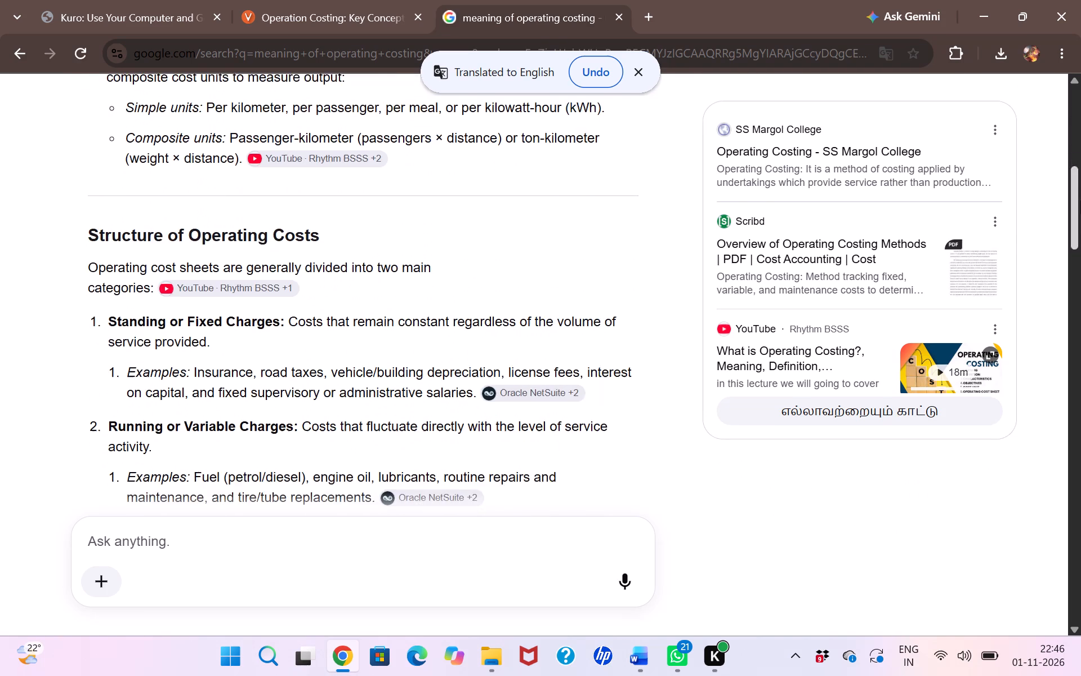
pyautogui.moveTo(1080, 201); pyautogui.dragTo(1080, 379)
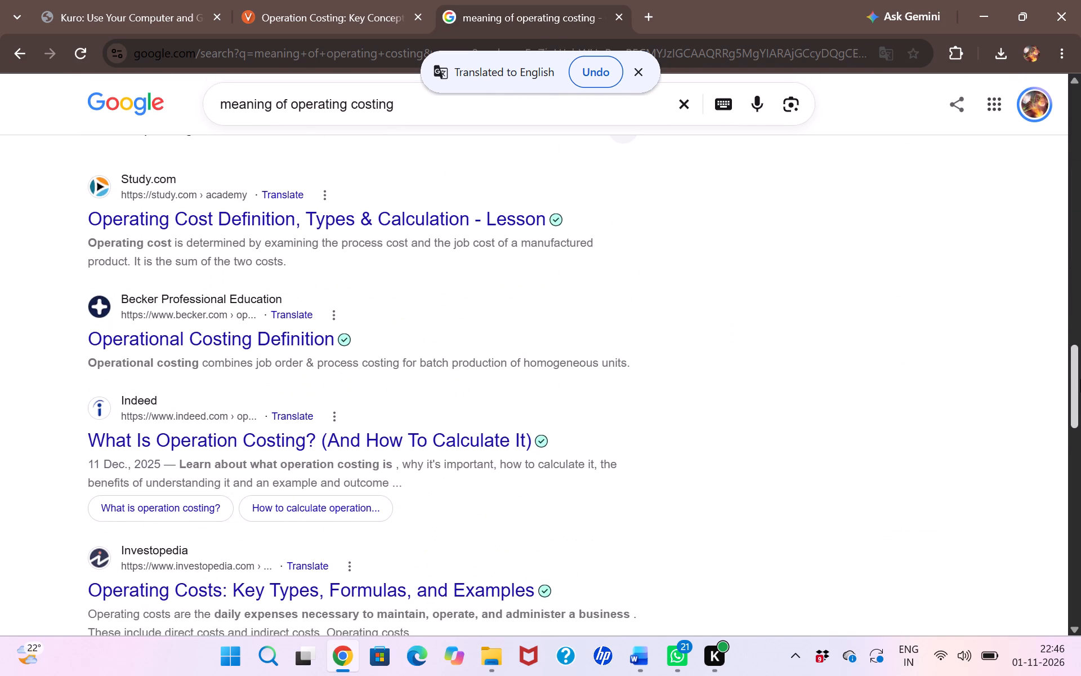
pyautogui.click(445, 207)
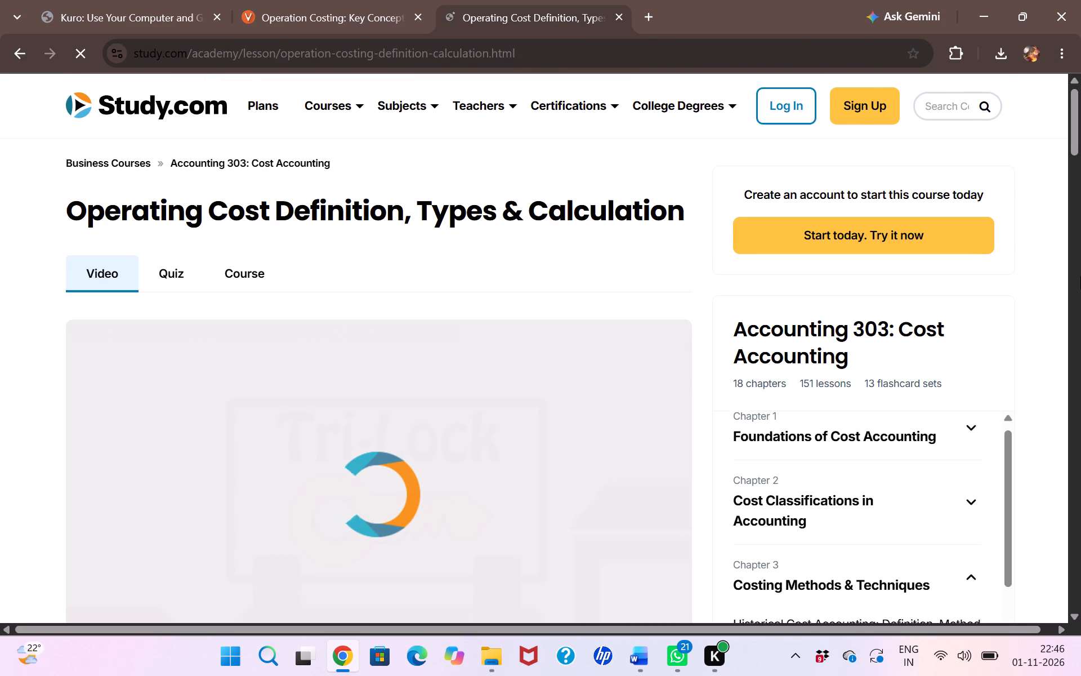
# Select the whole FAQ answer under "How does one find operating cost?" in the Study.com lesson.
pyautogui.moveTo(1080, 139); pyautogui.dragTo(1080, 204)
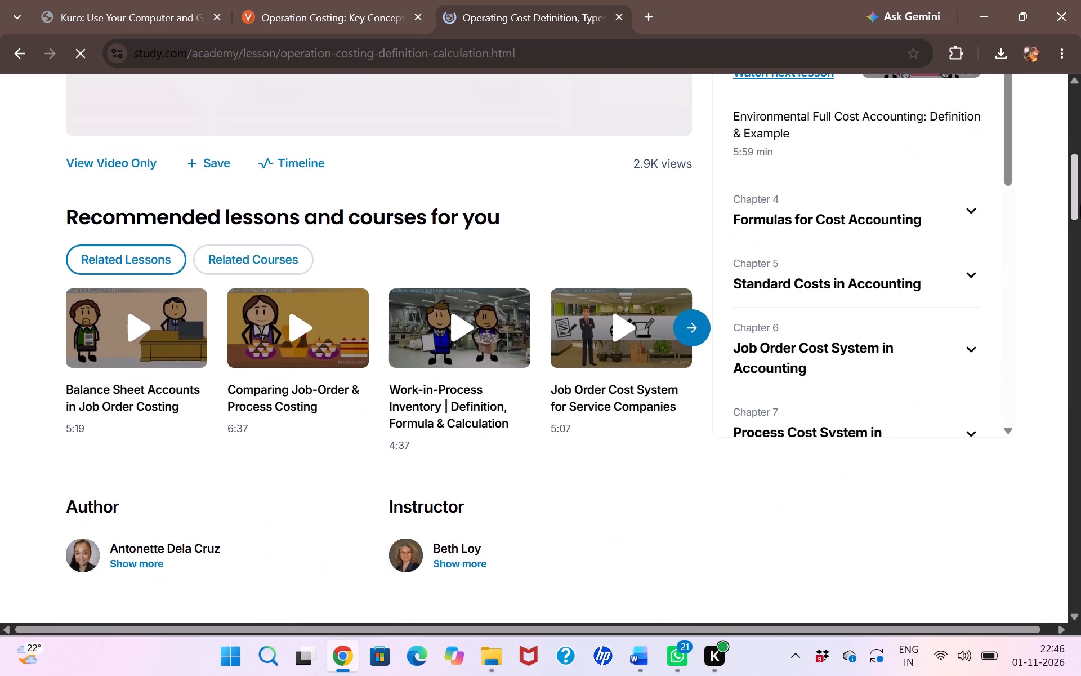
pyautogui.moveTo(1080, 204); pyautogui.dragTo(1080, 296)
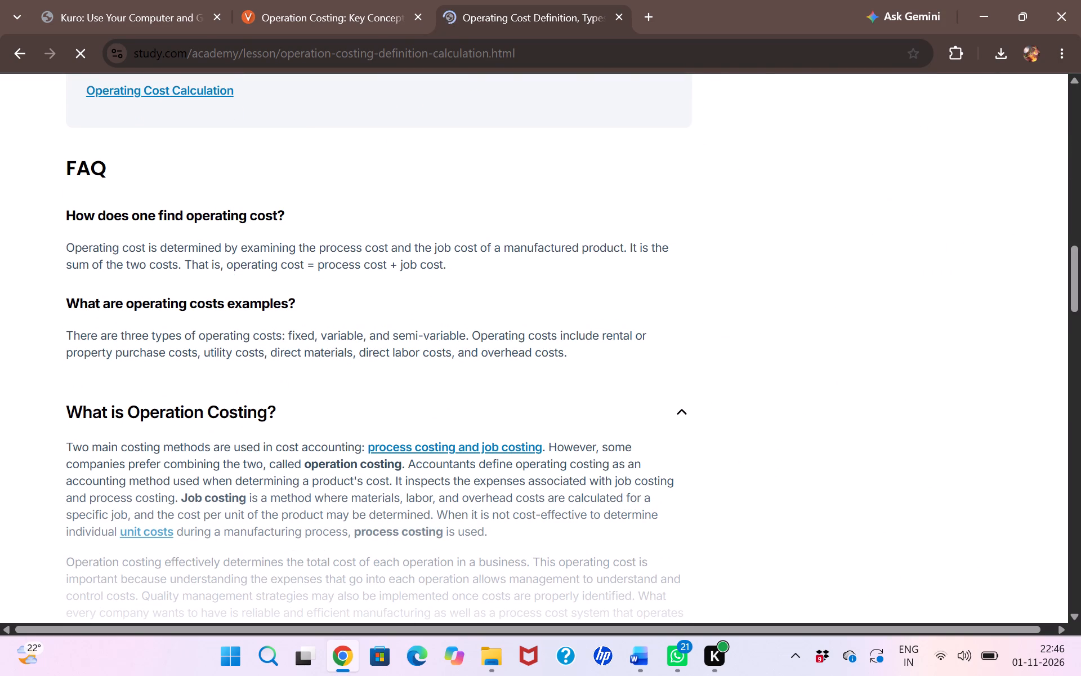
pyautogui.moveTo(67, 250); pyautogui.dragTo(83, 263)
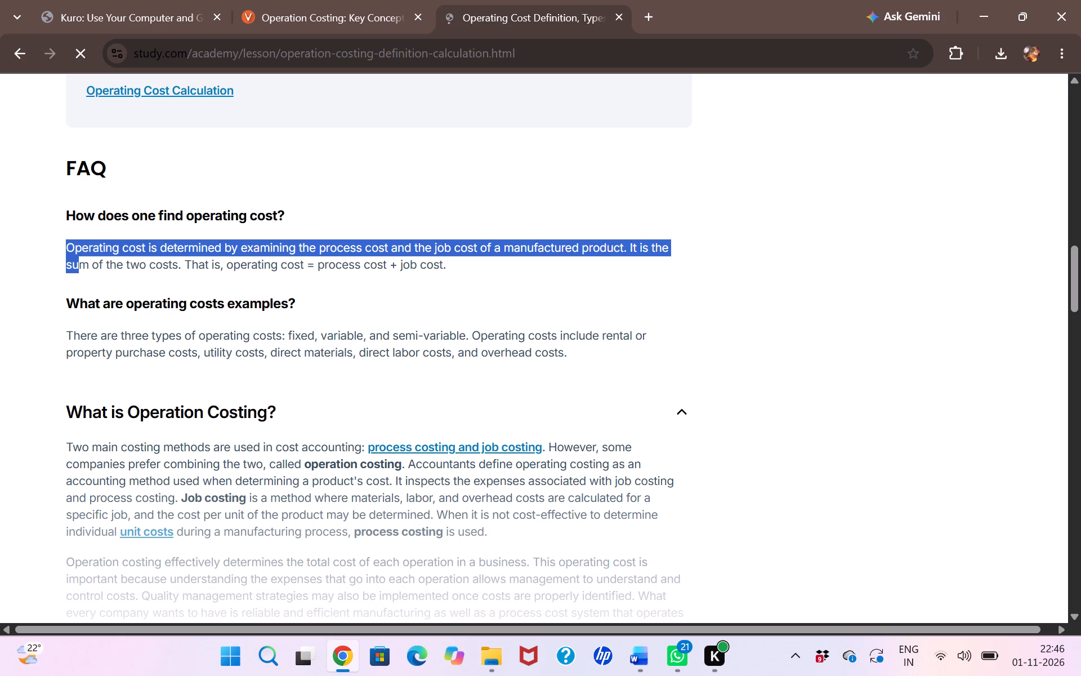
pyautogui.moveTo(83, 263); pyautogui.dragTo(160, 256)
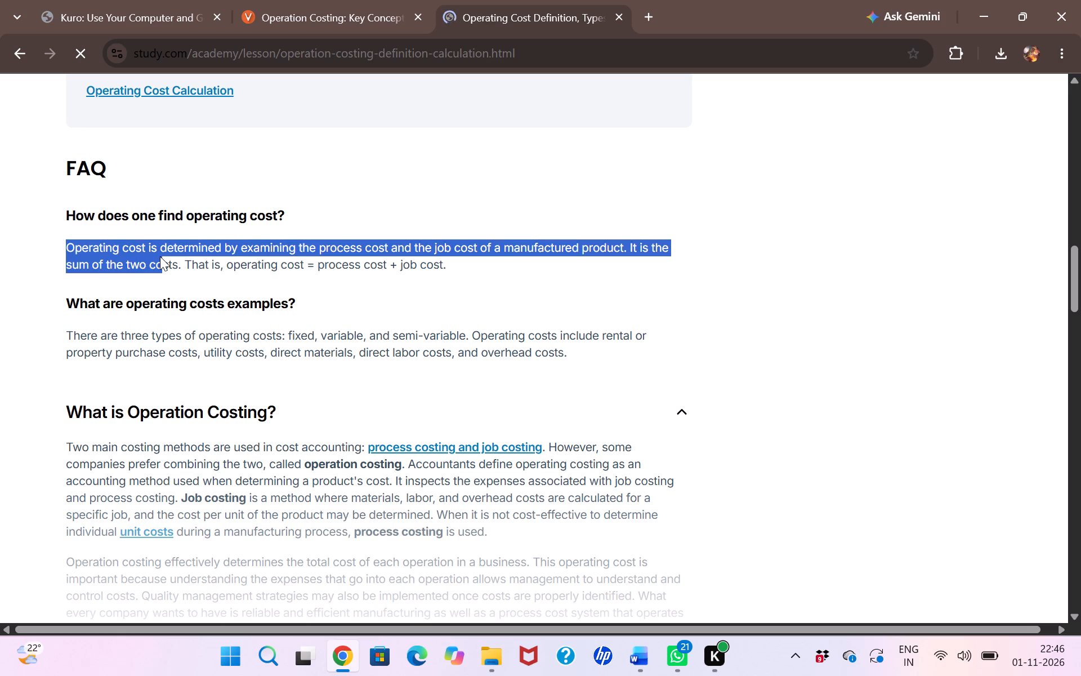
pyautogui.moveTo(160, 256); pyautogui.dragTo(439, 250)
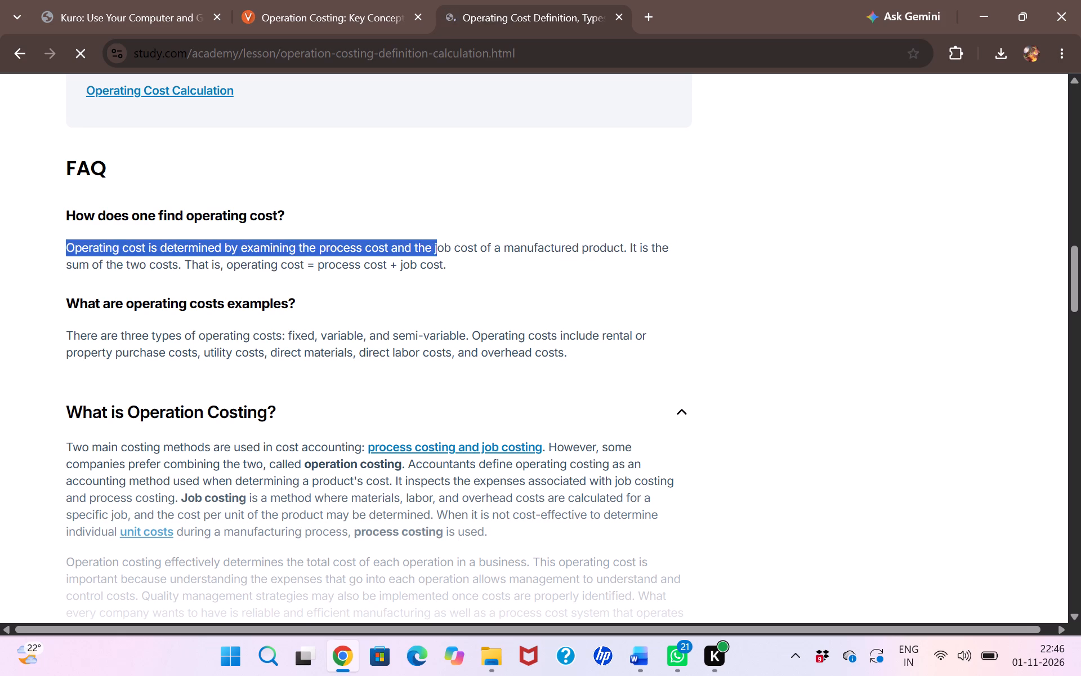
pyautogui.moveTo(439, 250); pyautogui.dragTo(455, 262)
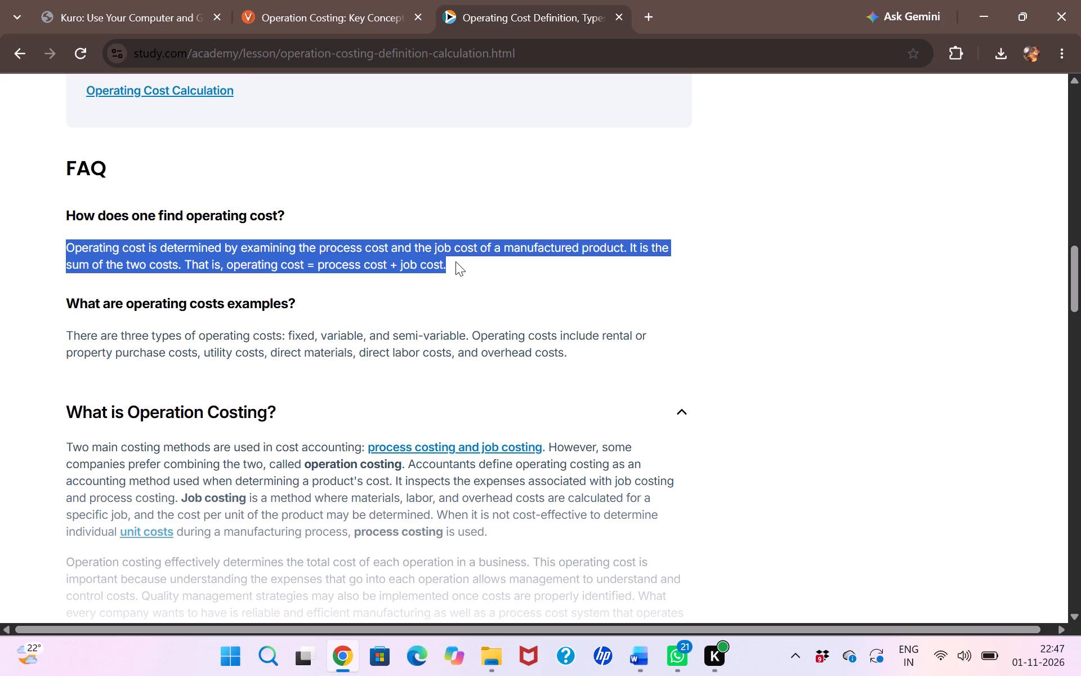
# Copy the selected operating cost answer, close WhatsApp, and paste the answer at the end of the INTRODUCTION paragraph in Word's Document1.
pyautogui.hotkey('ctrl', 'c')
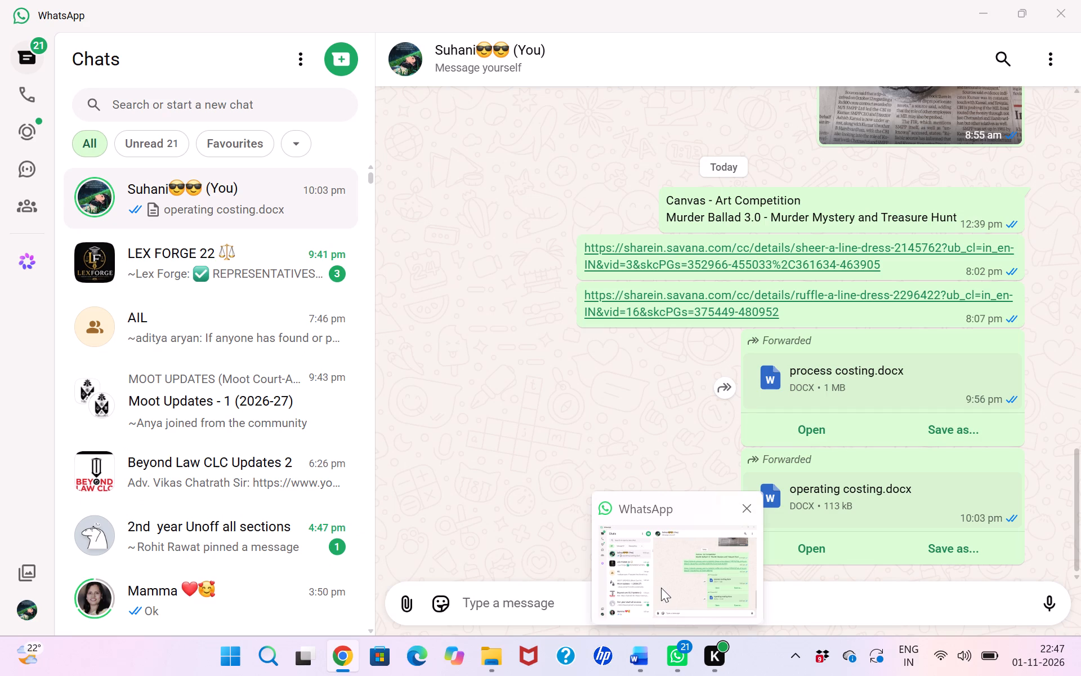
pyautogui.click(754, 502)
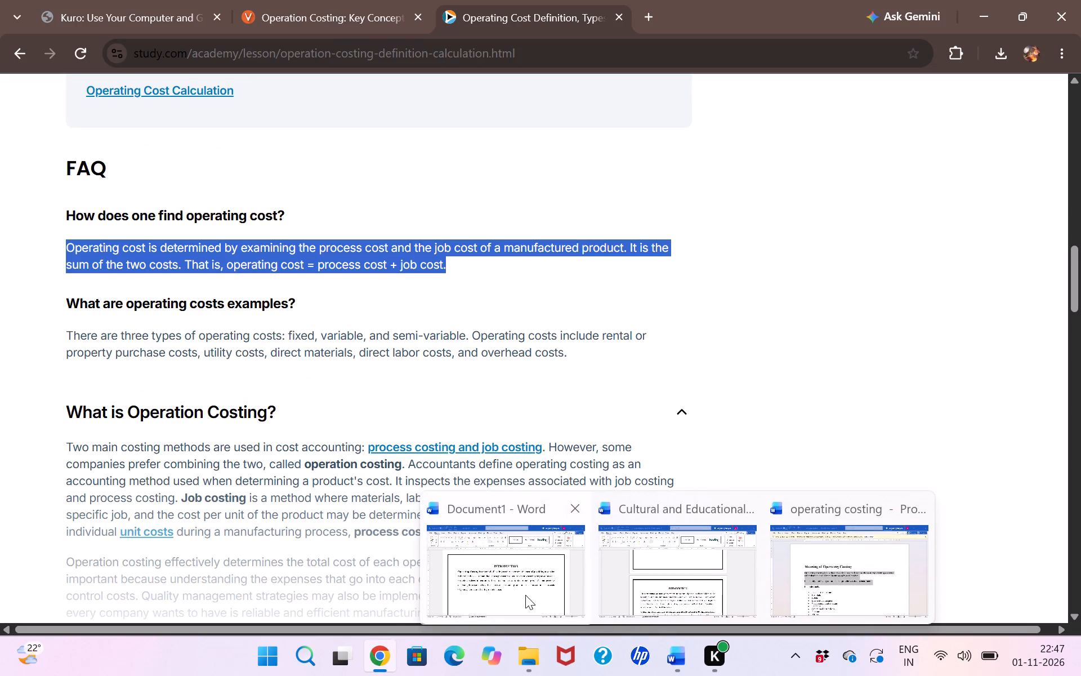
pyautogui.click(517, 585)
pyautogui.hotkey('ctrl', 'v')
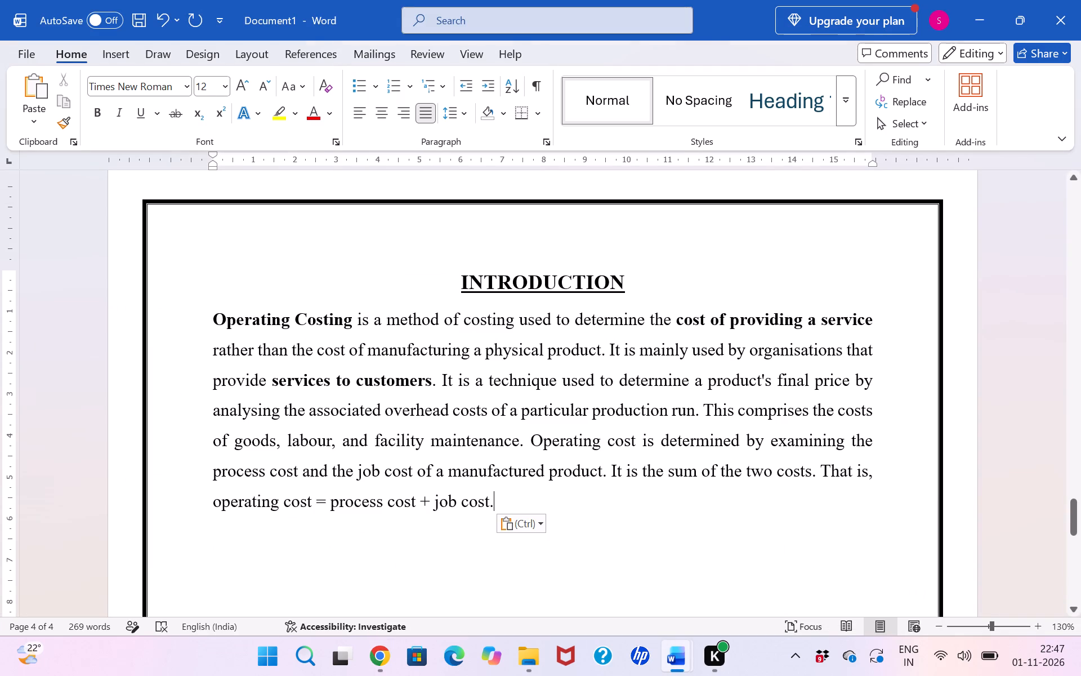
# Make the formula "operating cost = process cost + job cost." at the end of the INTRODUCTION paragraph bold.
pyautogui.moveTo(215, 505); pyautogui.dragTo(329, 490)
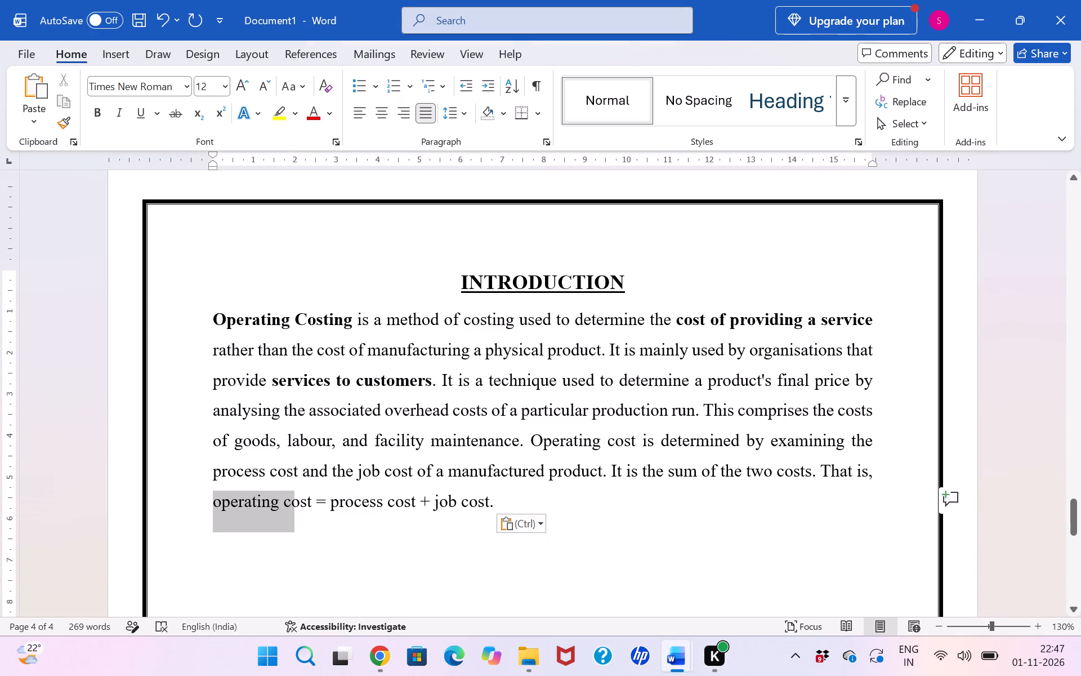
pyautogui.moveTo(329, 490); pyautogui.dragTo(504, 510)
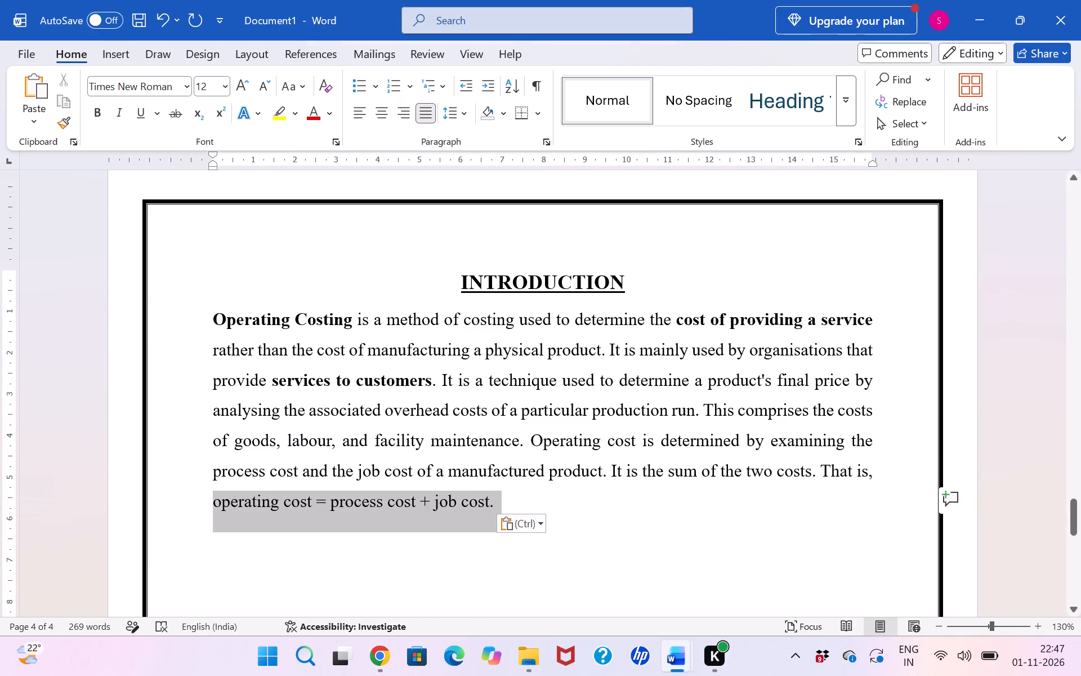
pyautogui.moveTo(504, 510); pyautogui.dragTo(494, 511)
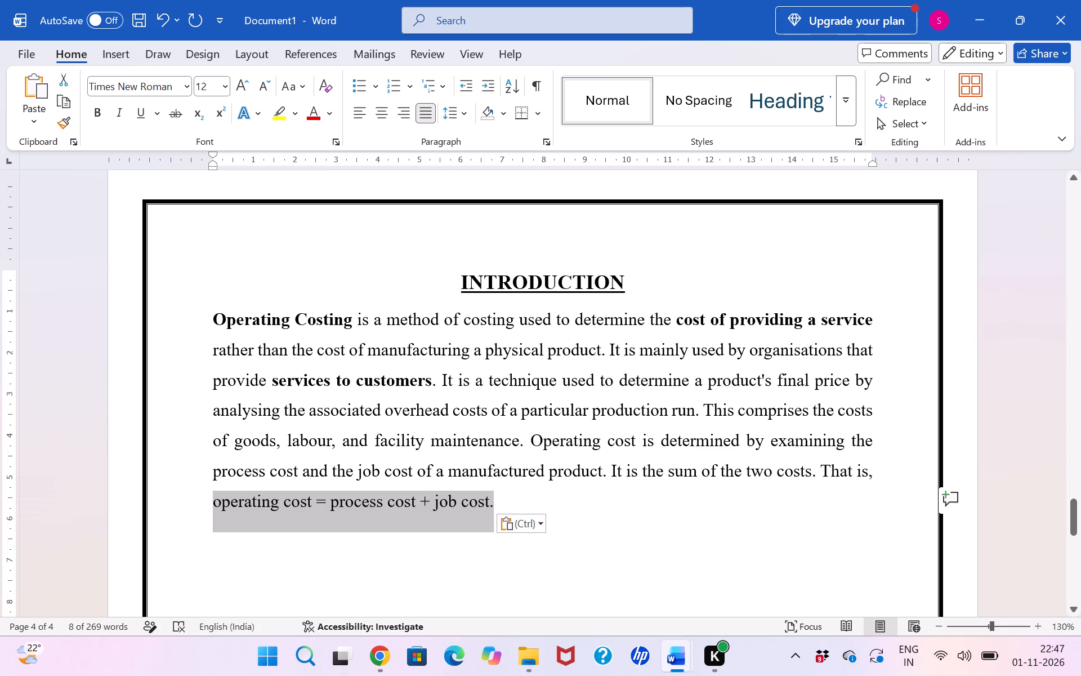
pyautogui.hotkey('ctrl', 'b')
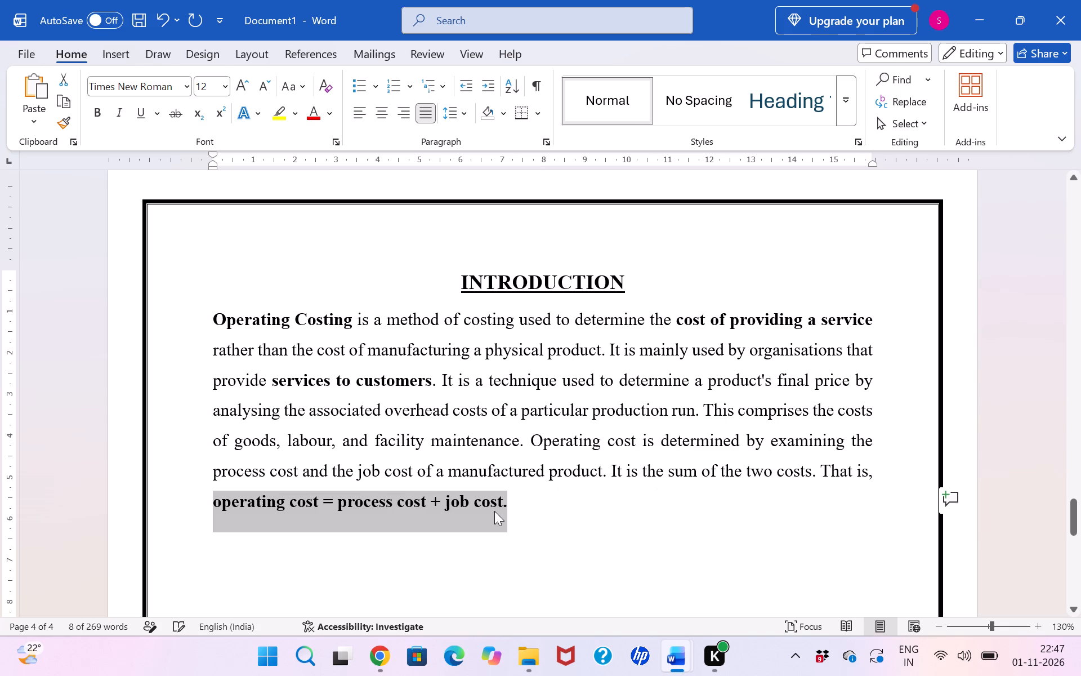
pyautogui.click(535, 513)
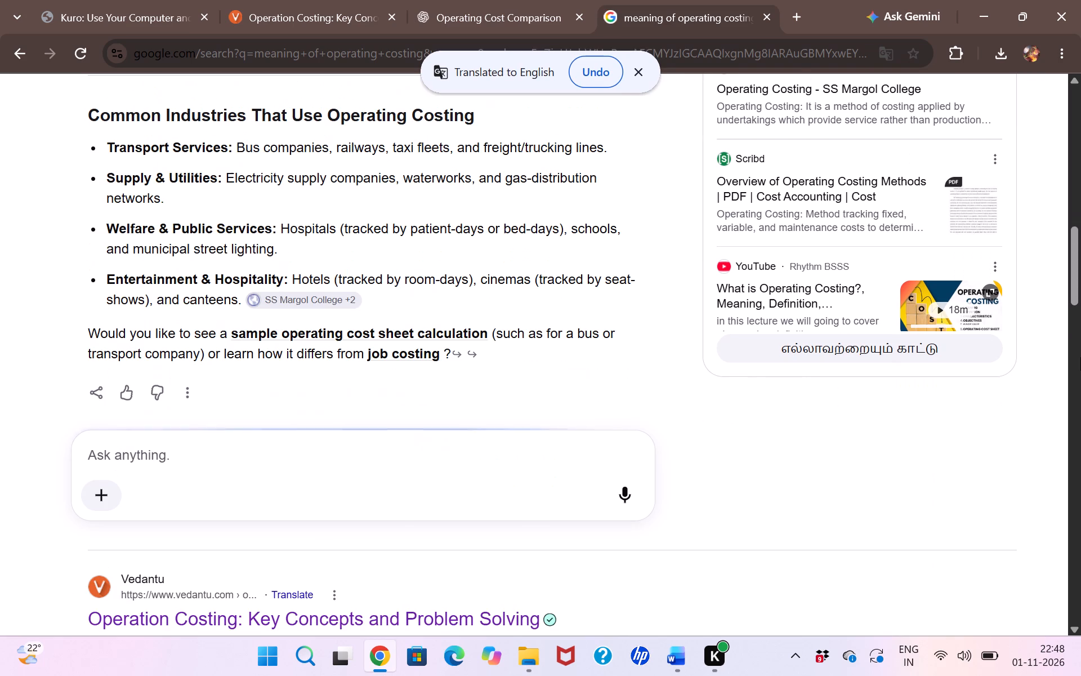
pyautogui.click(1080, 357)
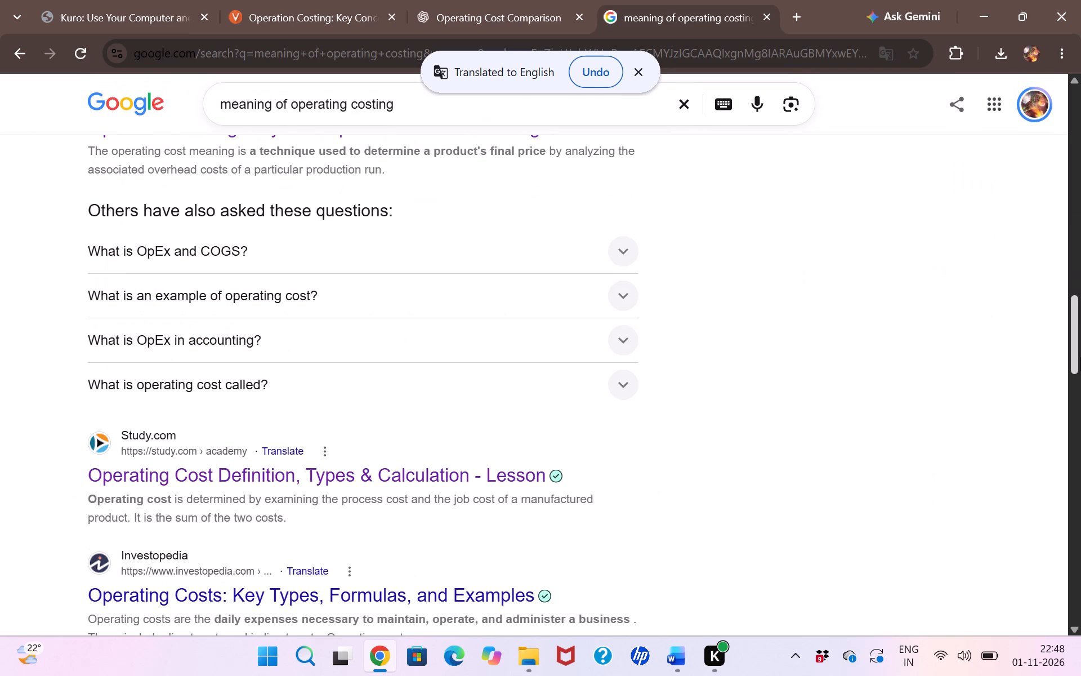
# Open Investopedia's "Operating Costs: Key Types, Formulas, and Examples" article and read its definition, cost categories and variable costs sections.
pyautogui.click(489, 595)
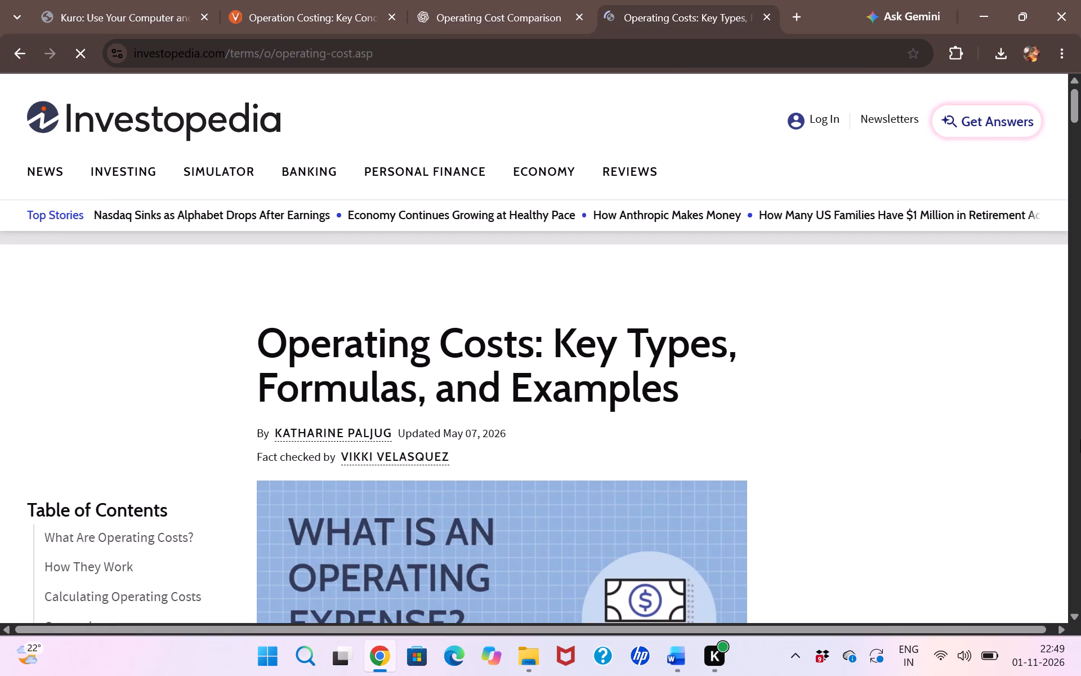
pyautogui.click(1080, 439)
pyautogui.click(1080, 439)
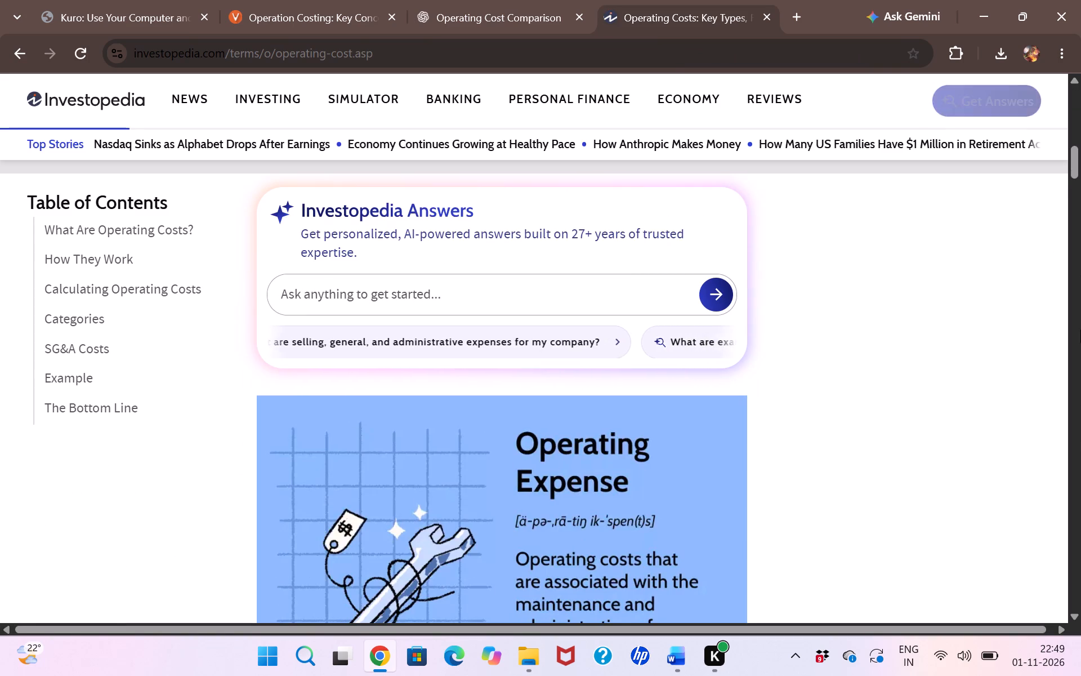
pyautogui.click(1080, 367)
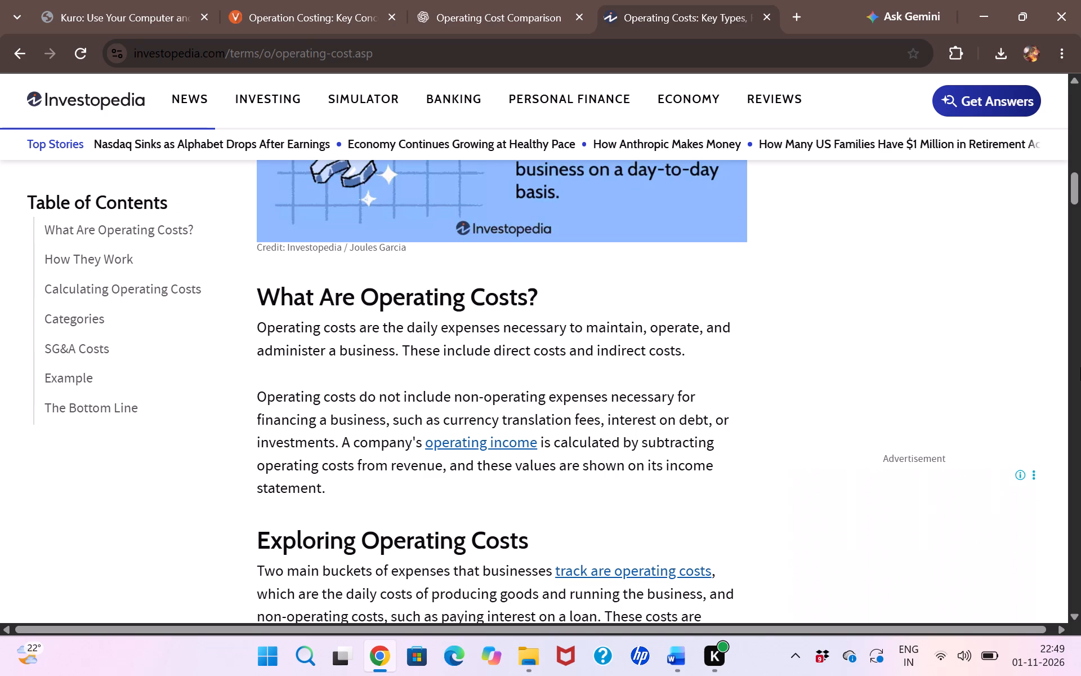
pyautogui.click(1080, 367)
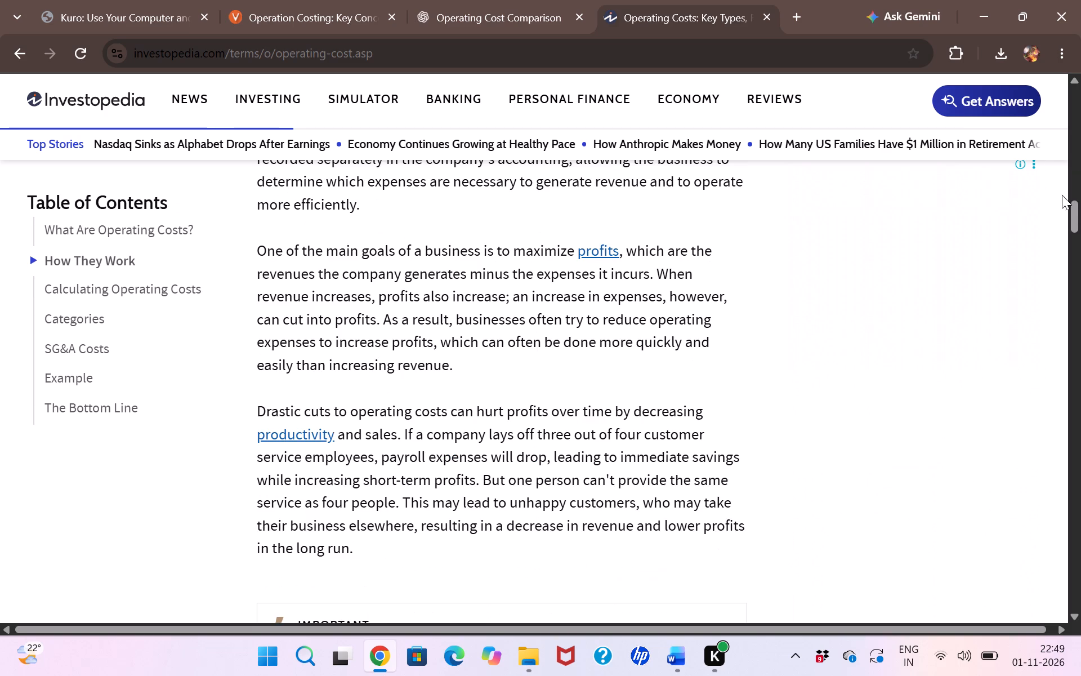
pyautogui.click(1080, 143)
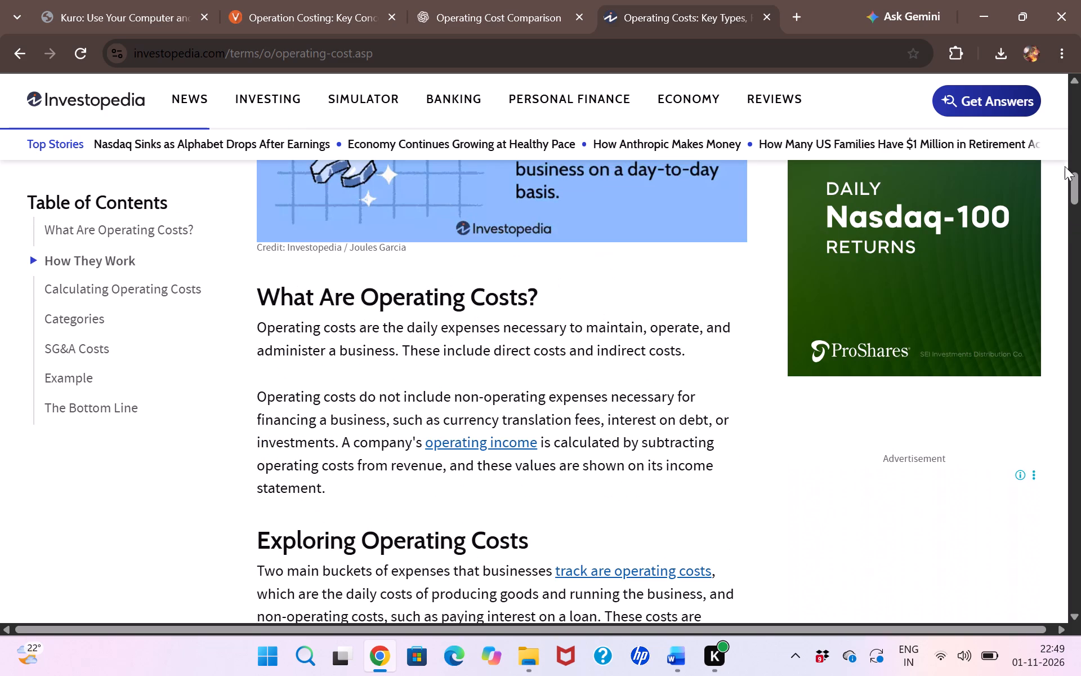
pyautogui.moveTo(1079, 186); pyautogui.dragTo(1080, 277)
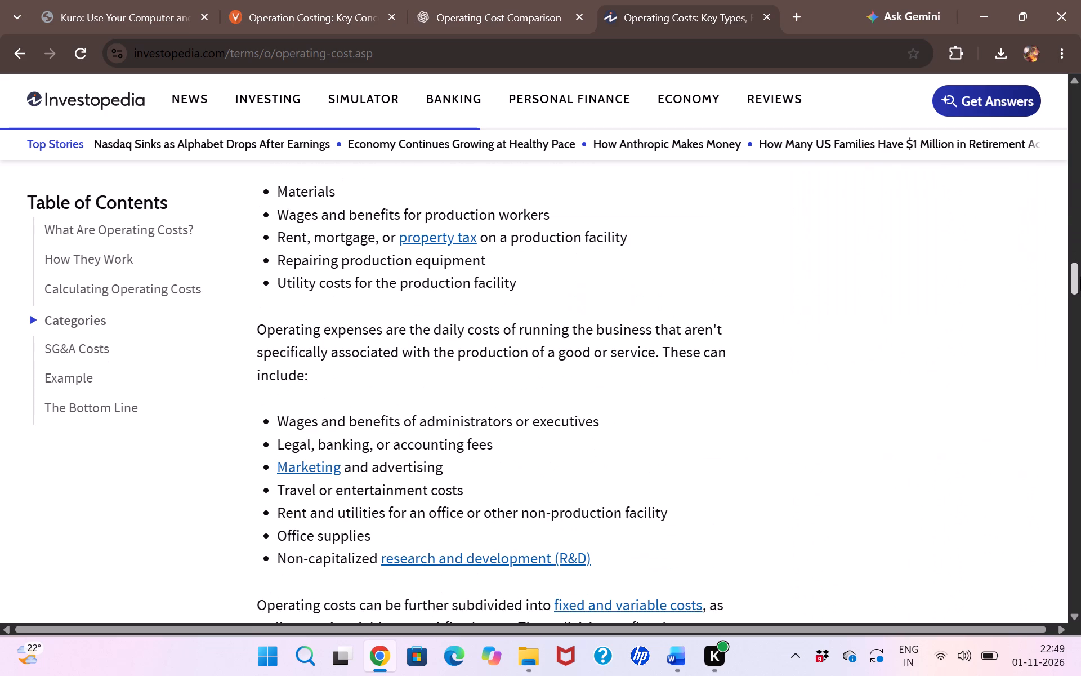
pyautogui.moveTo(1080, 277); pyautogui.dragTo(1080, 326)
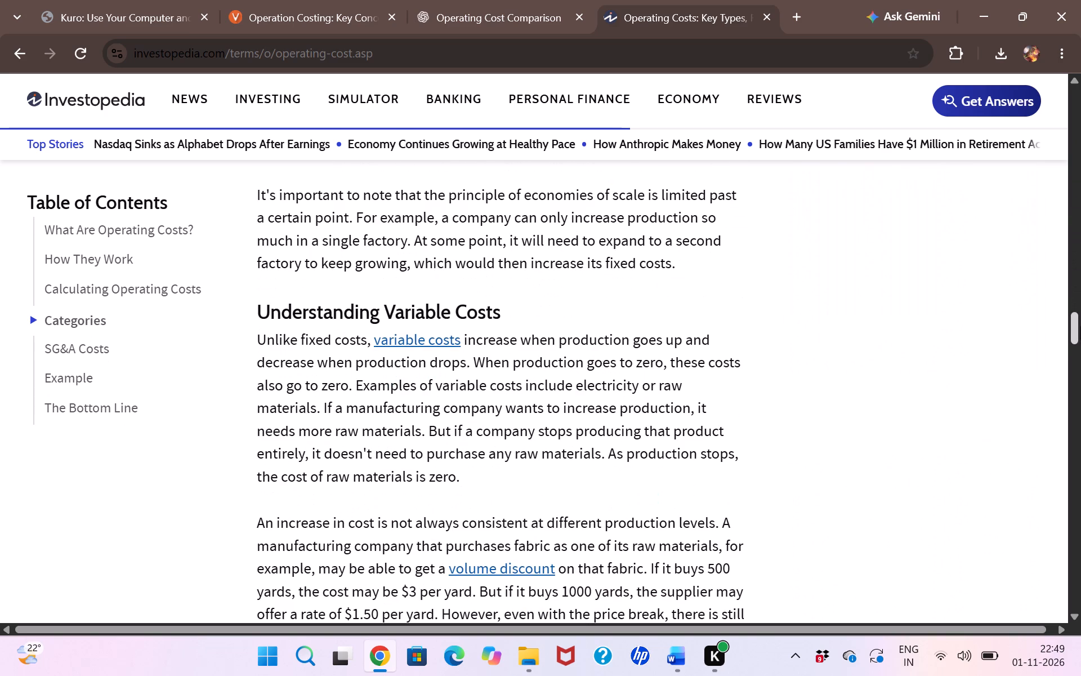
# Go back to the search results, open Indeed's "What Is Operation Costing?" article and read its definition and importance sections, dismissing the sign-in prompt.
pyautogui.click(15, 51)
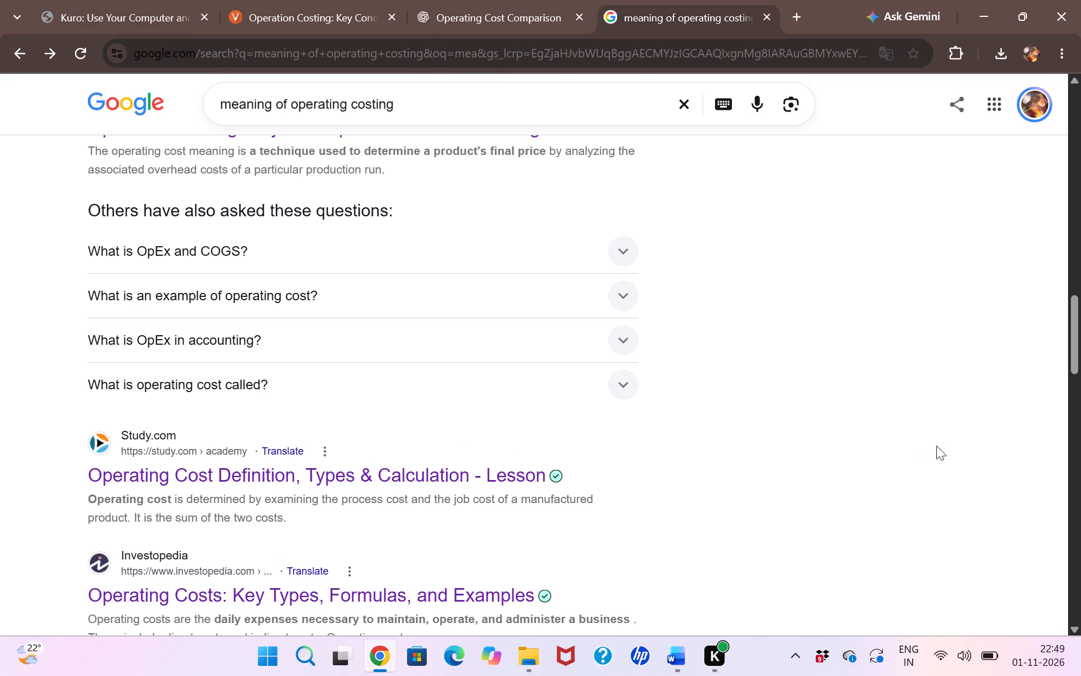
pyautogui.click(1080, 486)
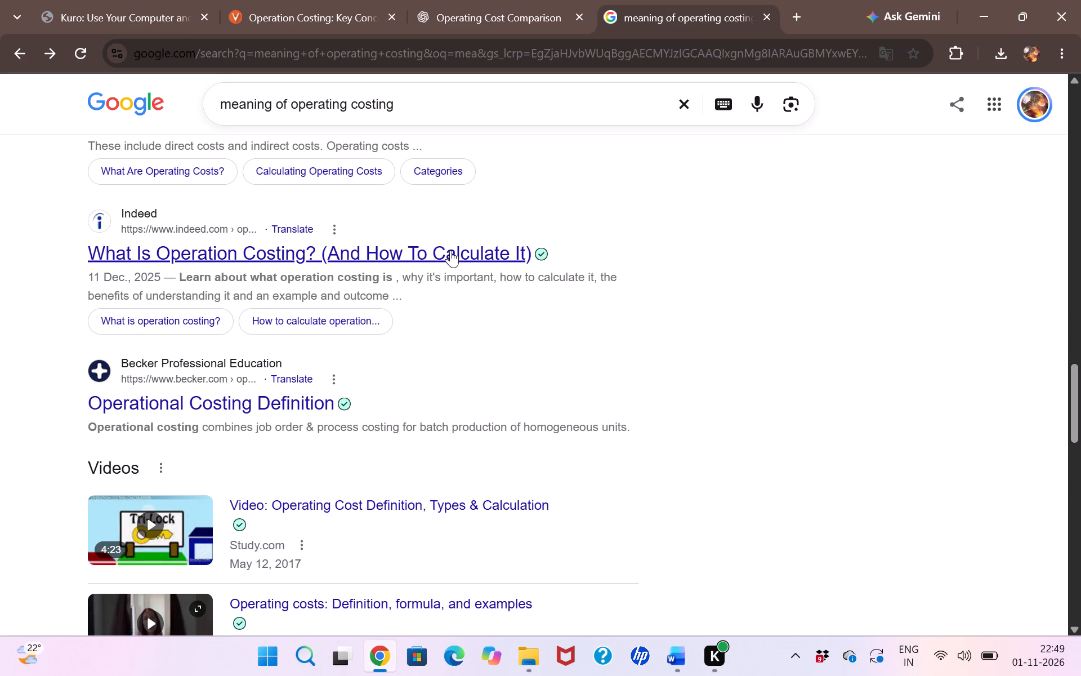
pyautogui.click(450, 250)
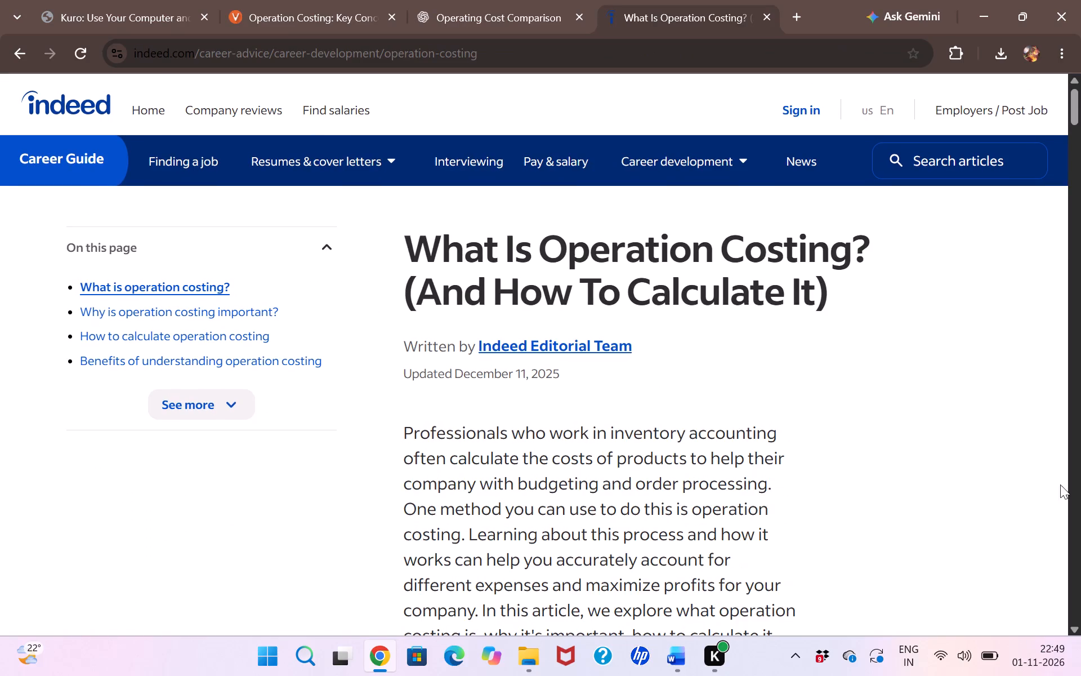
pyautogui.click(1080, 473)
pyautogui.doubleClick(1080, 473)
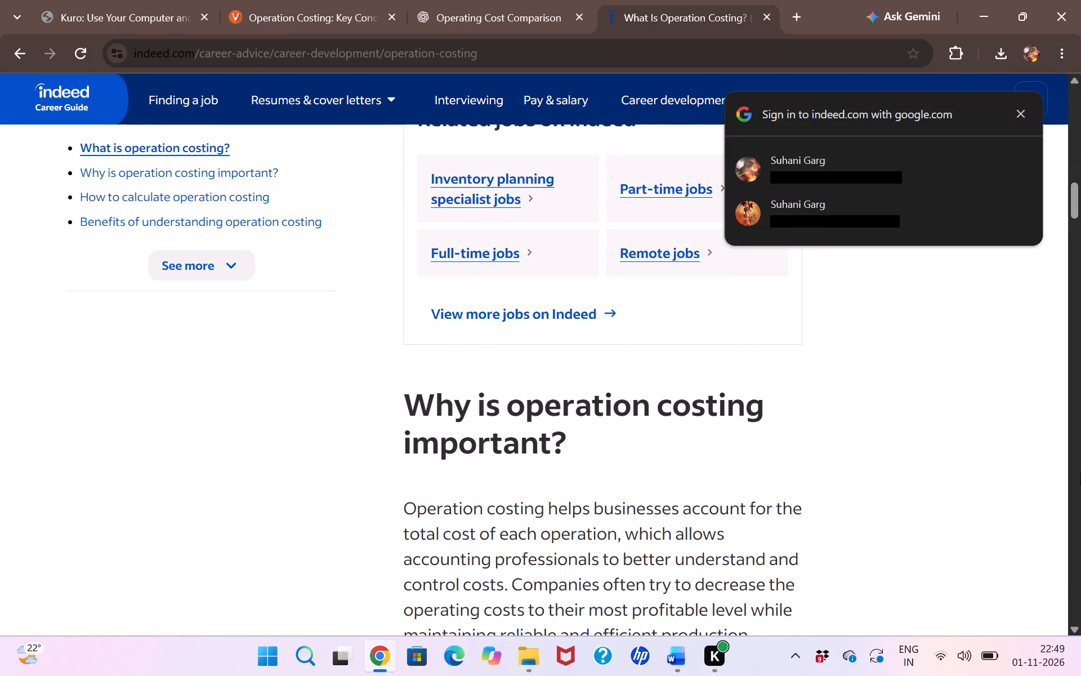
pyautogui.click(1078, 147)
pyautogui.click(1022, 114)
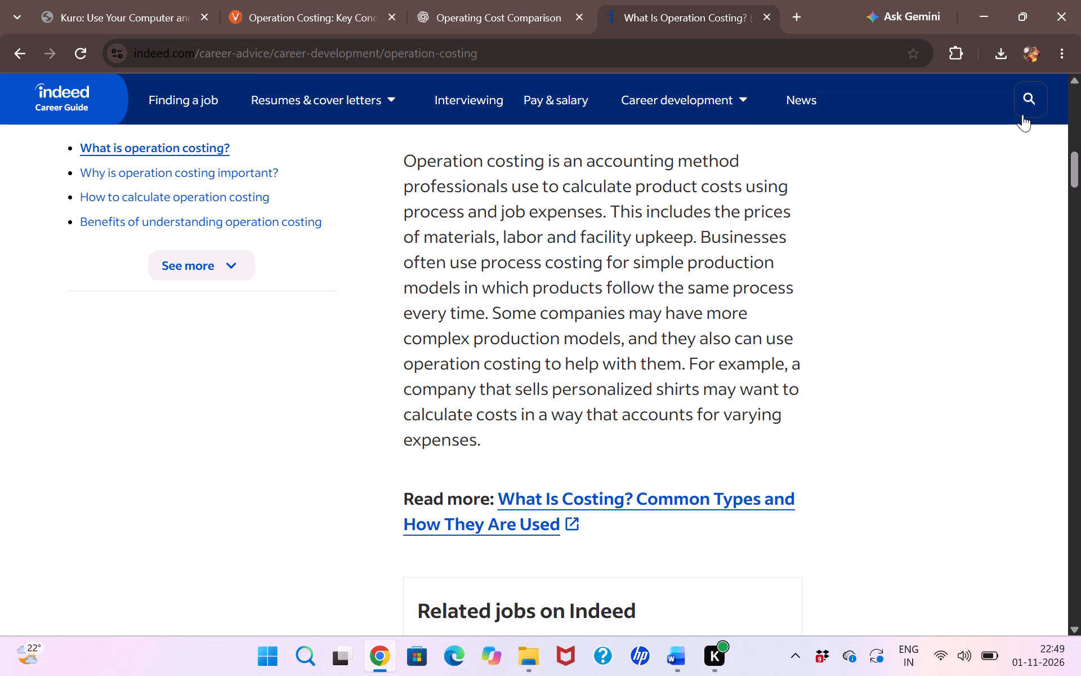
pyautogui.click(1080, 304)
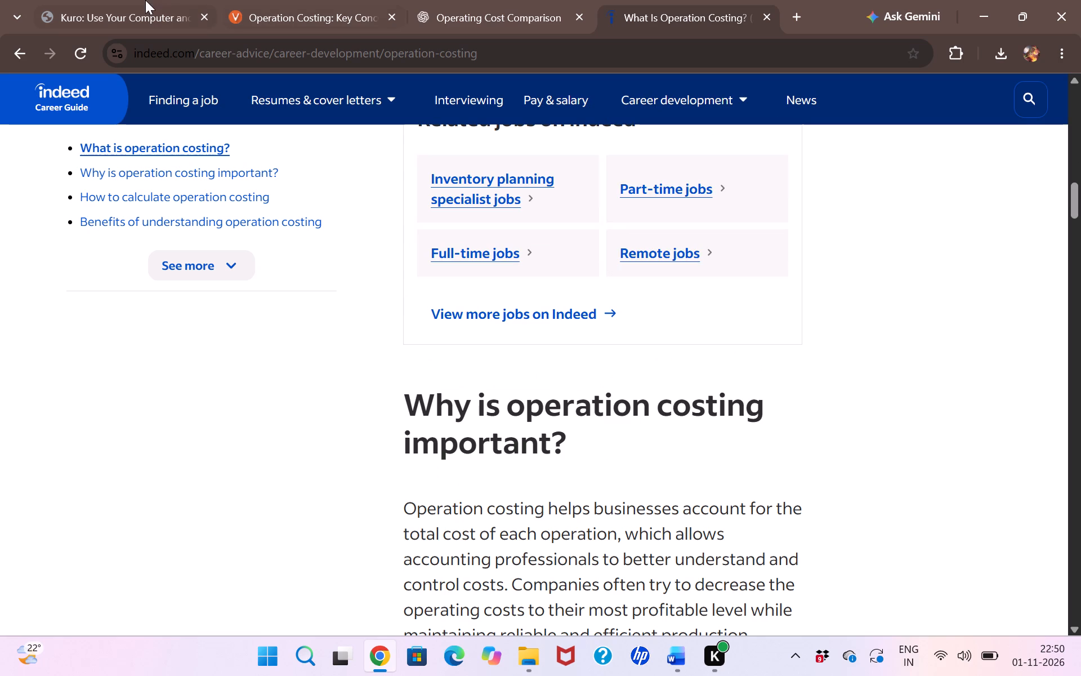
# Return to the Vedantu operation costing article and dismiss its mobile number pop-up to view the text.
pyautogui.click(341, 15)
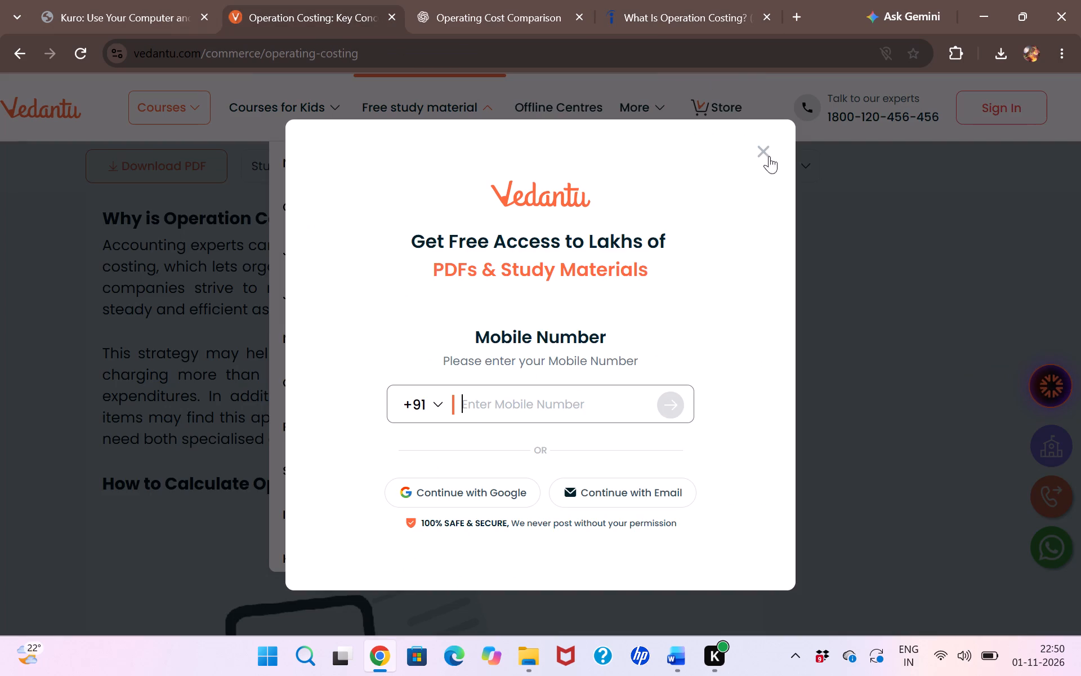
pyautogui.click(768, 152)
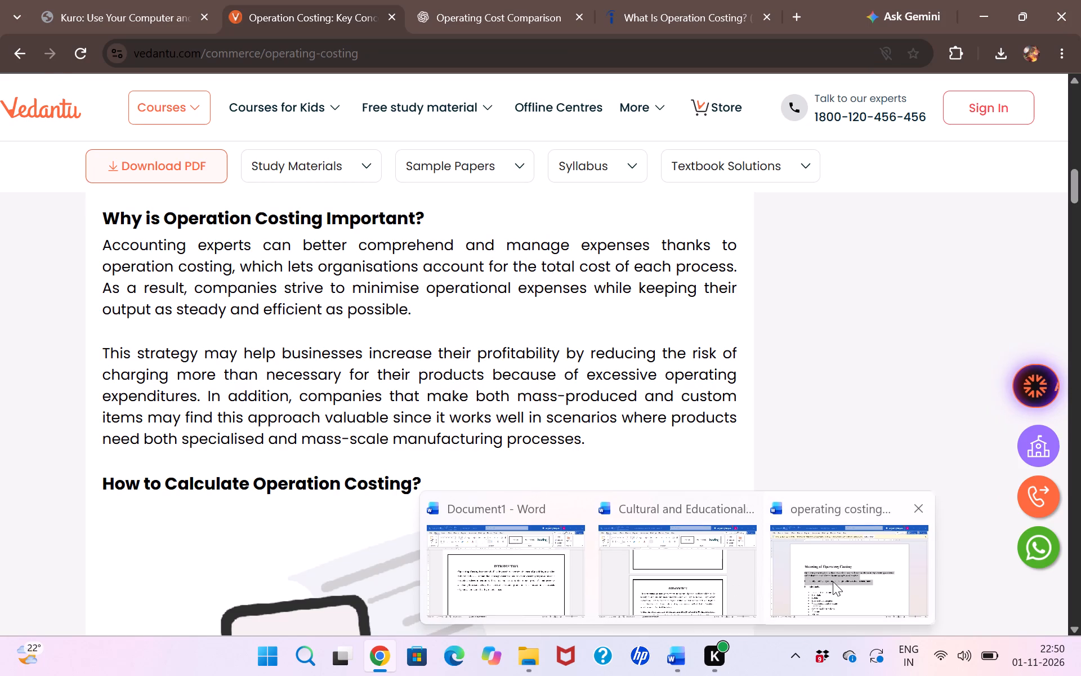
# Switch to Word's "operating costing" document and copy the CIMA definition from "A form of operation costing" through "within an organisation.".
pyautogui.click(833, 581)
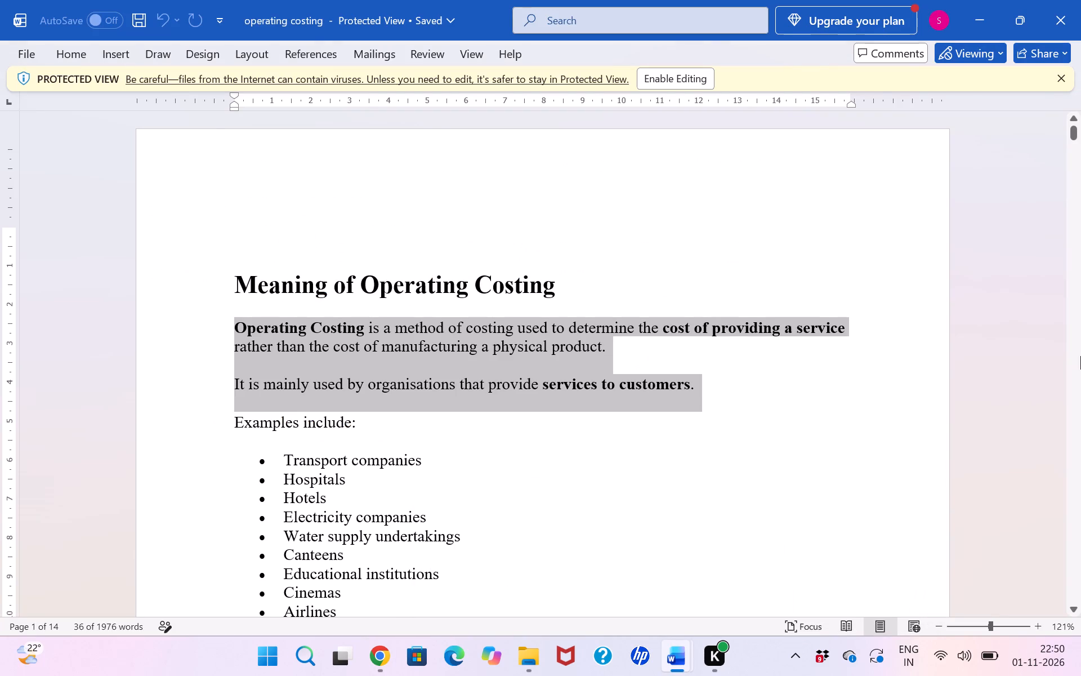
pyautogui.click(1079, 278)
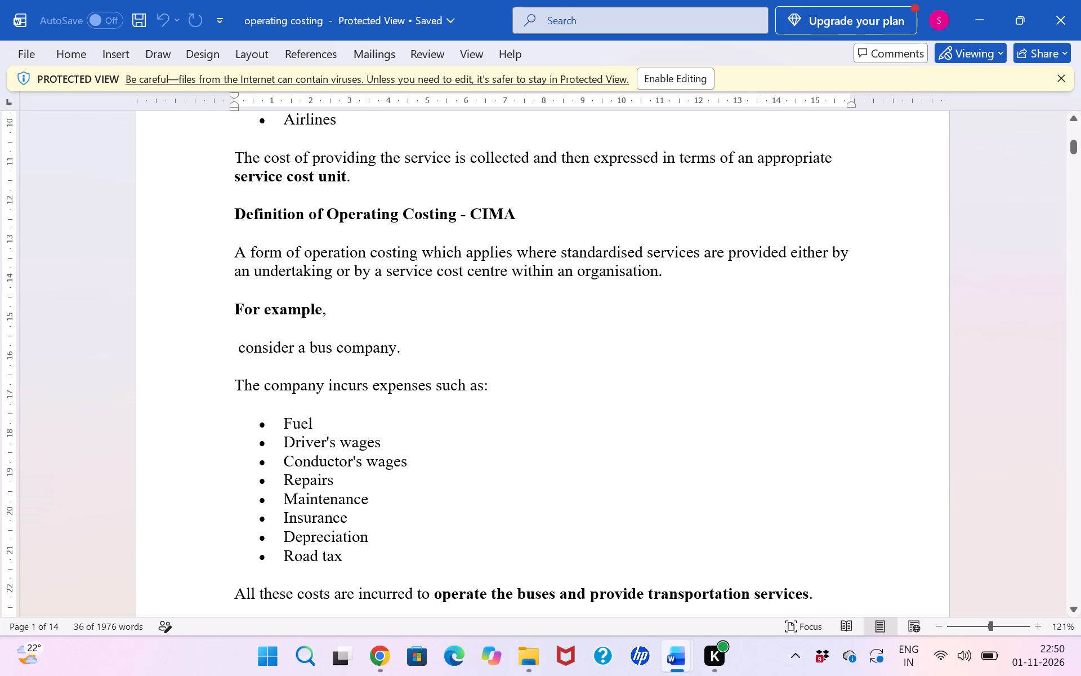
pyautogui.moveTo(234, 250); pyautogui.dragTo(641, 269)
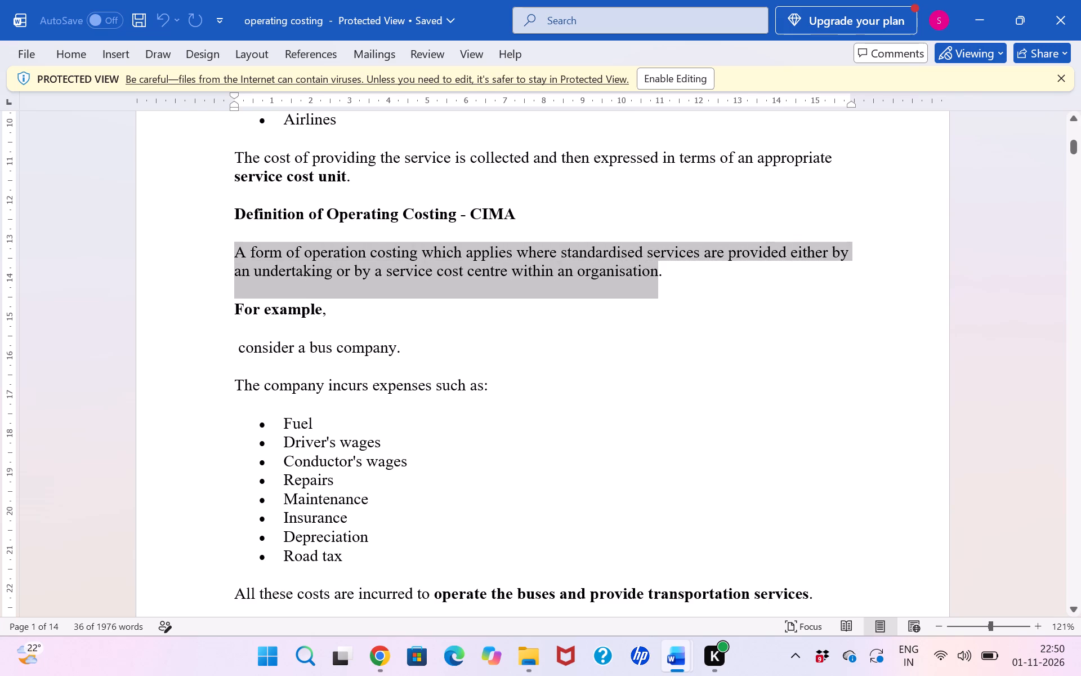
pyautogui.moveTo(641, 269); pyautogui.dragTo(671, 269)
pyautogui.hotkey('ctrl', 'c')
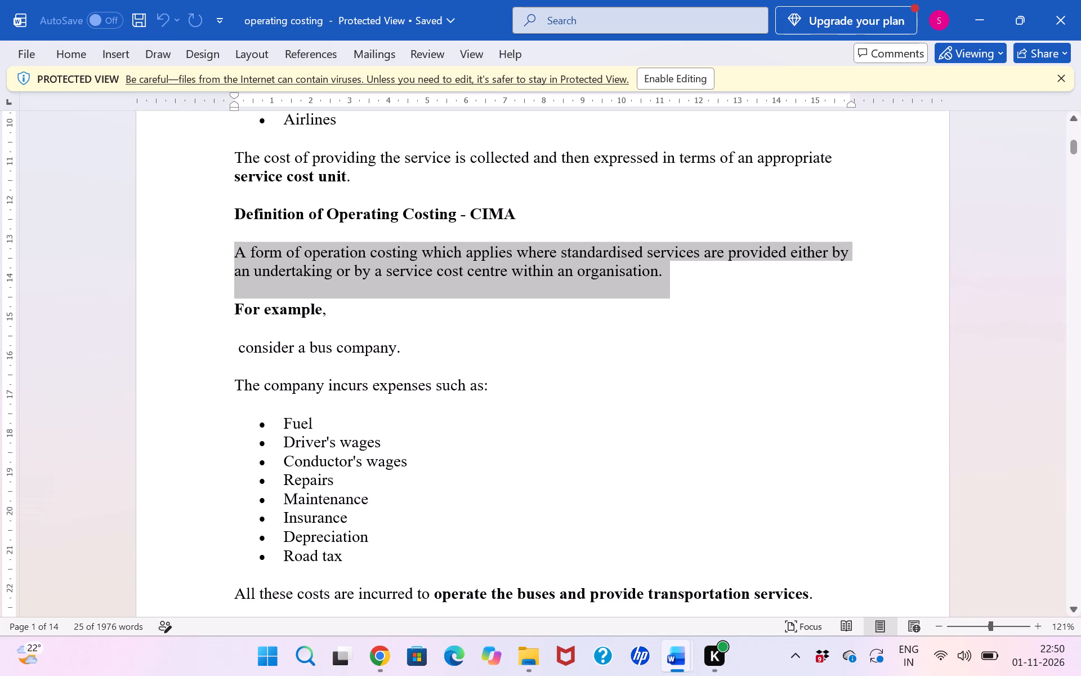
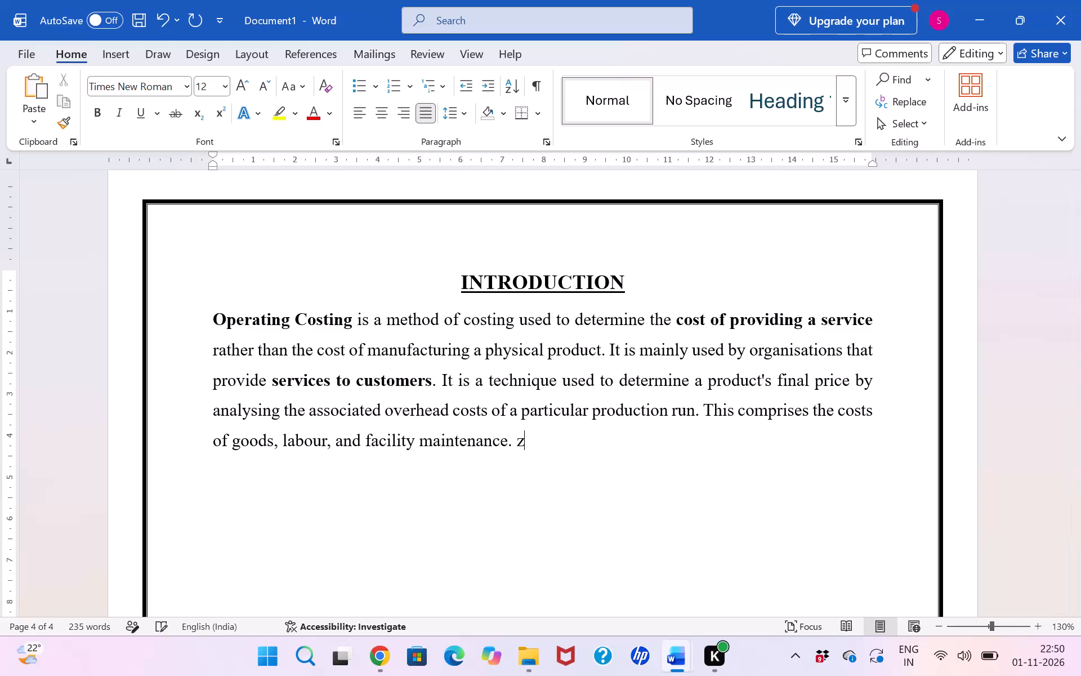
# Remove the stray "z" and continue the Introduction paragraph with "According to CIMA (Chartered Institute of Management Accountants), ".
pyautogui.hotkey('shift', 'BackSpace')
pyautogui.write('ACc')
pyautogui.press('BackSpace')
pyautogui.press('BackSpace')
pyautogui.write('ccor')
pyautogui.write('ding to CIMA (')
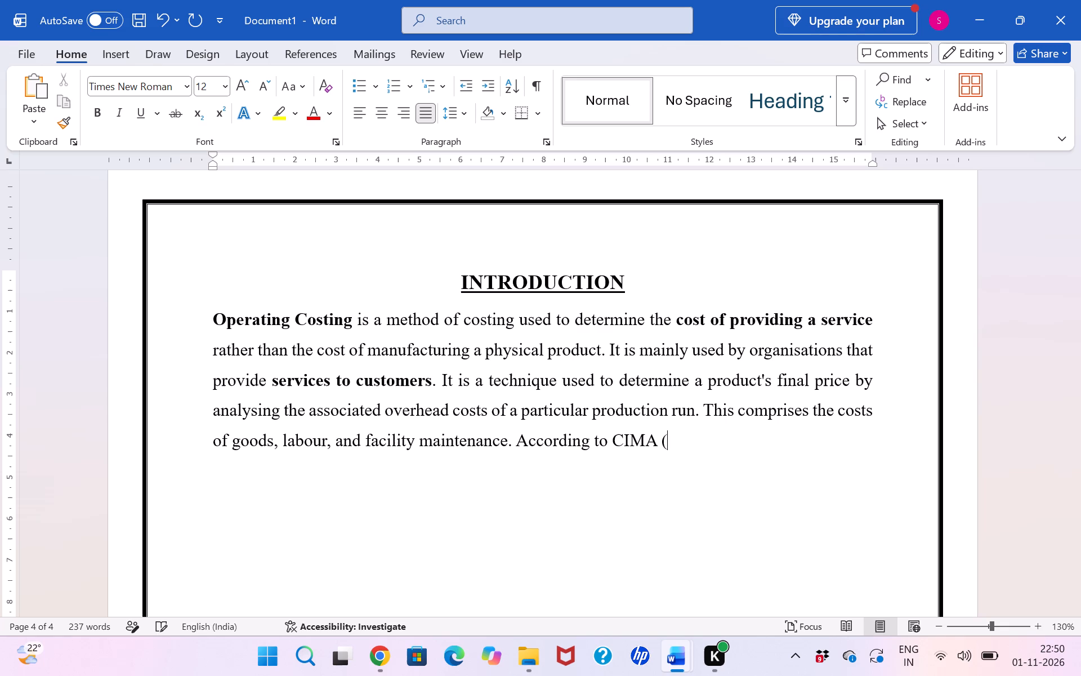
pyautogui.write('Chartered Institu')
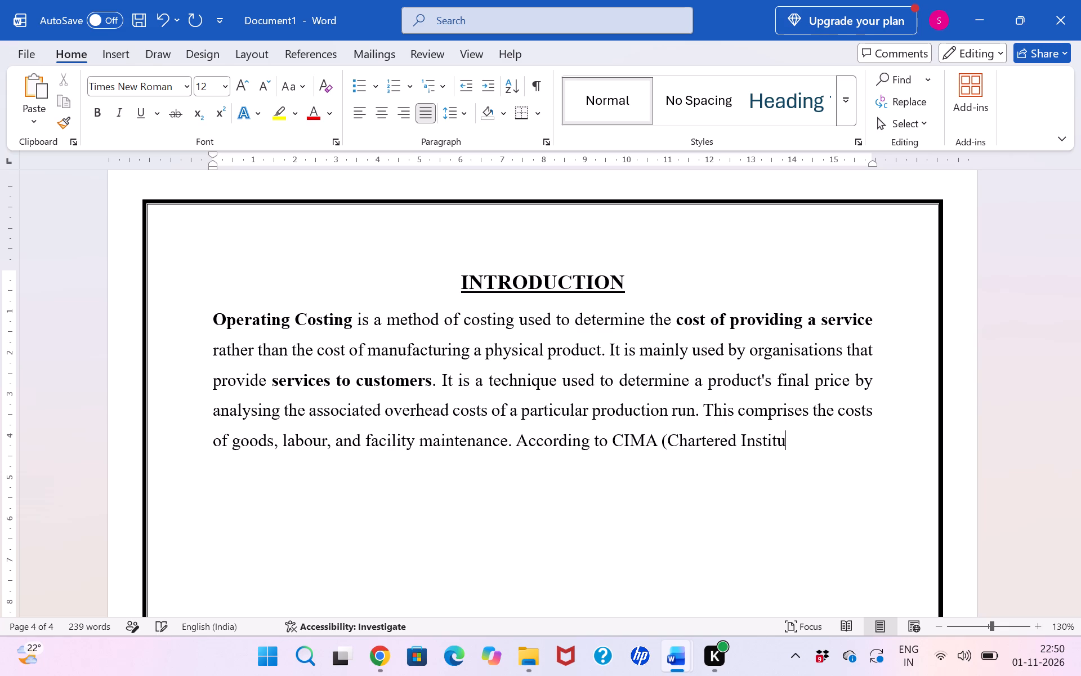
pyautogui.write('te of Mn')
pyautogui.press('BackSpace')
pyautogui.write('anage')
pyautogui.write('ment Accountants')
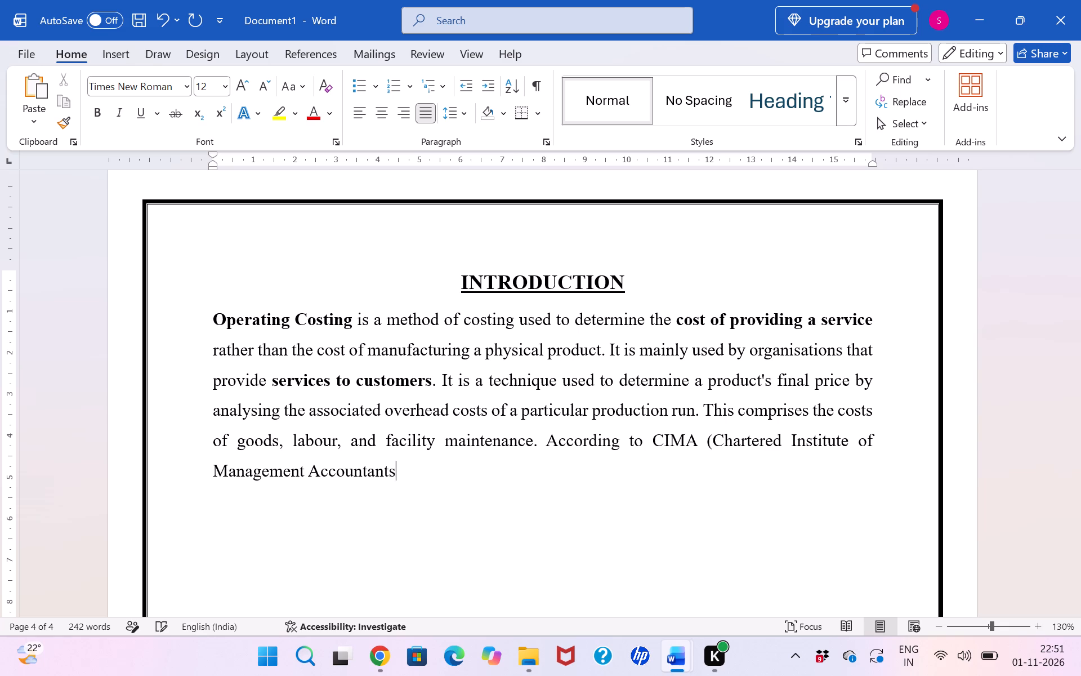
pyautogui.hotkey('shift', ')')
pyautogui.write(',')
pyautogui.press('space')
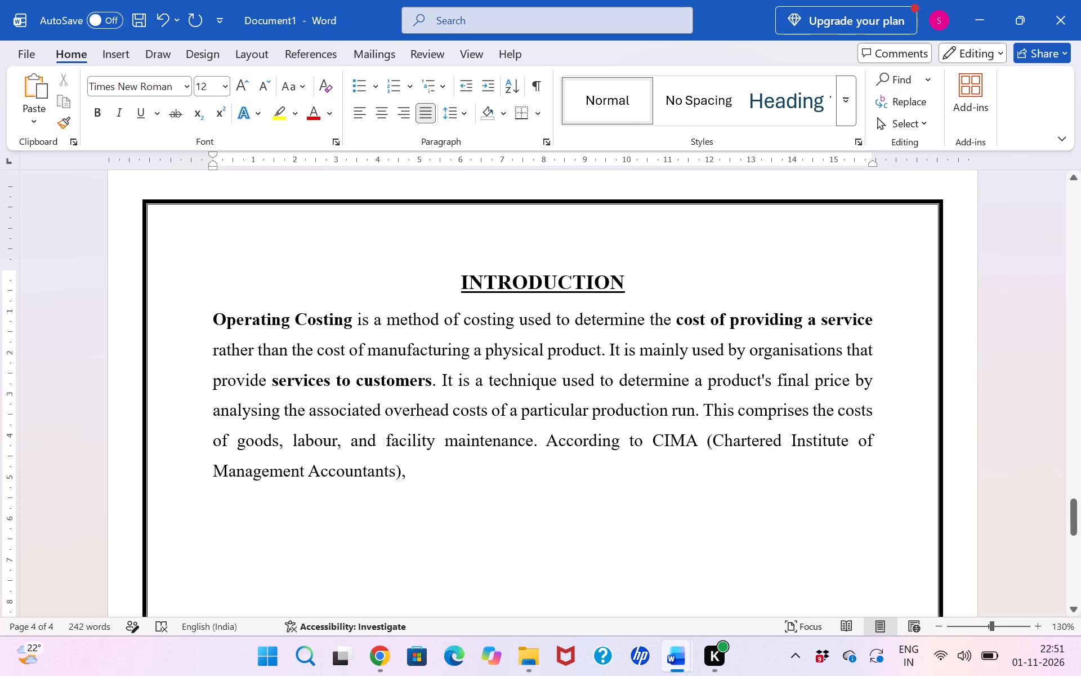
# Make the word "CIMA" bold in the Introduction paragraph.
pyautogui.moveTo(654, 441); pyautogui.dragTo(694, 422)
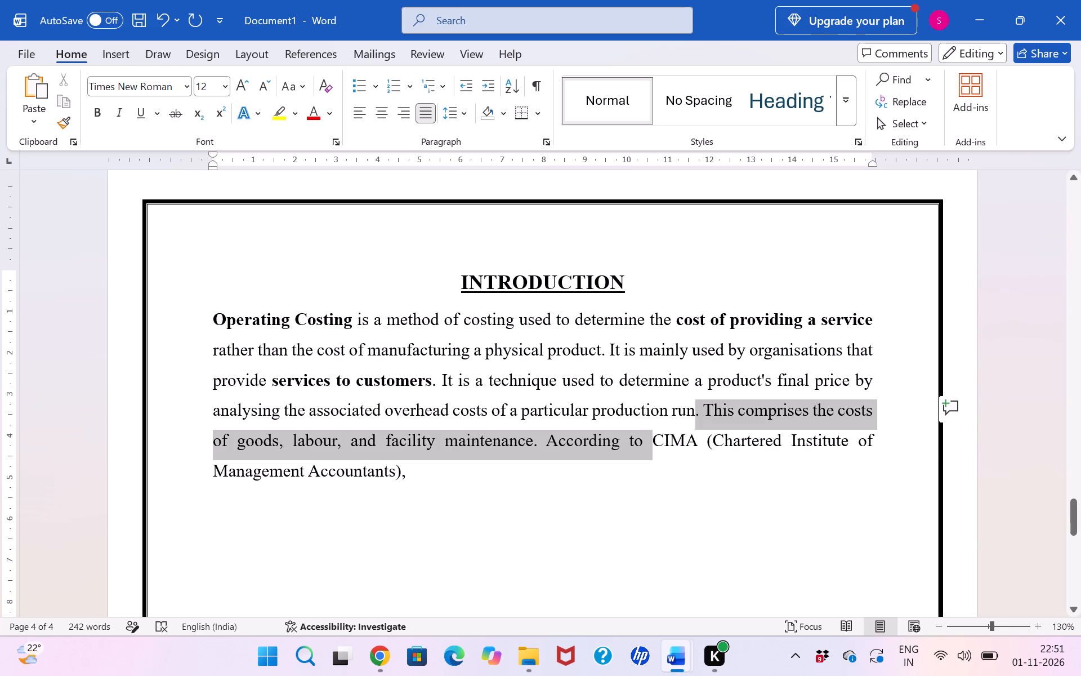
pyautogui.moveTo(694, 422); pyautogui.dragTo(694, 437)
pyautogui.hotkey('ctrl', 'b')
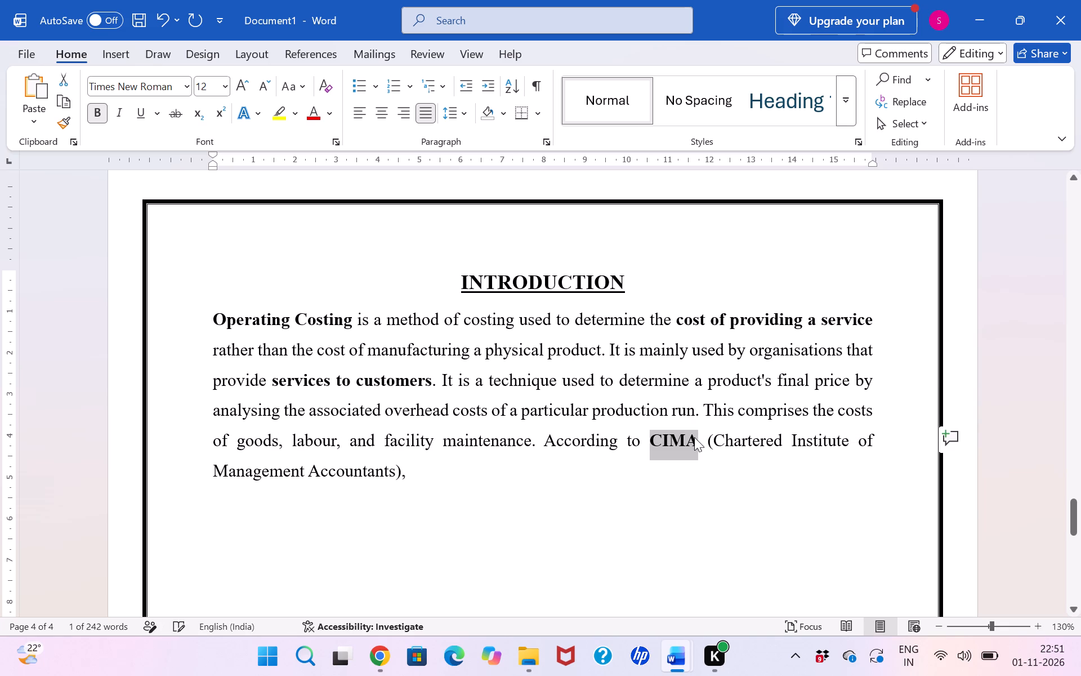
# Paste the copied CIMA definition after "Management Accountants)," and change its opening "A" to lowercase "a".
pyautogui.click(420, 469)
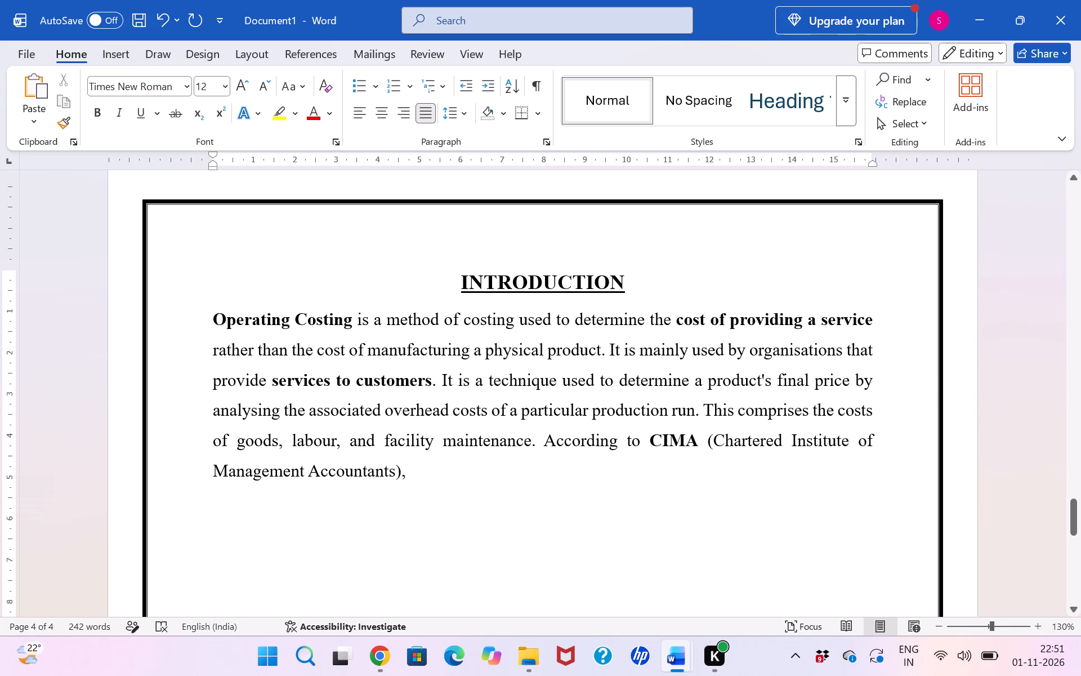
pyautogui.hotkey('ctrl', 'v')
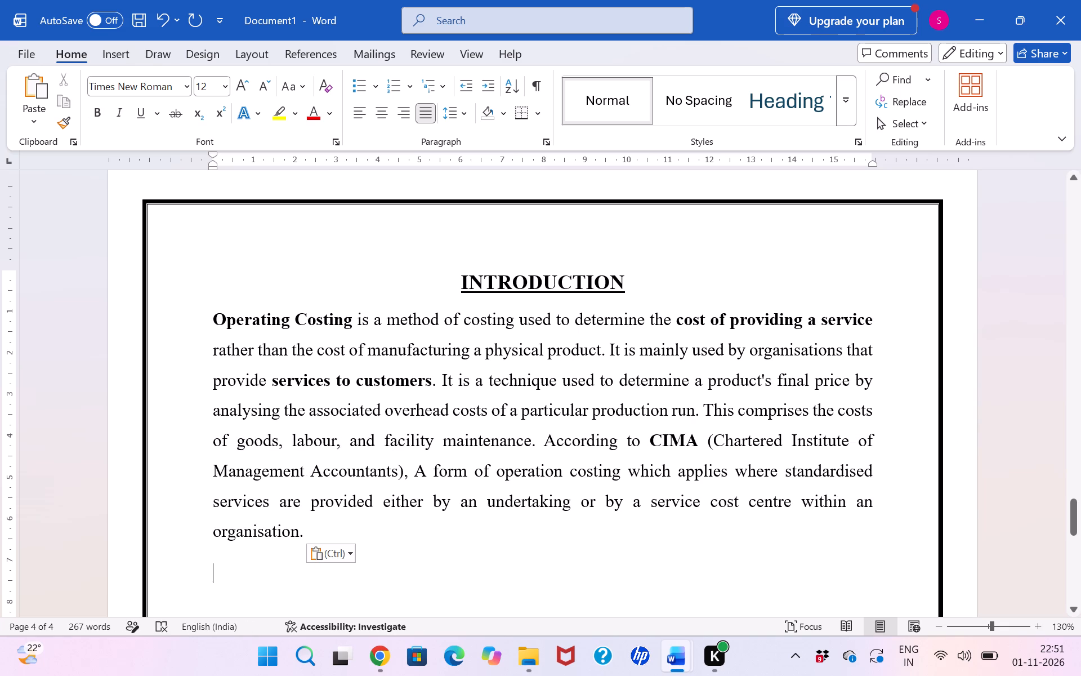
pyautogui.click(431, 472)
pyautogui.press('BackSpace')
pyautogui.press('BackSpace')
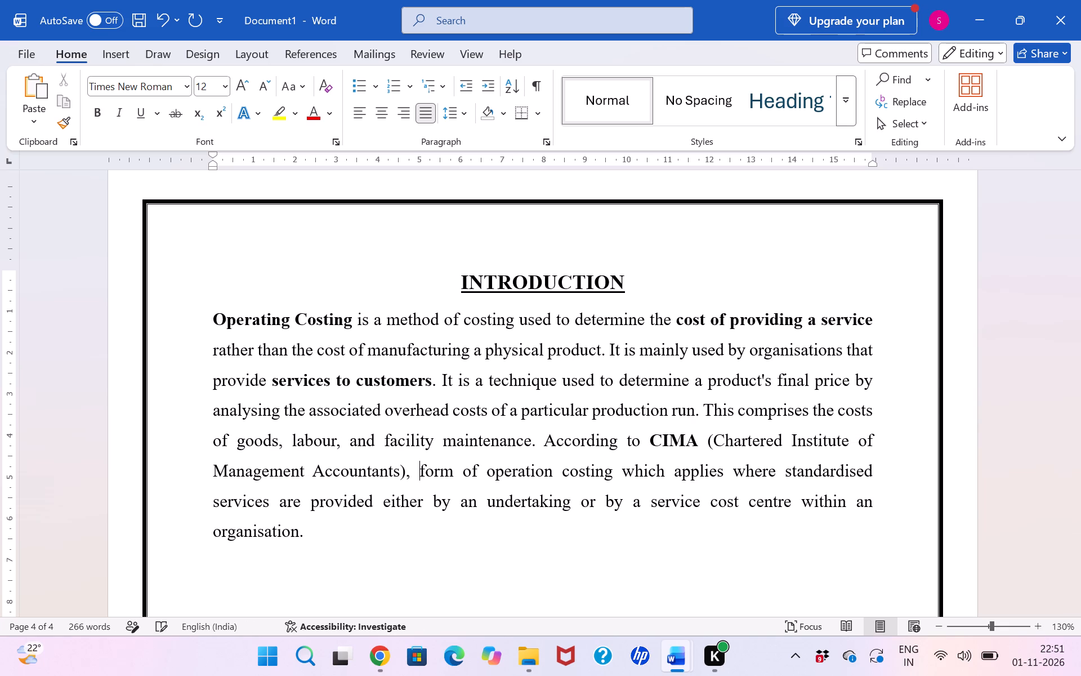
pyautogui.write('a')
pyautogui.press('space')
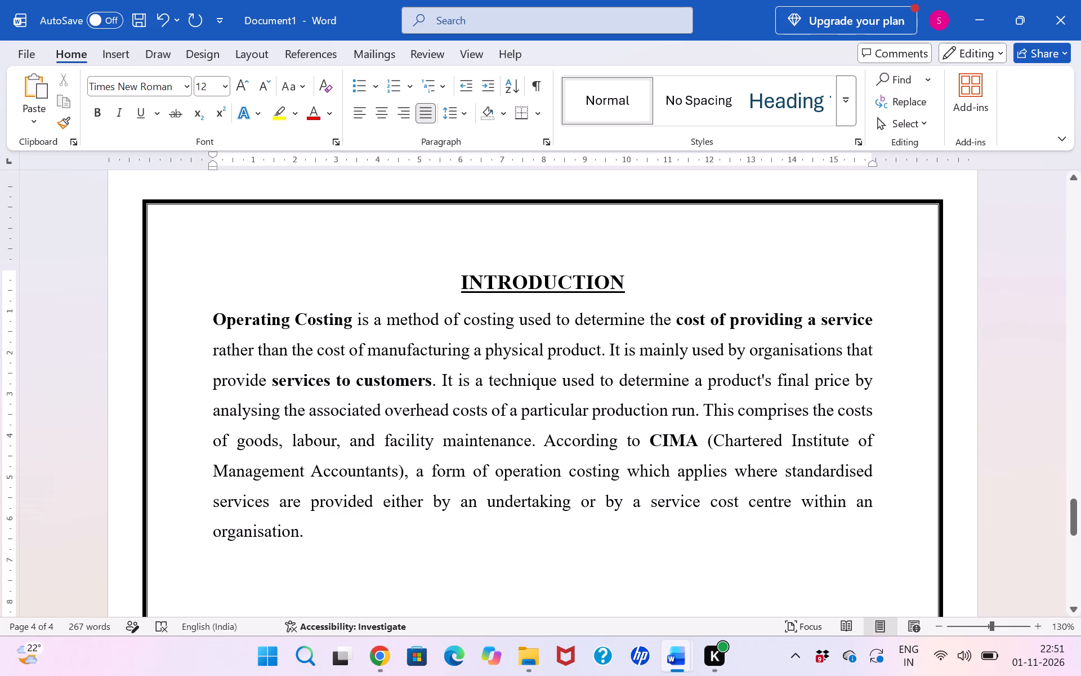
# Insert "Operating Costing is" before the pasted definition and enclose "a form of operation costing … within an organisation" in double quotation marks.
pyautogui.click(414, 473)
pyautogui.write('Op')
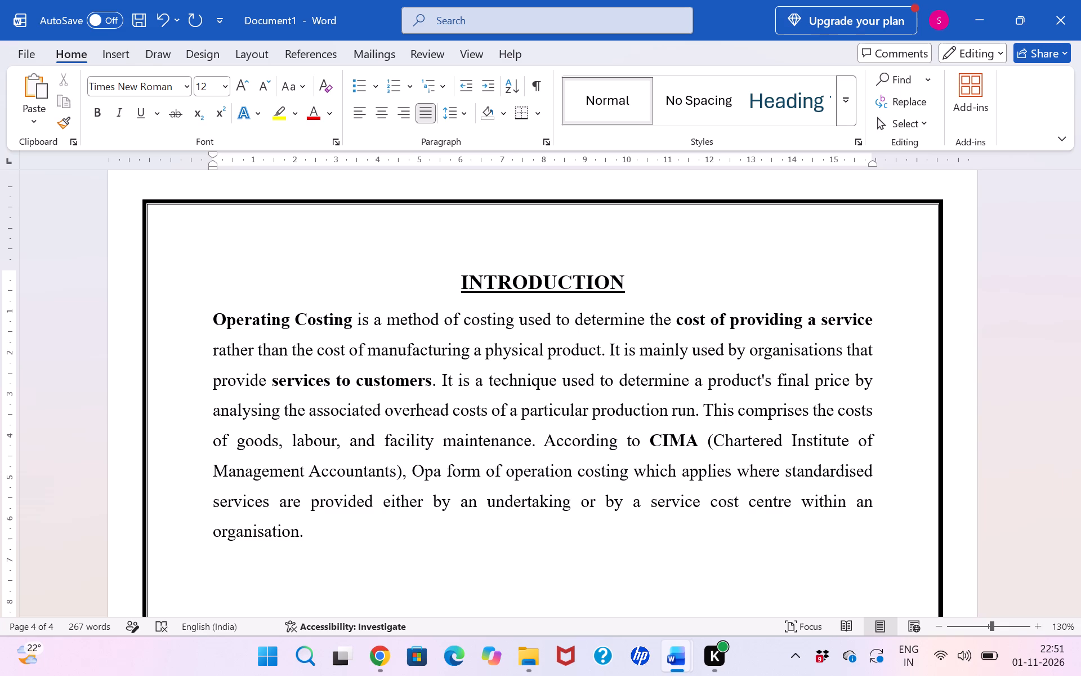
pyautogui.write('erating')
pyautogui.press('space')
pyautogui.write('Costing is')
pyautogui.press('space')
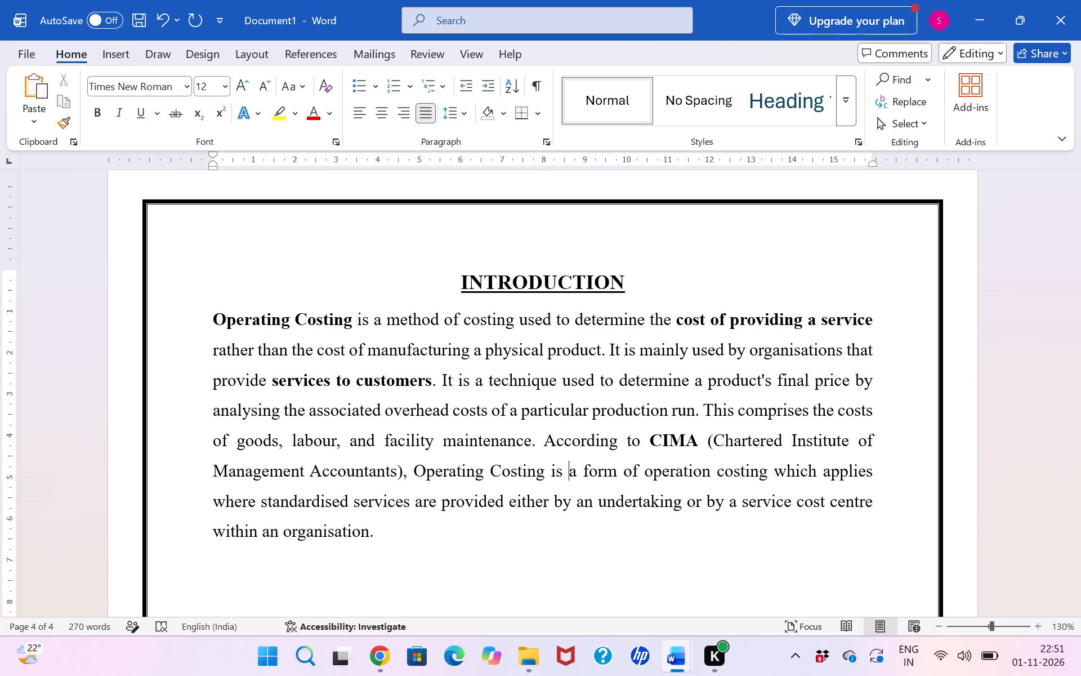
pyautogui.hotkey('shift', '"')
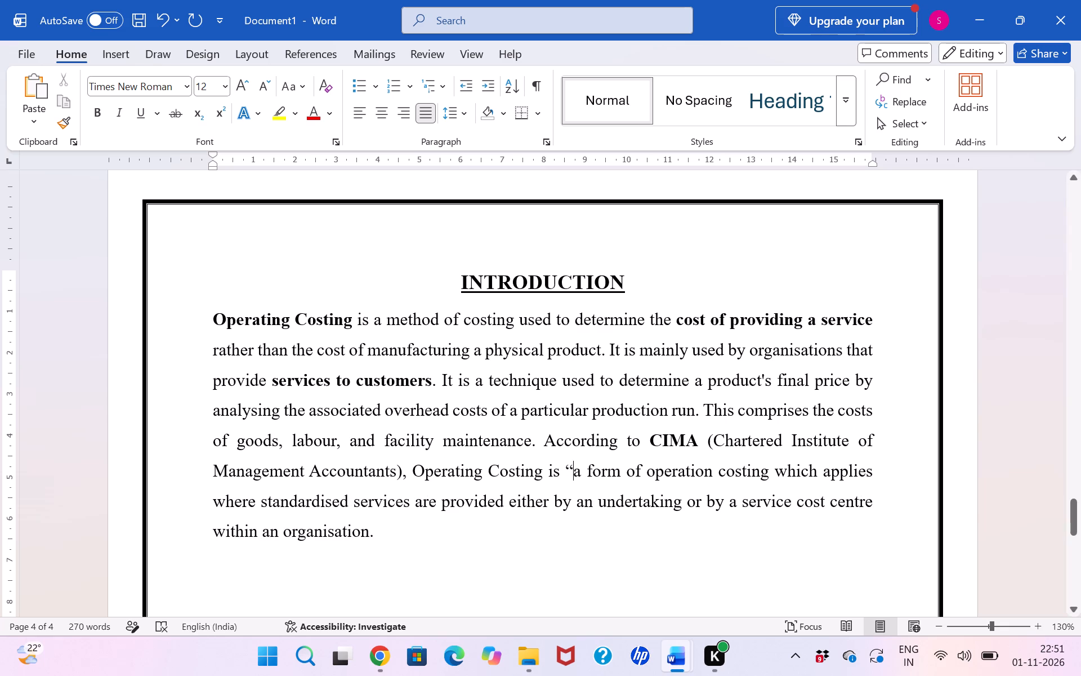
pyautogui.click(371, 532)
pyautogui.hotkey('shift', '"')
pyautogui.click(408, 535)
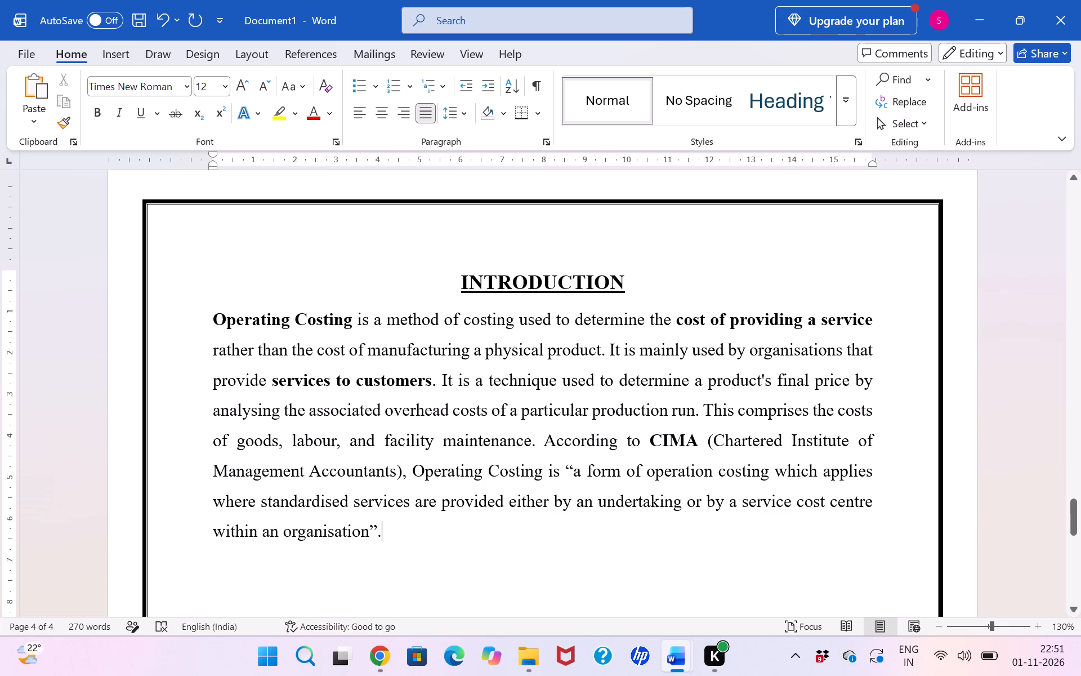
pyautogui.press('space')
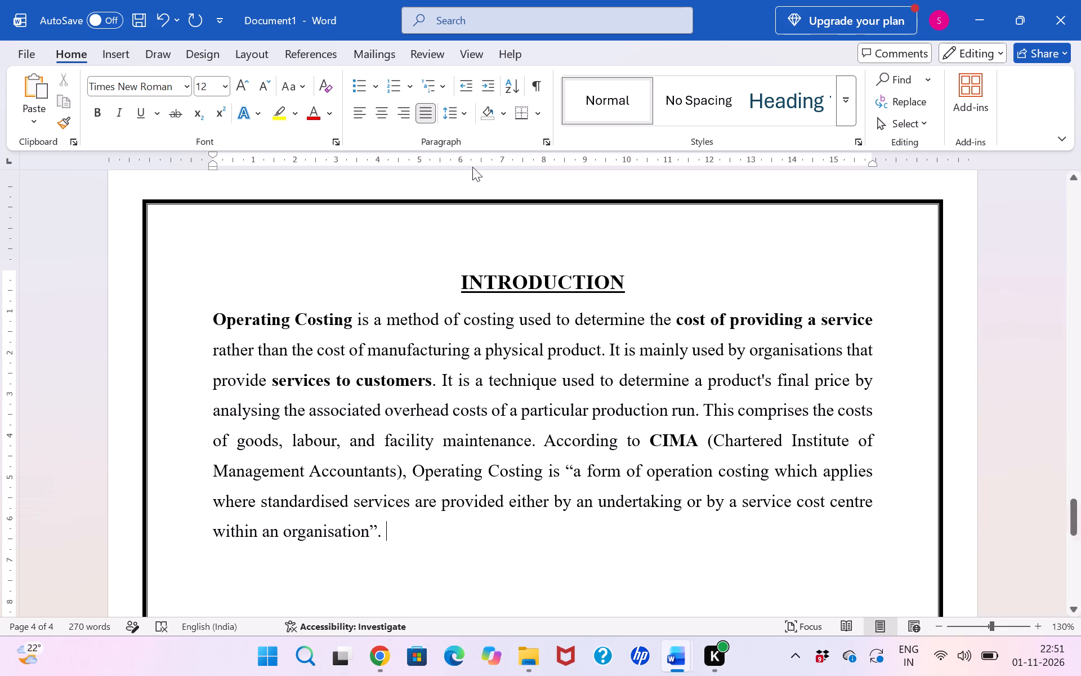
pyautogui.click(457, 114)
pyautogui.click(424, 554)
# Switch to Chrome and read the Vedantu article's sections on why operation costing is important and how to calculate it.
pyautogui.click(376, 654)
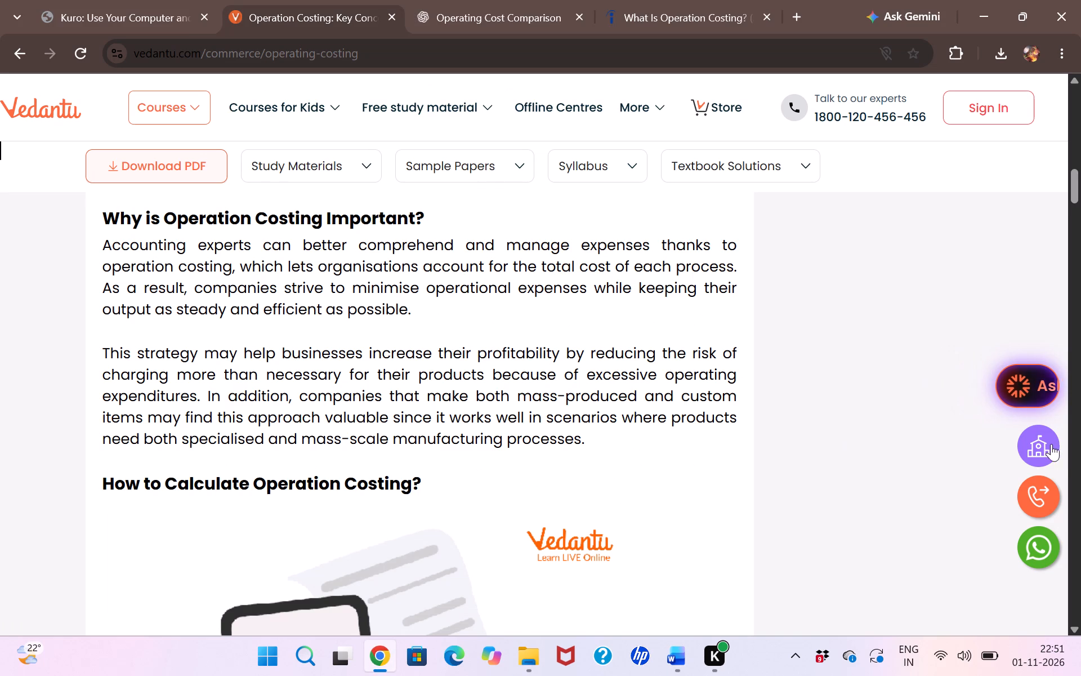
pyautogui.click(1080, 456)
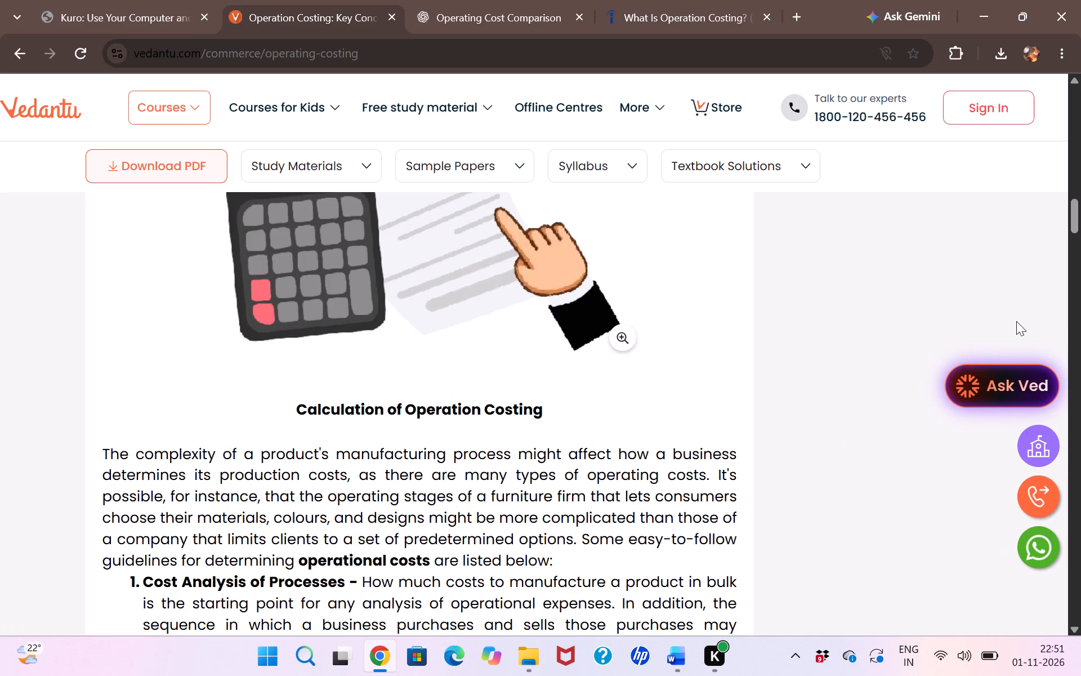
pyautogui.moveTo(1075, 219); pyautogui.dragTo(1080, 203)
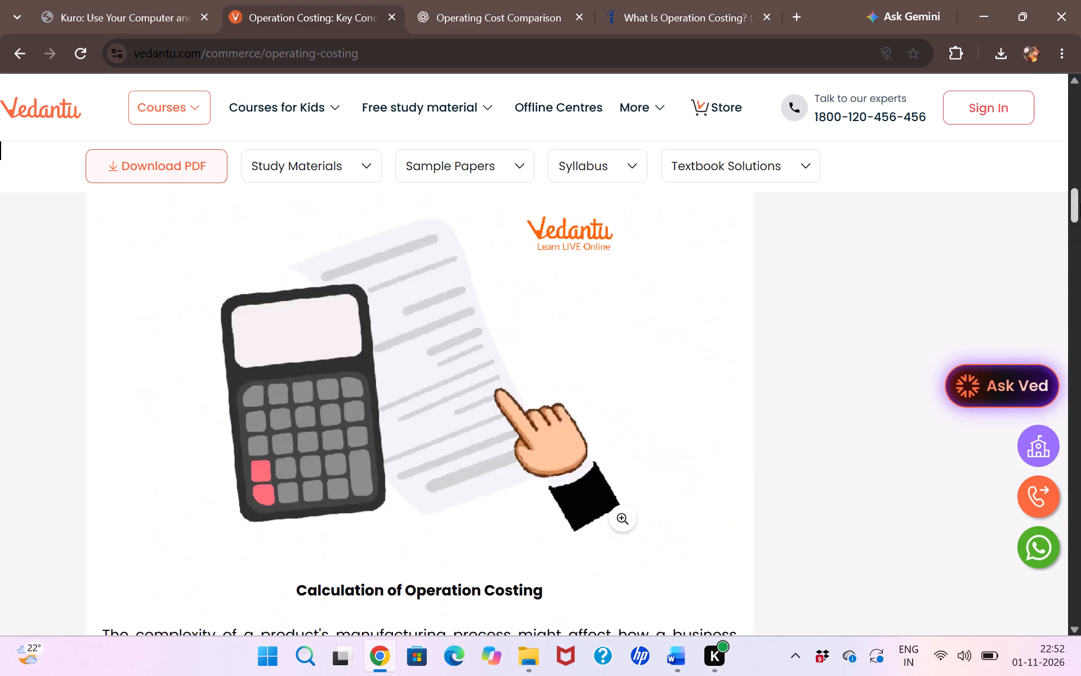
pyautogui.moveTo(1080, 203); pyautogui.dragTo(1079, 185)
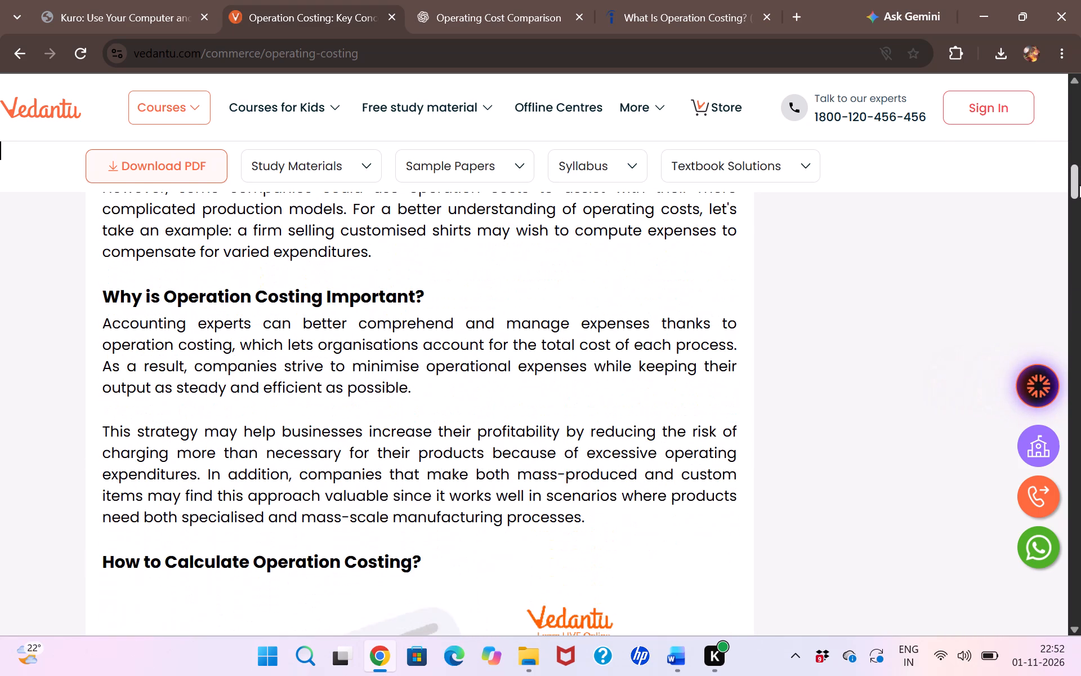
pyautogui.moveTo(1079, 185); pyautogui.dragTo(1077, 185)
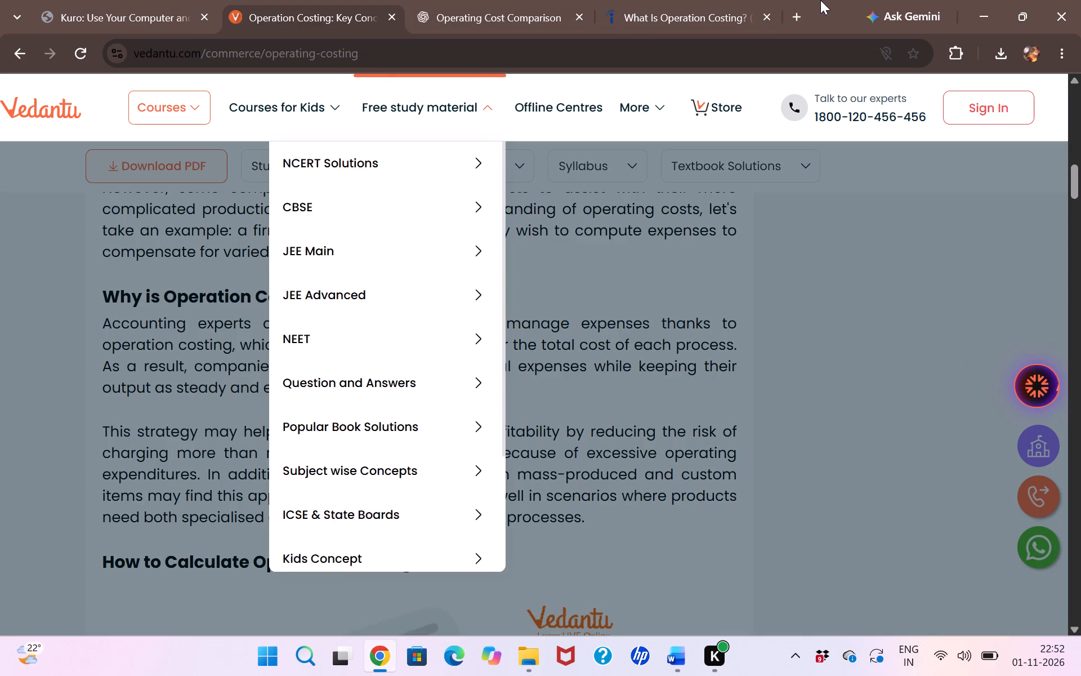
pyautogui.click(661, 245)
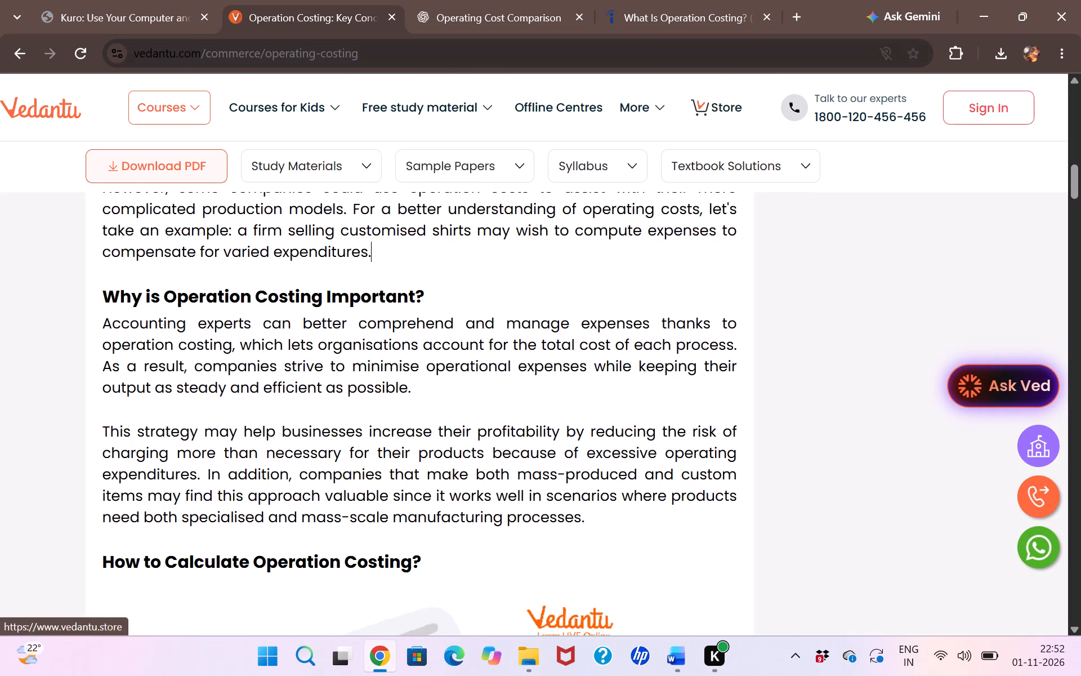
# Search Google for "operating costing" in a new tab, dropping the suggested words "meaning of".
pyautogui.click(792, 16)
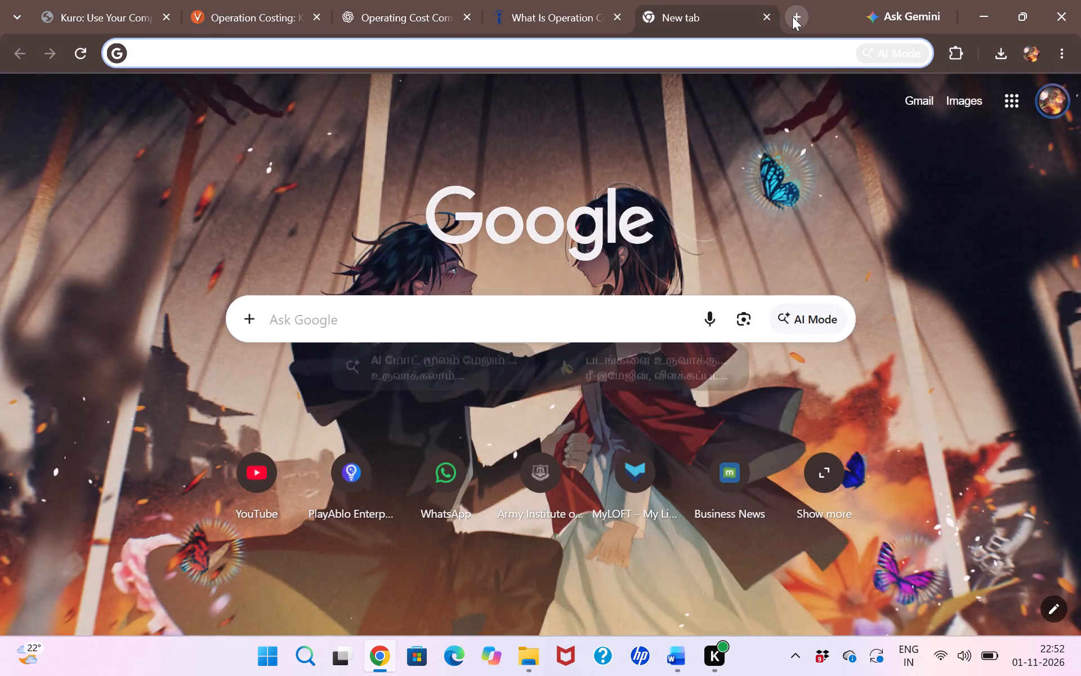
pyautogui.write('me')
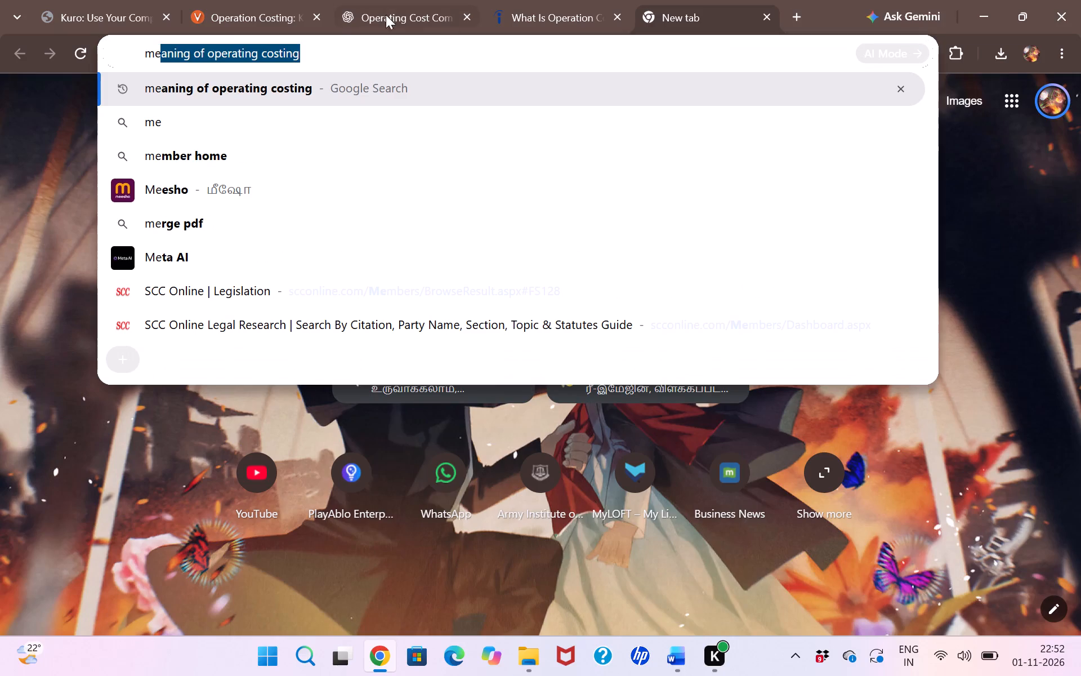
pyautogui.click(206, 56)
pyautogui.press('BackSpace')
pyautogui.press('BackSpace')
pyautogui.press('BackSpace')
pyautogui.press('BackSpace')
pyautogui.press('BackSpace')
pyautogui.press('BackSpace')
pyautogui.press('BackSpace')
pyautogui.press('BackSpace')
pyautogui.press('BackSpace')
pyautogui.press('BackSpace')
pyautogui.press('BackSpace')
pyautogui.press('BackSpace')
pyautogui.press('BackSpace')
pyautogui.press('BackSpace')
pyautogui.press('BackSpace')
pyautogui.press('BackSpace')
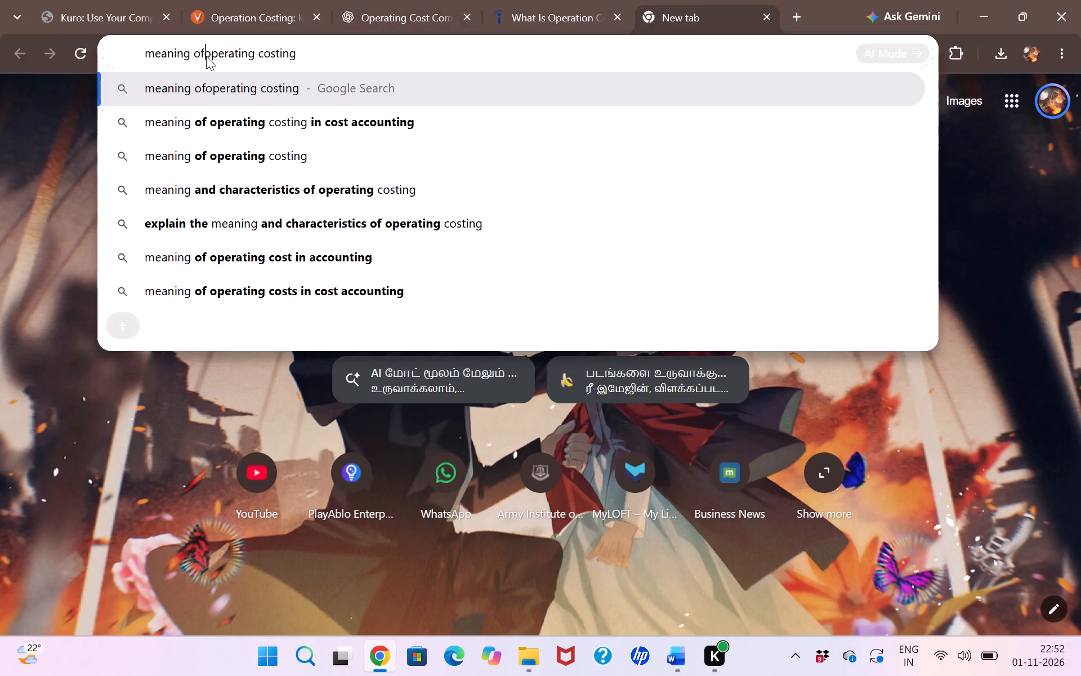
pyautogui.press('Return')
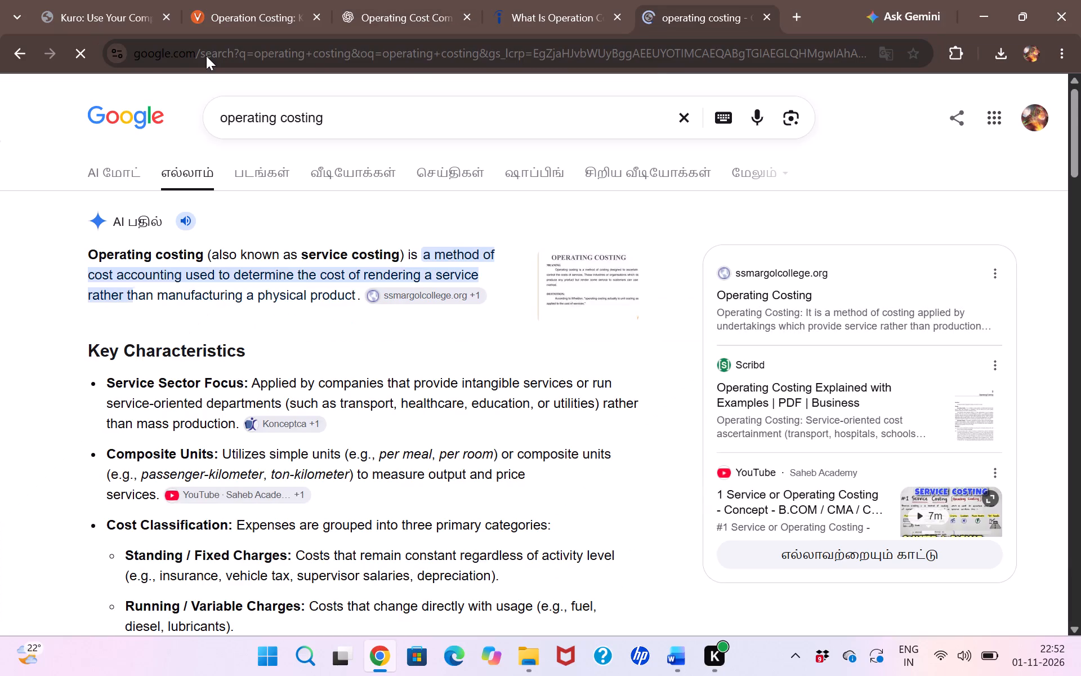
# Look through the search results and open Bajaj Finserv's "Operating Costs - Definition, Examples, and Types" article.
pyautogui.click(1080, 362)
pyautogui.click(1080, 362)
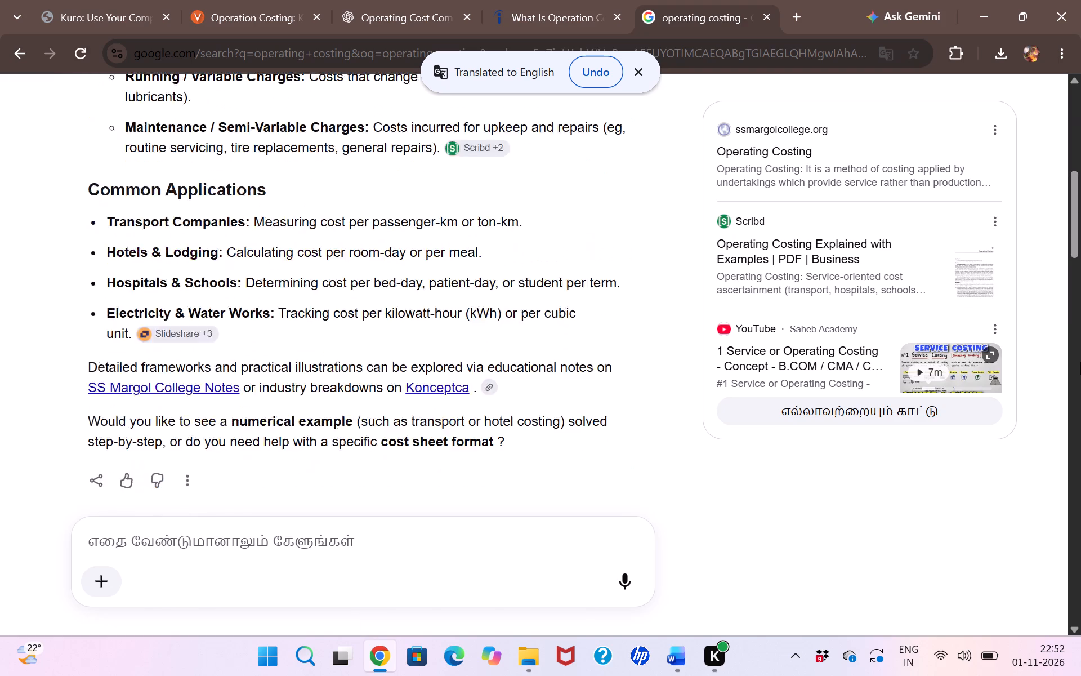
pyautogui.click(1080, 362)
pyautogui.click(1080, 362)
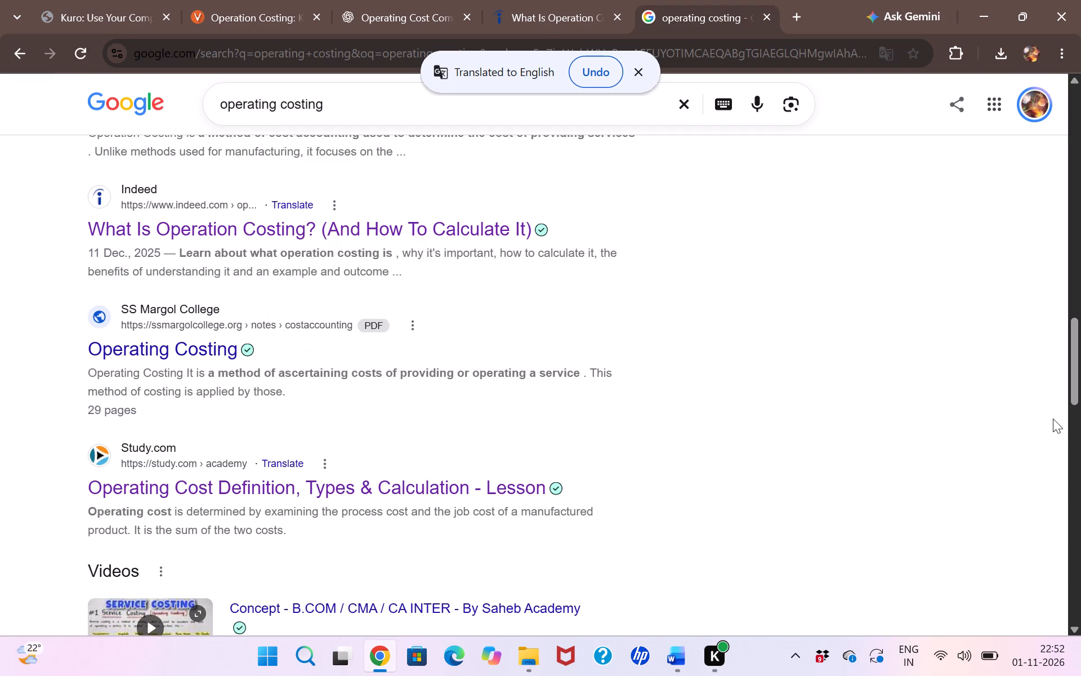
pyautogui.click(1080, 428)
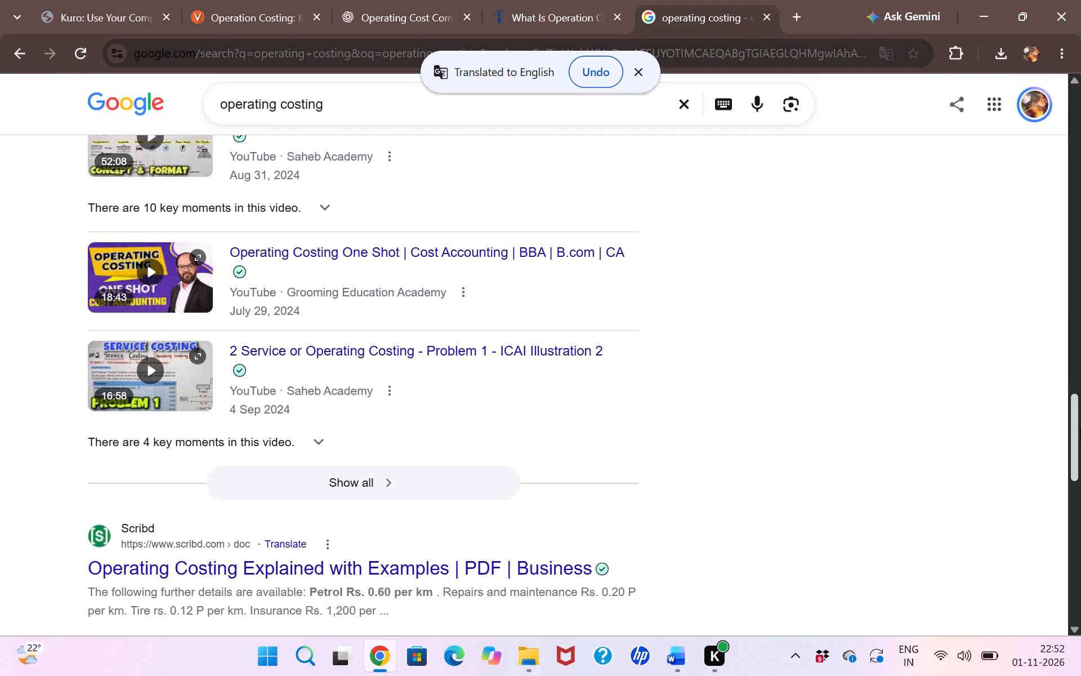
pyautogui.click(1075, 515)
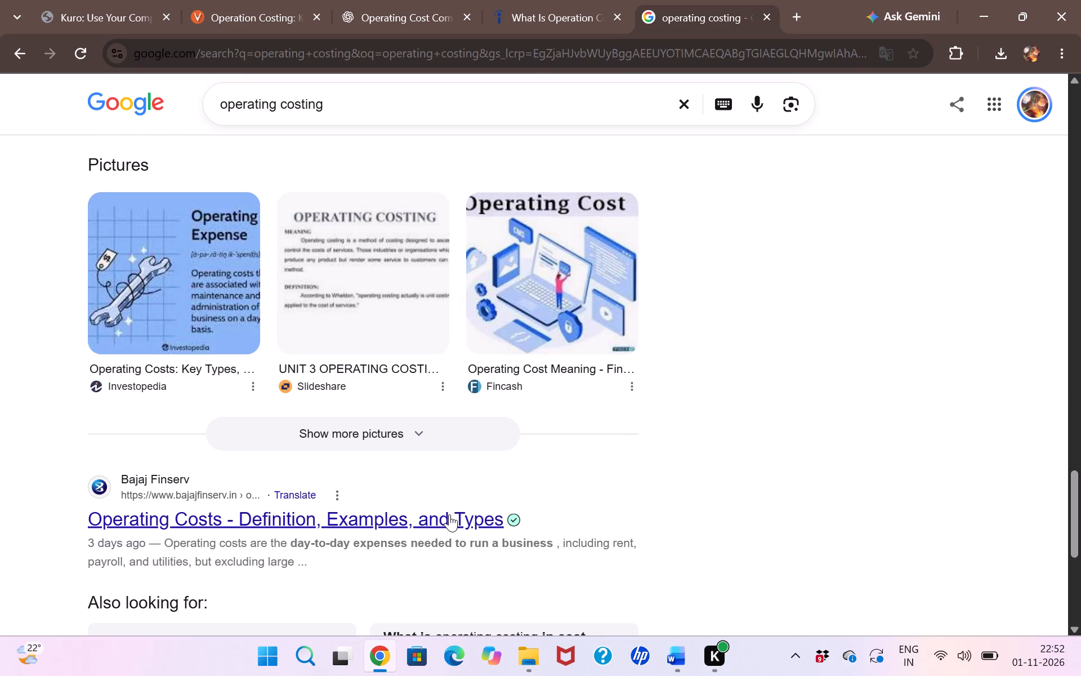
pyautogui.click(449, 514)
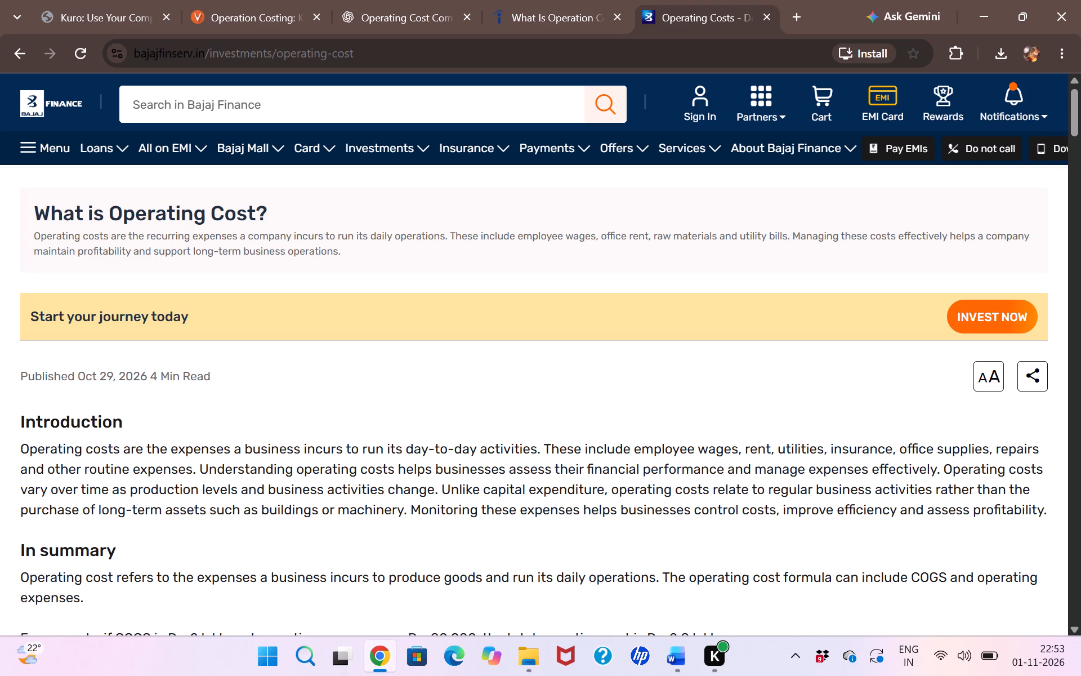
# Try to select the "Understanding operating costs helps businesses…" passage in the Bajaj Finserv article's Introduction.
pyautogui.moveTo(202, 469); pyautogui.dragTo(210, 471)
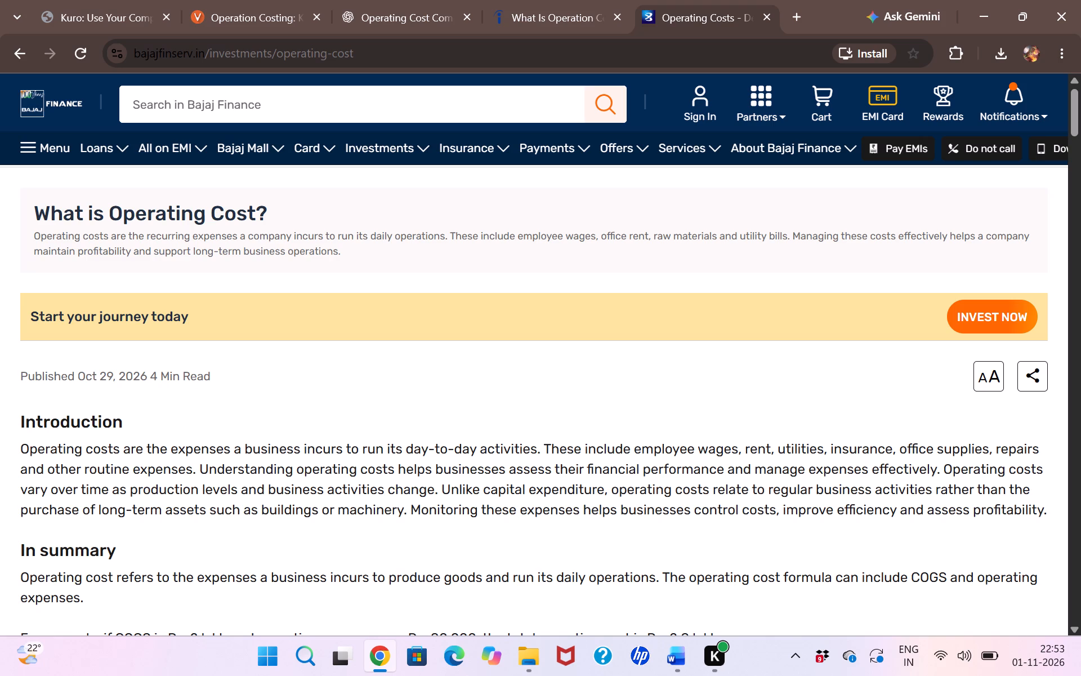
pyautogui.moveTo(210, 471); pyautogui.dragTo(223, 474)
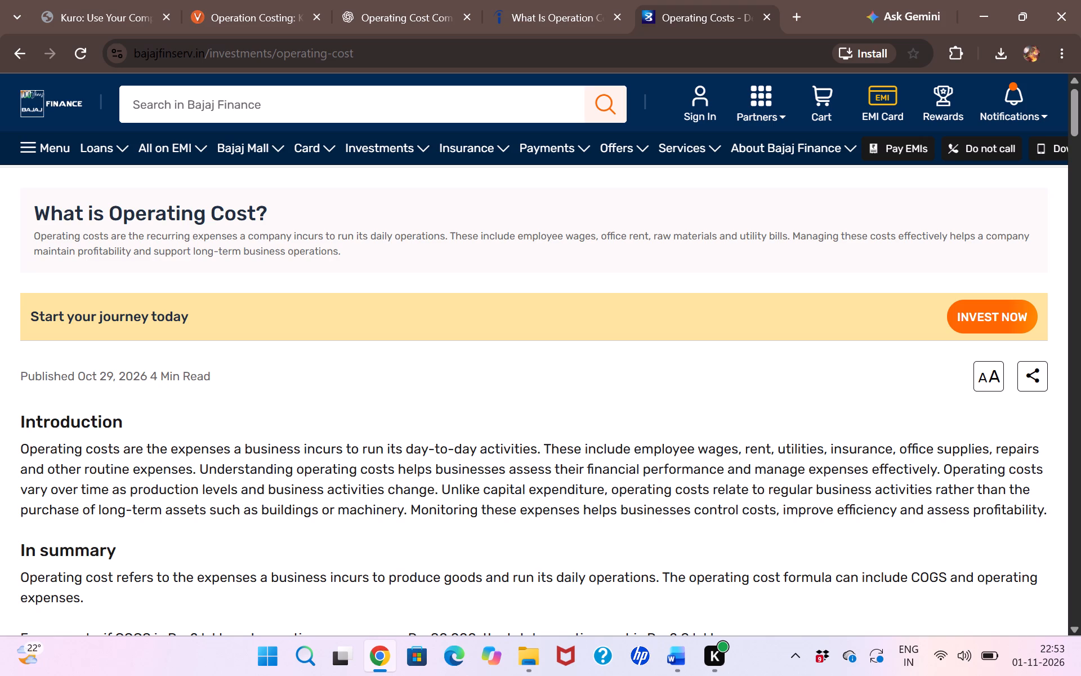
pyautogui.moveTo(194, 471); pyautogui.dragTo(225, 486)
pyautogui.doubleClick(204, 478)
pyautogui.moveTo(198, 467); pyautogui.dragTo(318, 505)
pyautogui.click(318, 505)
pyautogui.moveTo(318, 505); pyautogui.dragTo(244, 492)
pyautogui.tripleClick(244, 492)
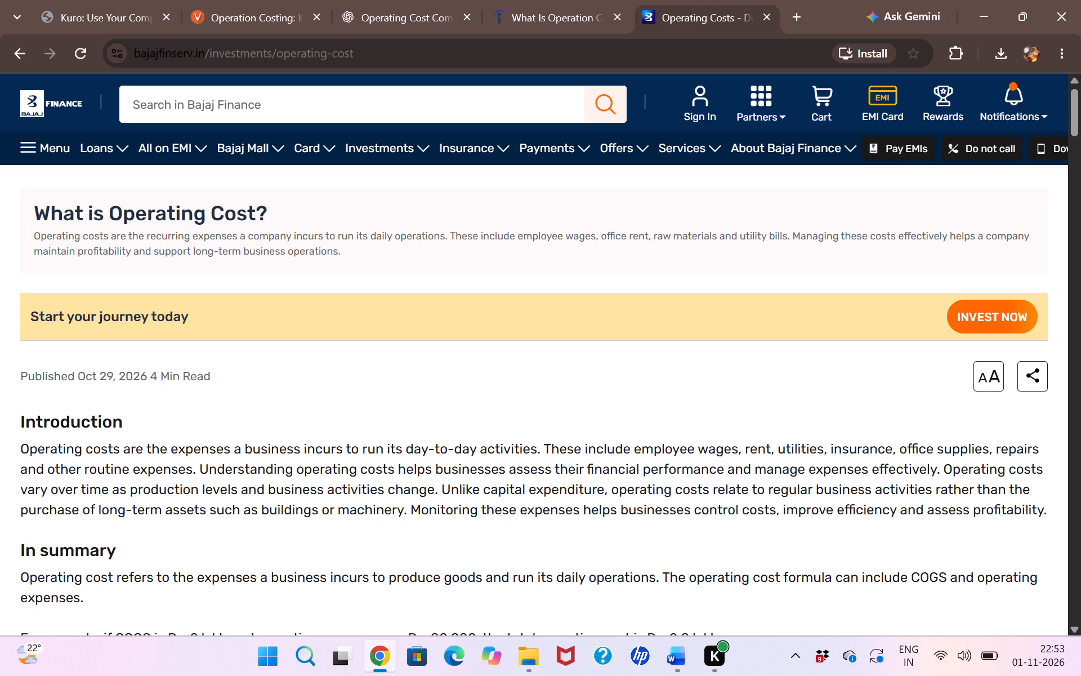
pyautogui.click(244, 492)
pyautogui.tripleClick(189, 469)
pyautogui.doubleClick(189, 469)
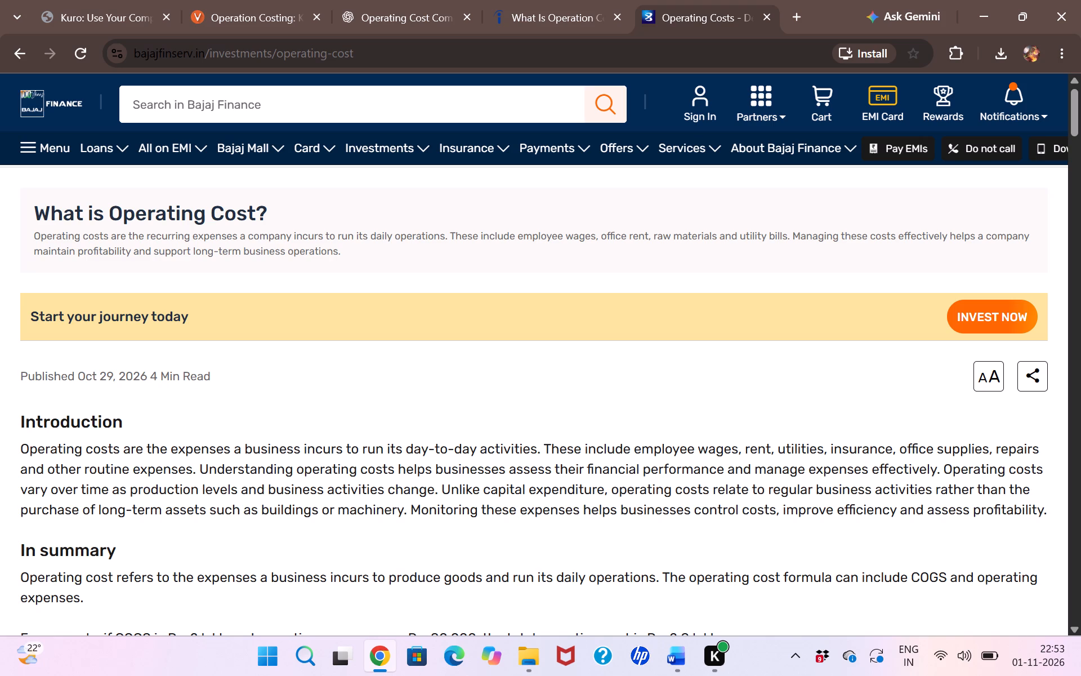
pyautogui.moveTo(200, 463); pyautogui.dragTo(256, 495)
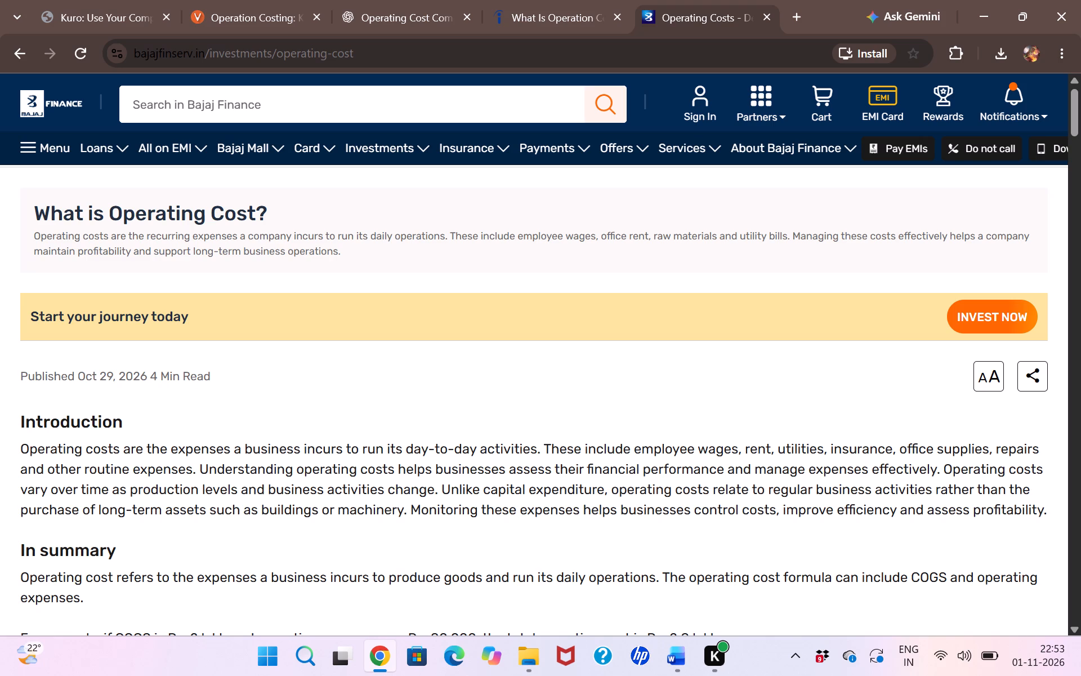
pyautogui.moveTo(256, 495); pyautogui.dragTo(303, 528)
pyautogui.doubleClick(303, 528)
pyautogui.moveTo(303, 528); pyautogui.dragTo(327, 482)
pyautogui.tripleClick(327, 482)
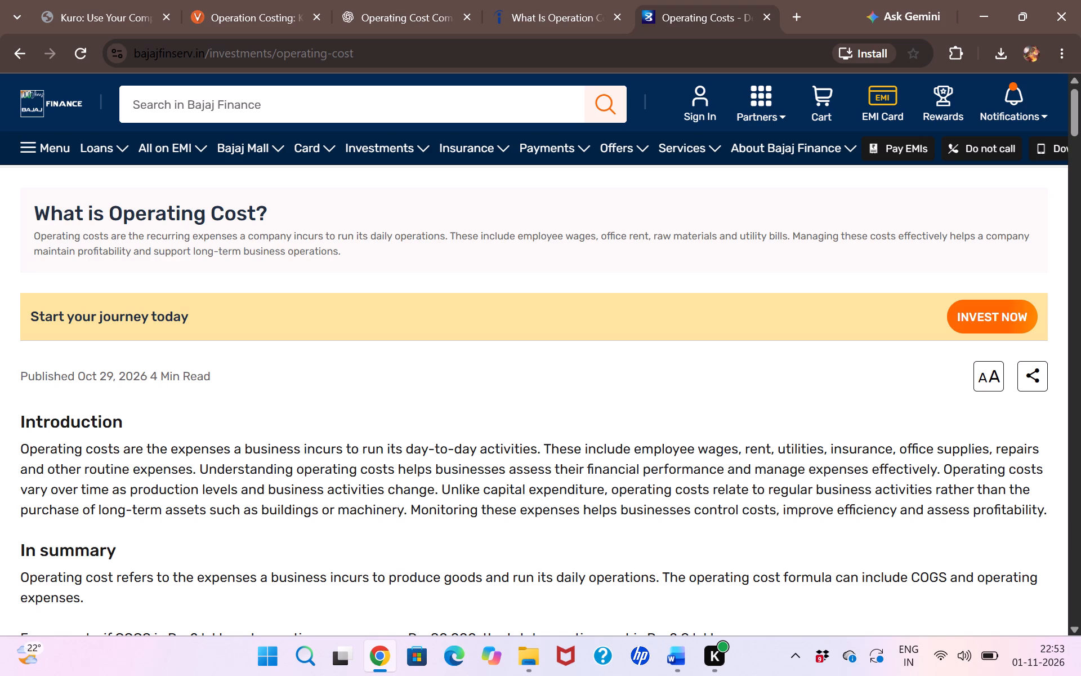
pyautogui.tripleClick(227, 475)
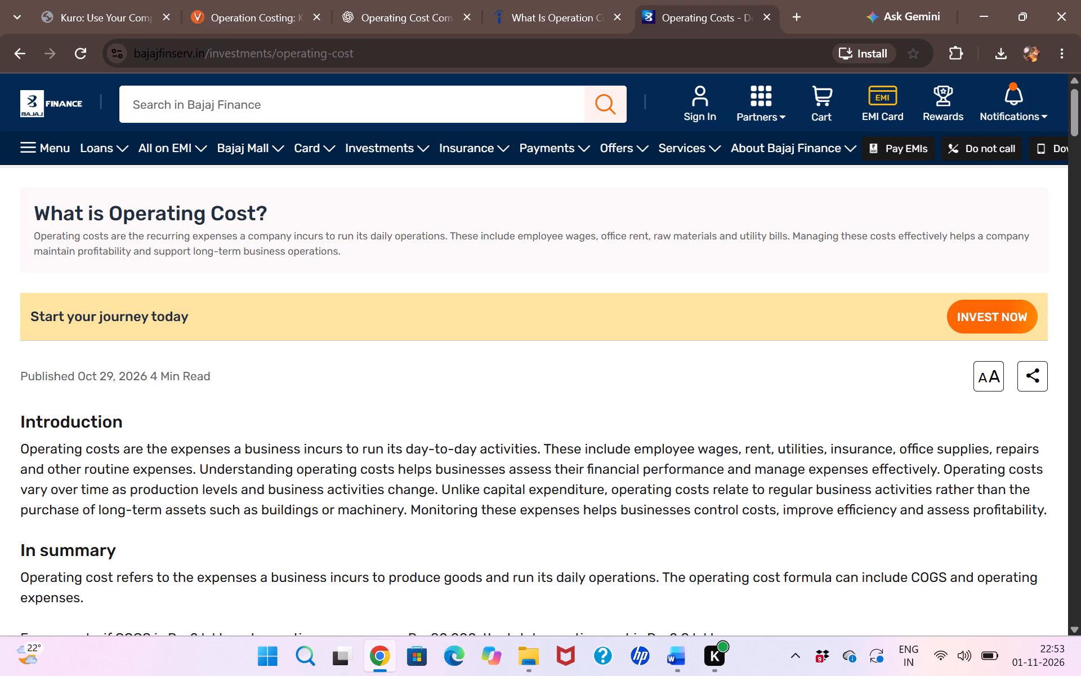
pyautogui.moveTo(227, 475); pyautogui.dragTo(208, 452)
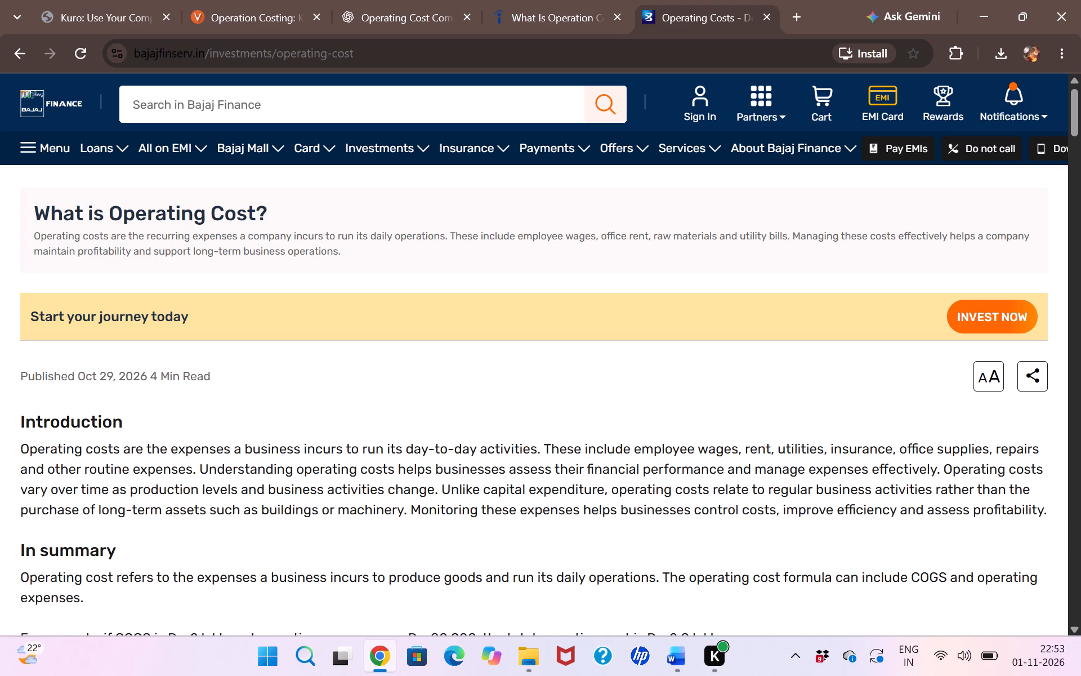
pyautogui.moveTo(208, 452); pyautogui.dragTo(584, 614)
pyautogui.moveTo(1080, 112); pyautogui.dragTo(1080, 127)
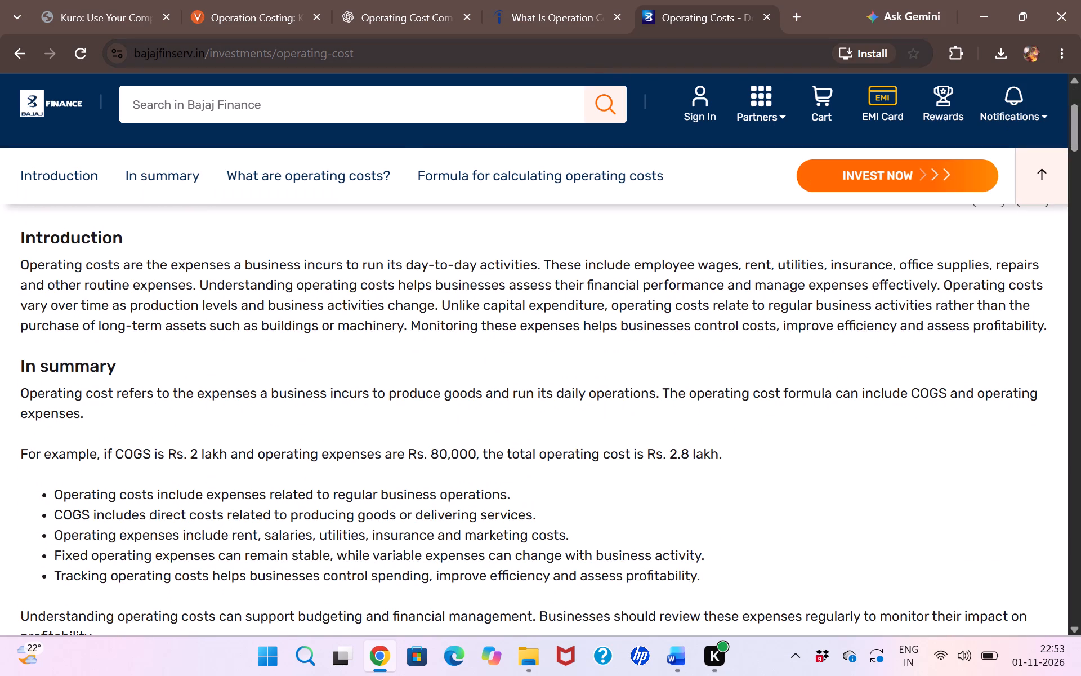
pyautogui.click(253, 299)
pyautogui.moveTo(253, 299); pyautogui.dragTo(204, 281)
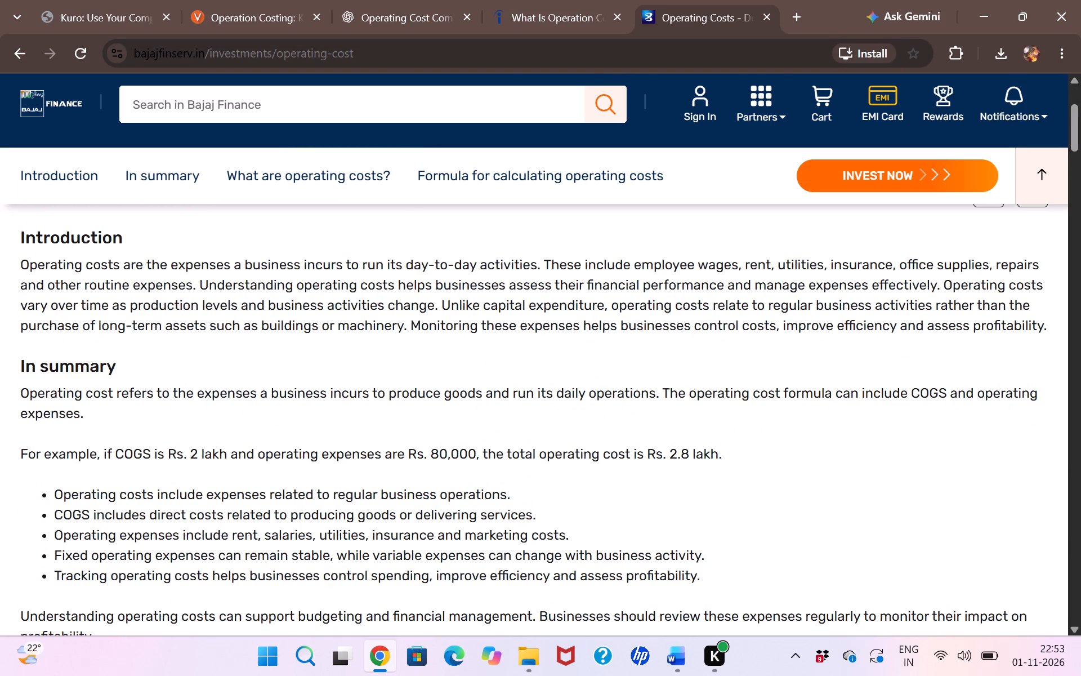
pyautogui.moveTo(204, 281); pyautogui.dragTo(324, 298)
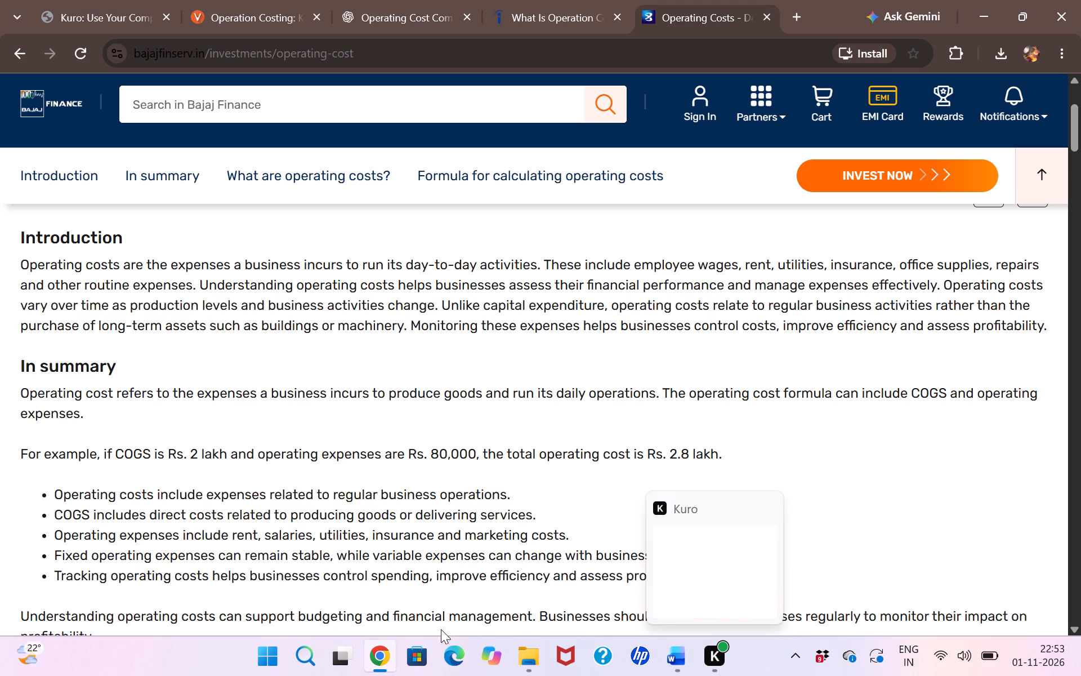
# Switch to Document1 in Word and start a new paragraph below the CIMA definition.
pyautogui.click(675, 665)
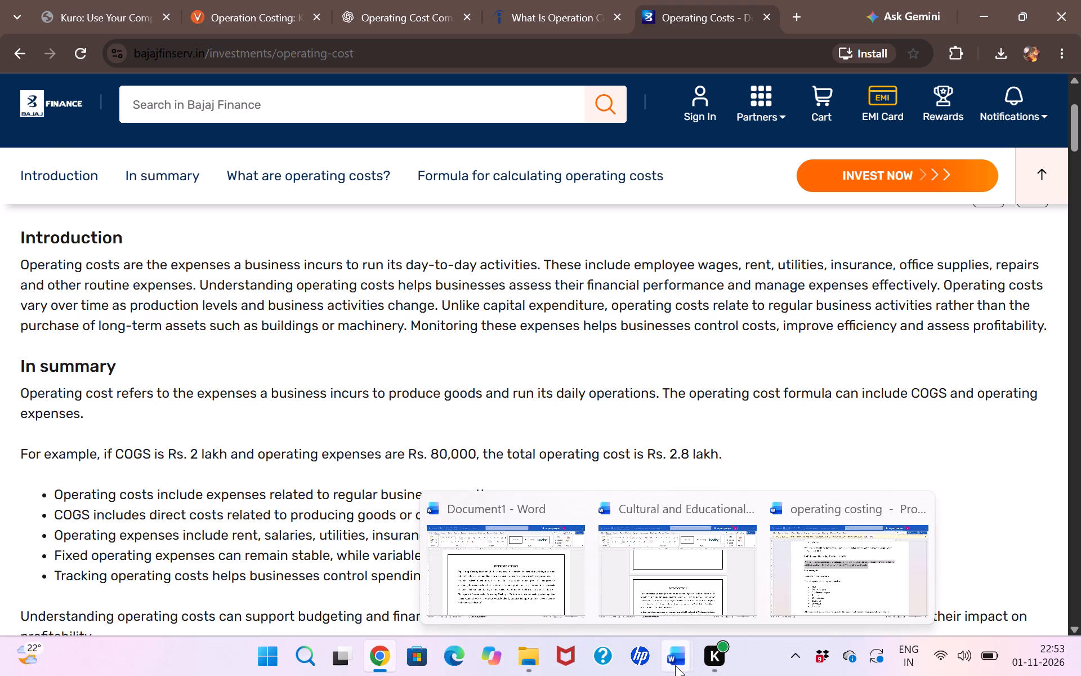
pyautogui.click(540, 592)
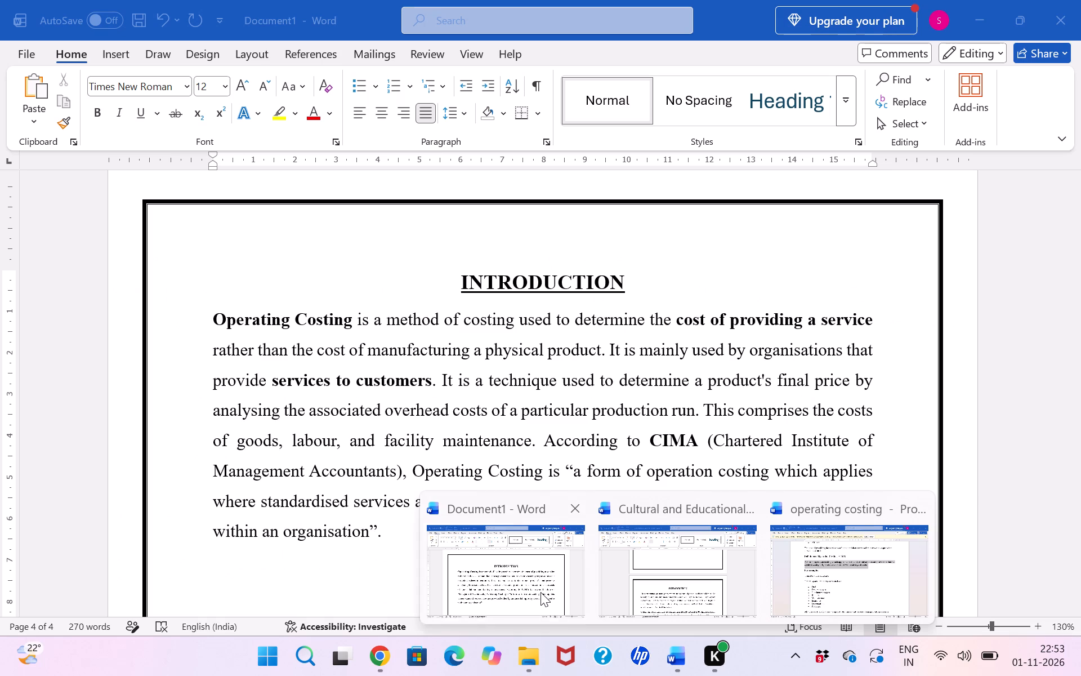
pyautogui.press('Return')
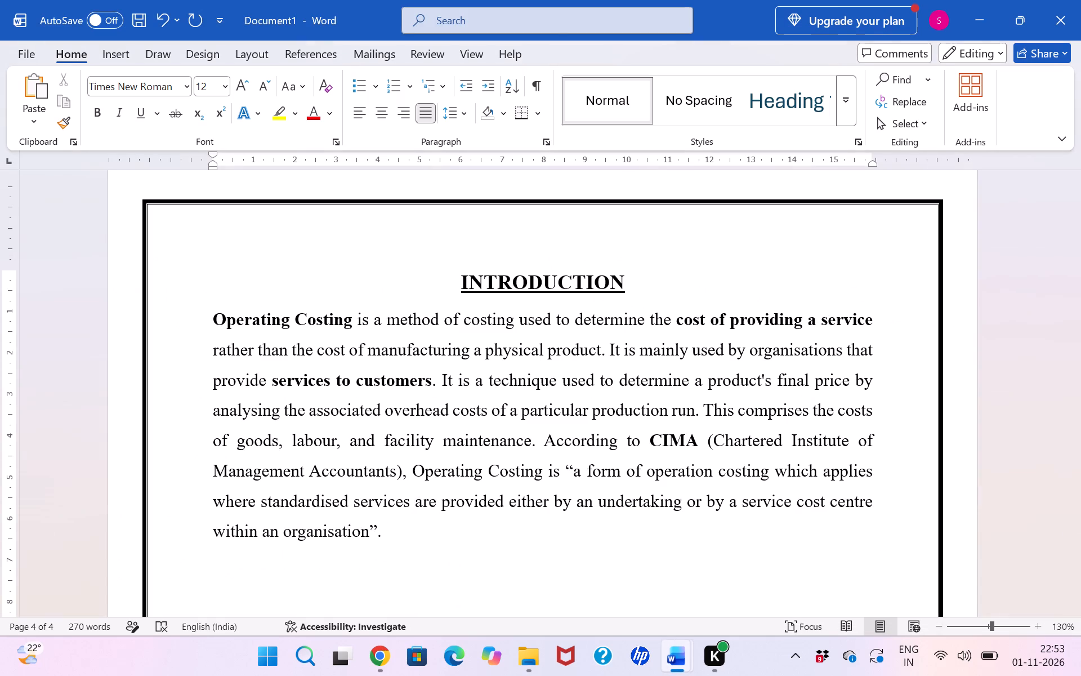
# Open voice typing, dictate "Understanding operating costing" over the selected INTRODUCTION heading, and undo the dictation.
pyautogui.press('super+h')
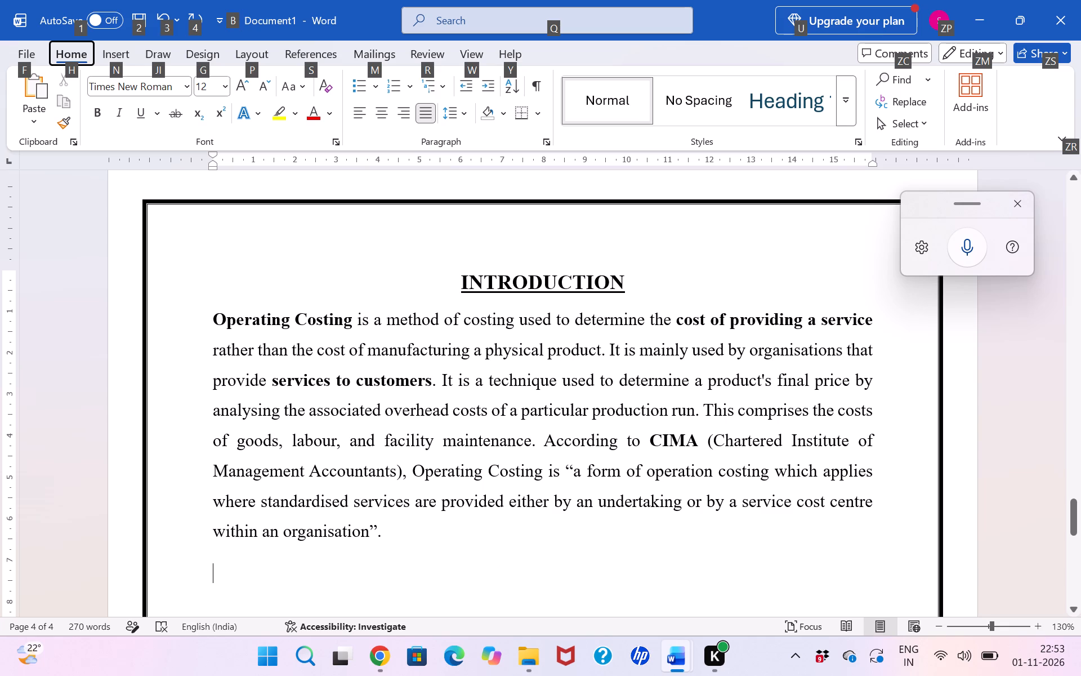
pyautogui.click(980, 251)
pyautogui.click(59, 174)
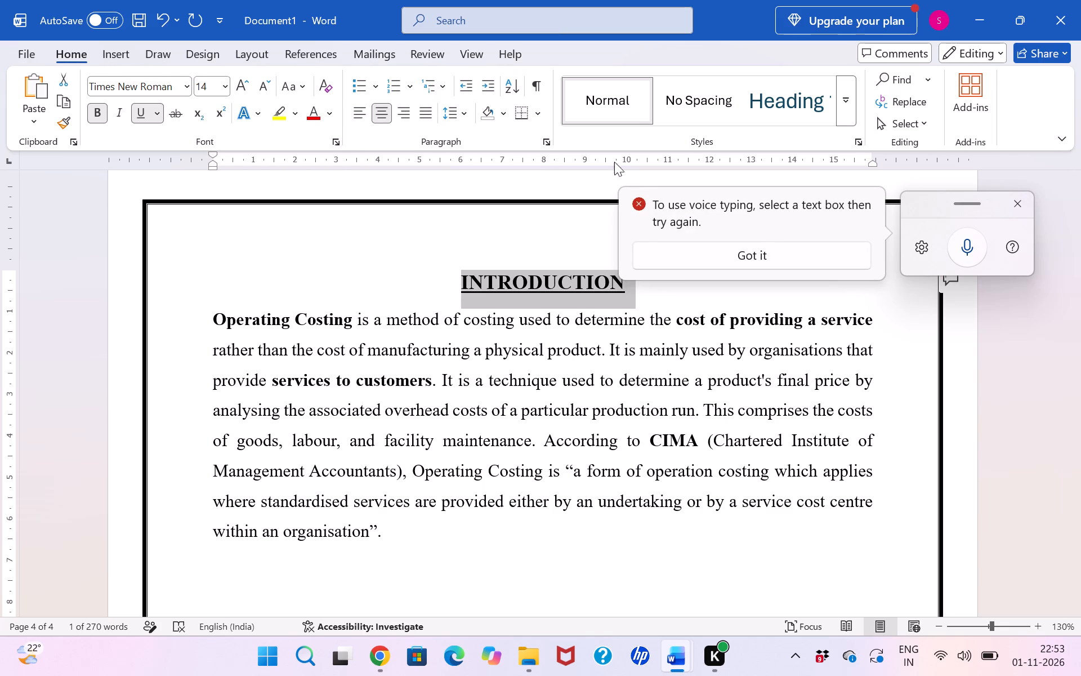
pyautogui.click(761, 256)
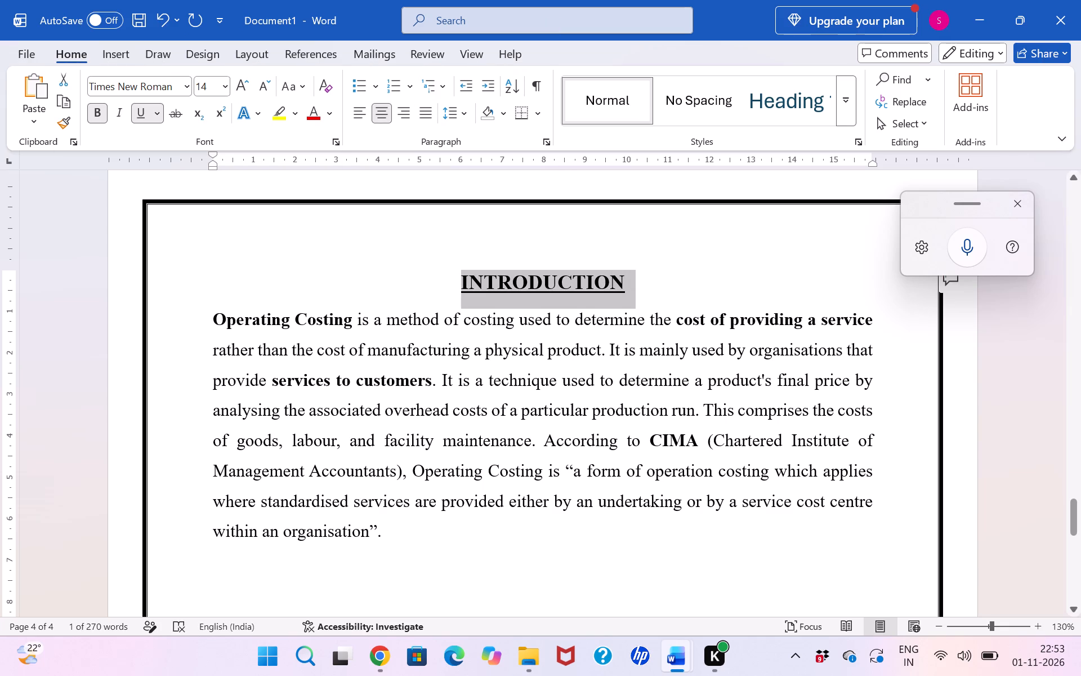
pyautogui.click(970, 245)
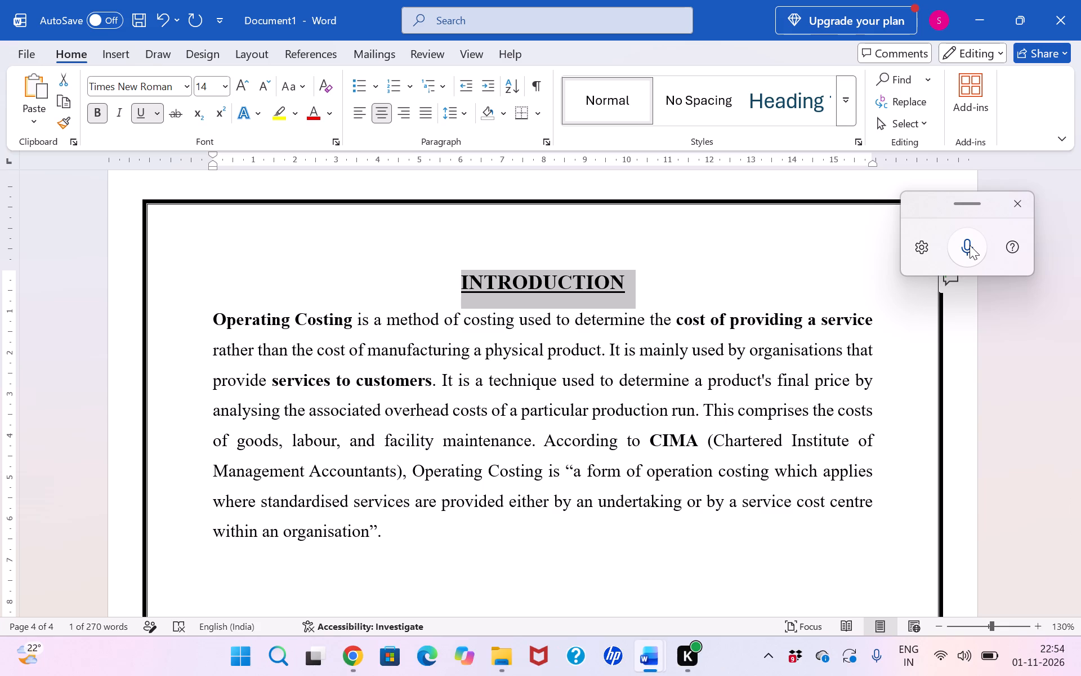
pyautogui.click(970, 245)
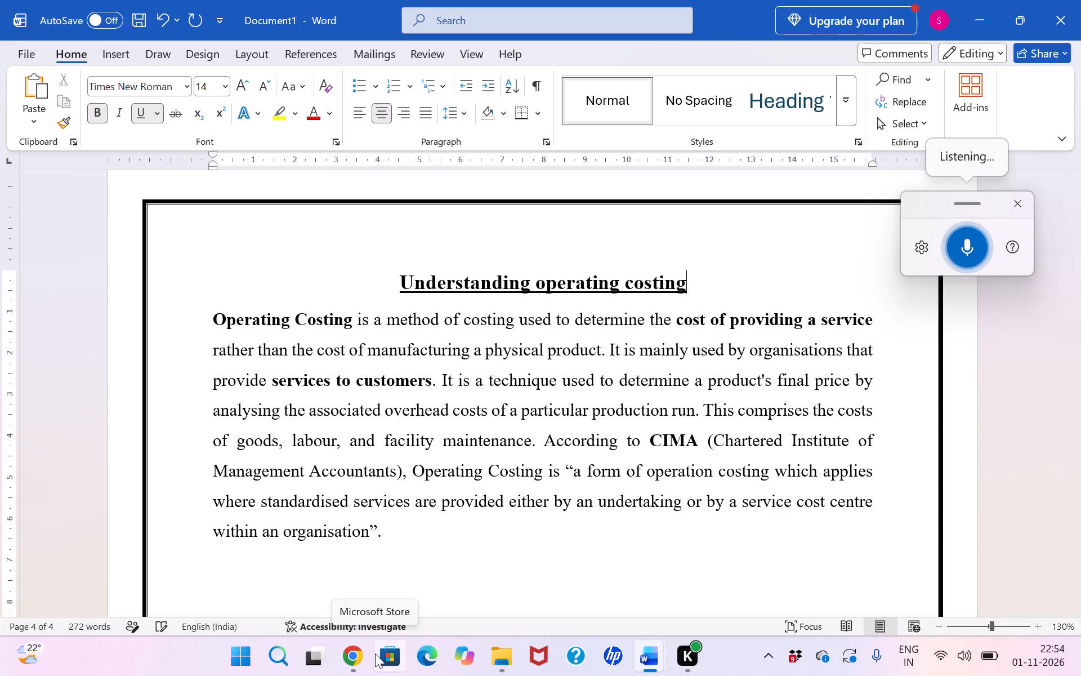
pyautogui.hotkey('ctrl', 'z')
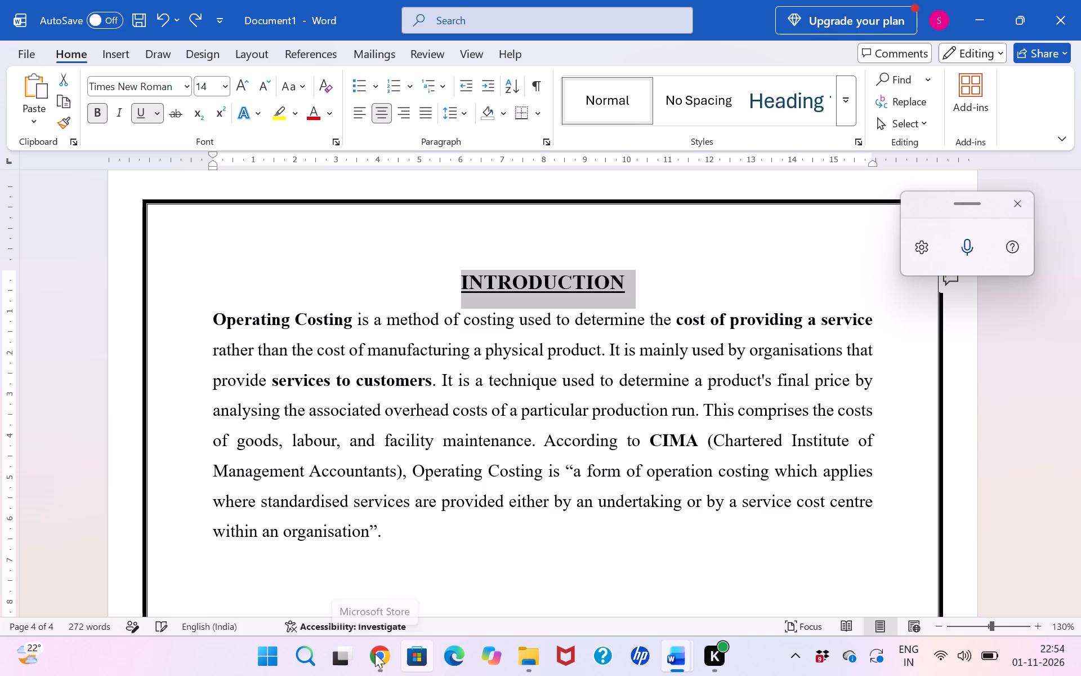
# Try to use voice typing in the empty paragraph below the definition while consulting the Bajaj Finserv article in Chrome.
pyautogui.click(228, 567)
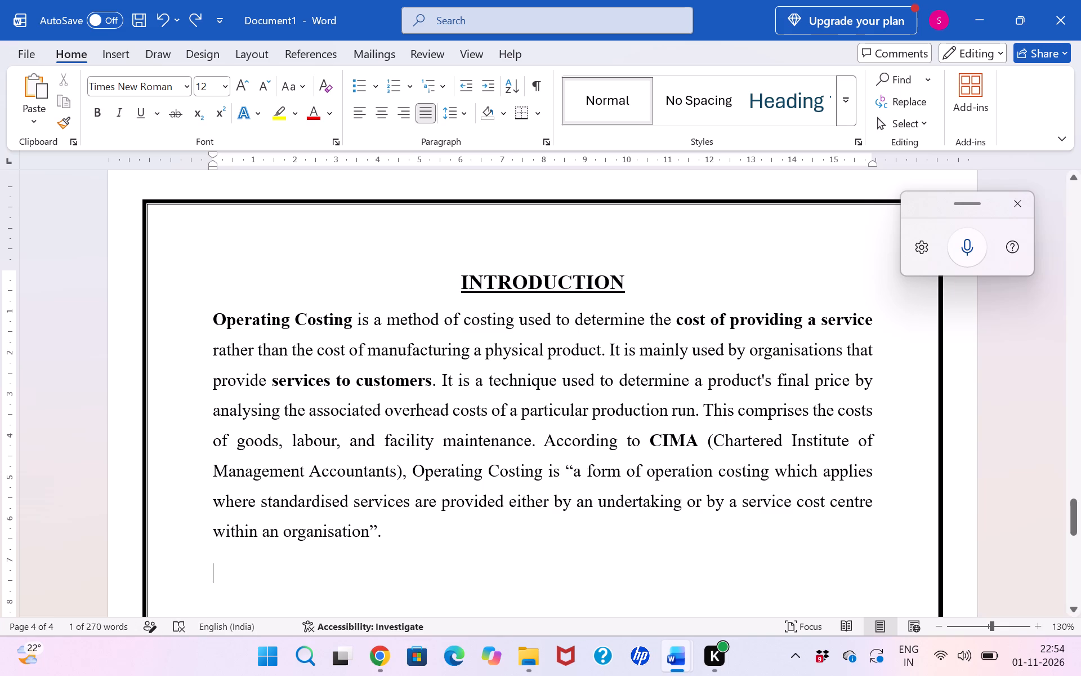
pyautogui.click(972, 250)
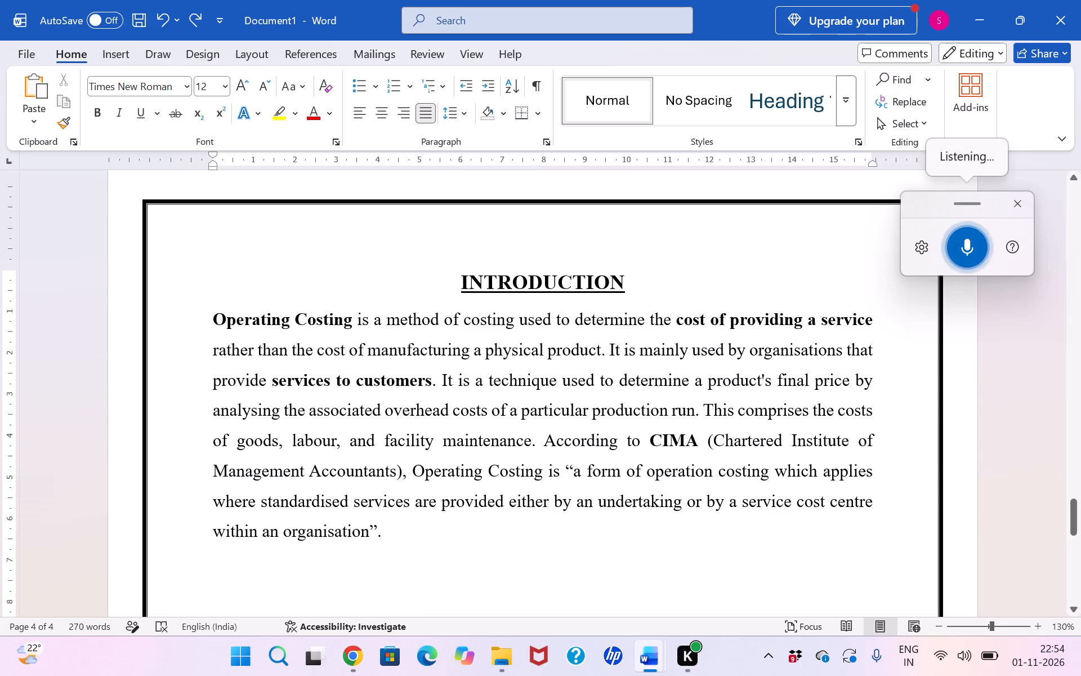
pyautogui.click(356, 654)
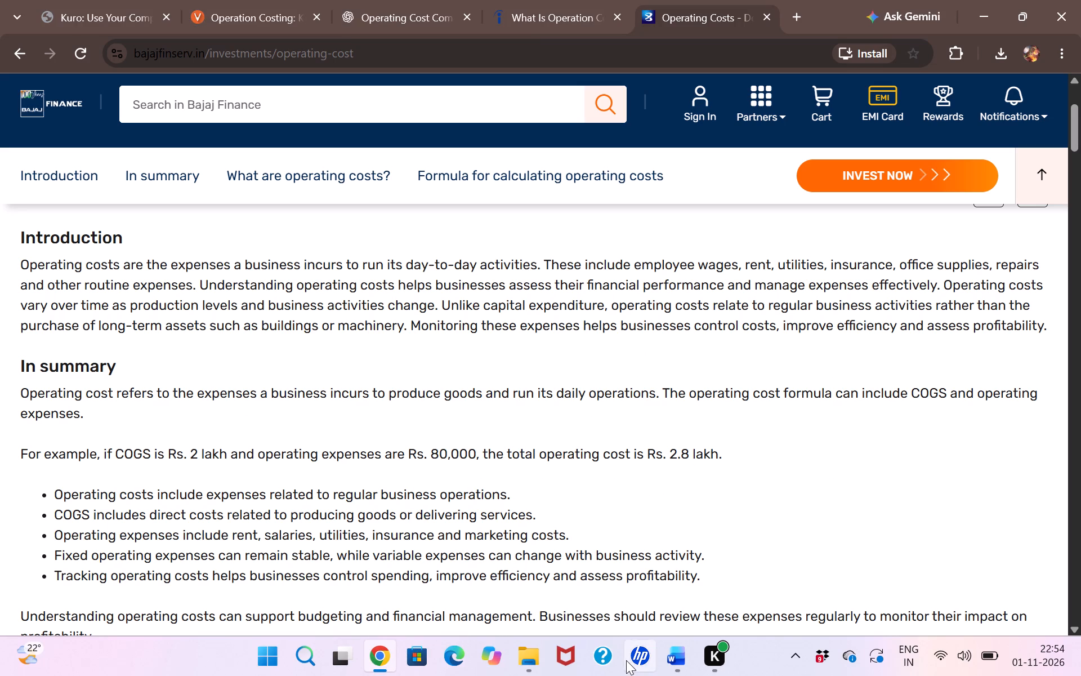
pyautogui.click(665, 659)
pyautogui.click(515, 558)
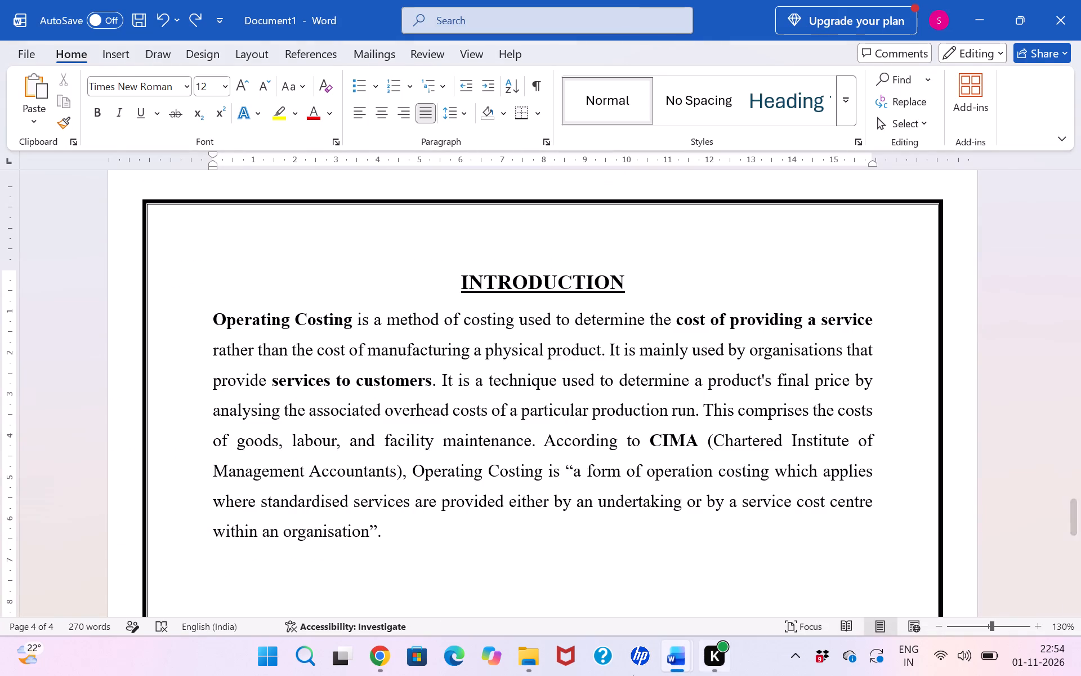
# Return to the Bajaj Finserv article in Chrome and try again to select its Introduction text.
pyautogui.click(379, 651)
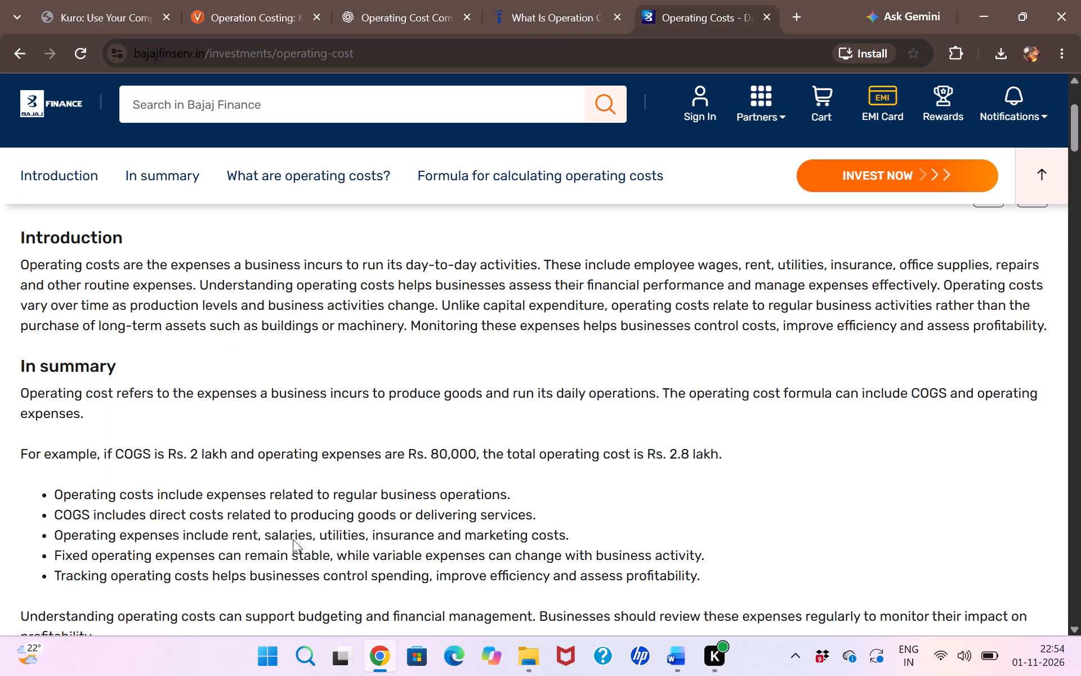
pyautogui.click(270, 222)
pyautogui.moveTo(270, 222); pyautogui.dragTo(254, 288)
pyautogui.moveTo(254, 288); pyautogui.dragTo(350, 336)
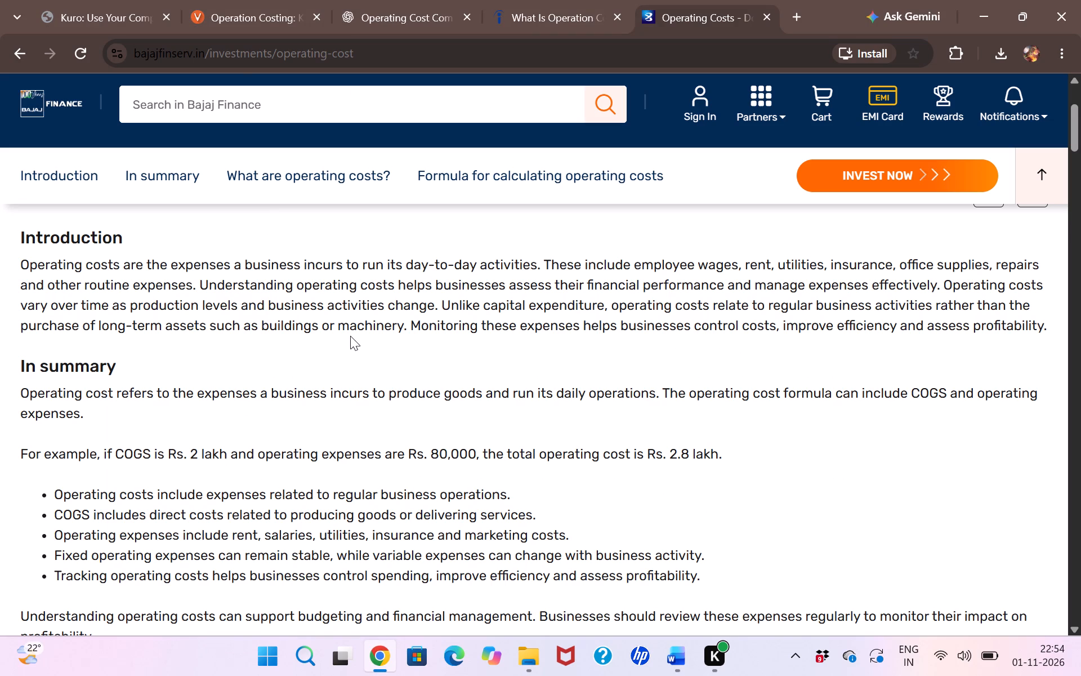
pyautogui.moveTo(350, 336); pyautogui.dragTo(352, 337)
# Search Google for "operating costing" in a new tab and open SS Margol College's "Operating Costing" PDF.
pyautogui.click(793, 14)
pyautogui.write('op')
pyautogui.press('Return')
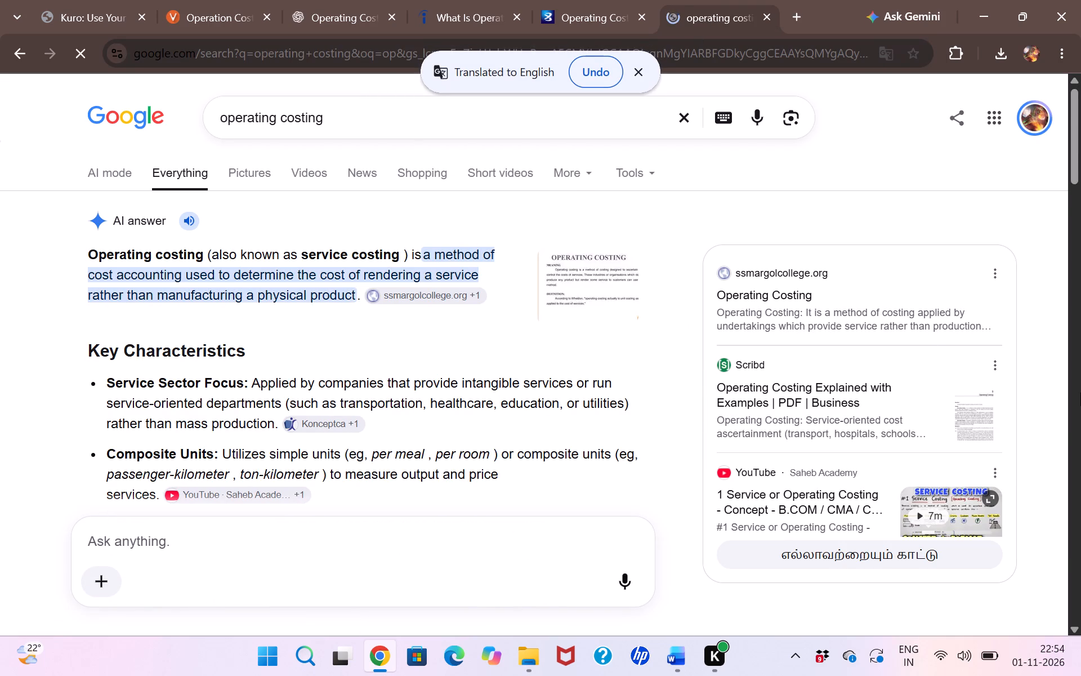
pyautogui.click(1080, 393)
pyautogui.click(1080, 393)
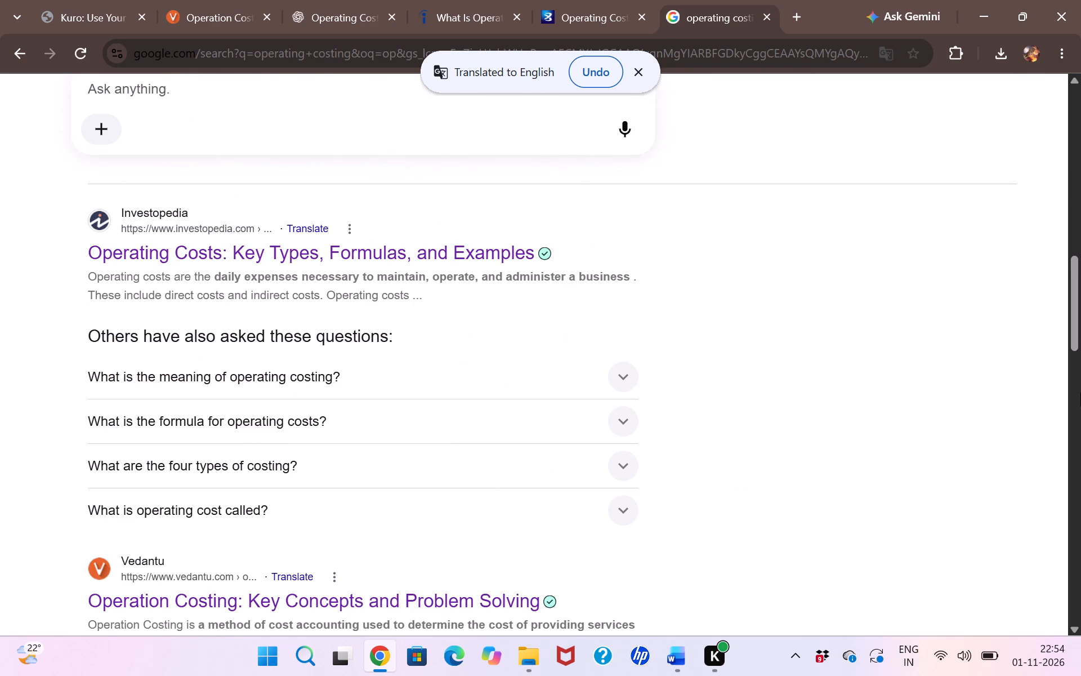
pyautogui.click(1080, 393)
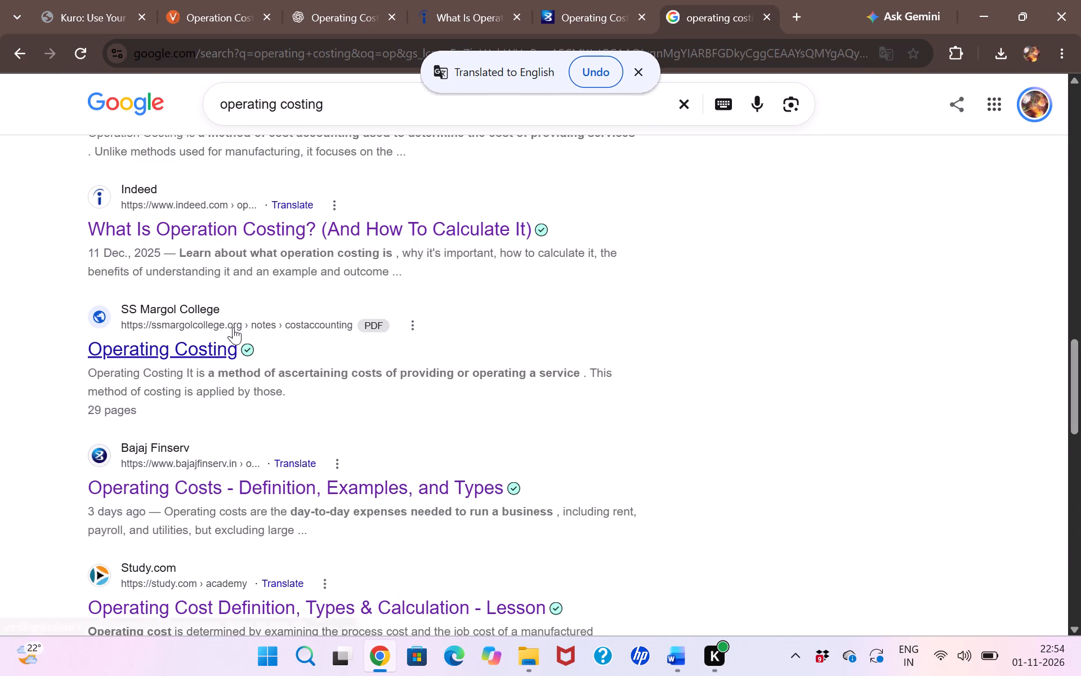
pyautogui.click(213, 337)
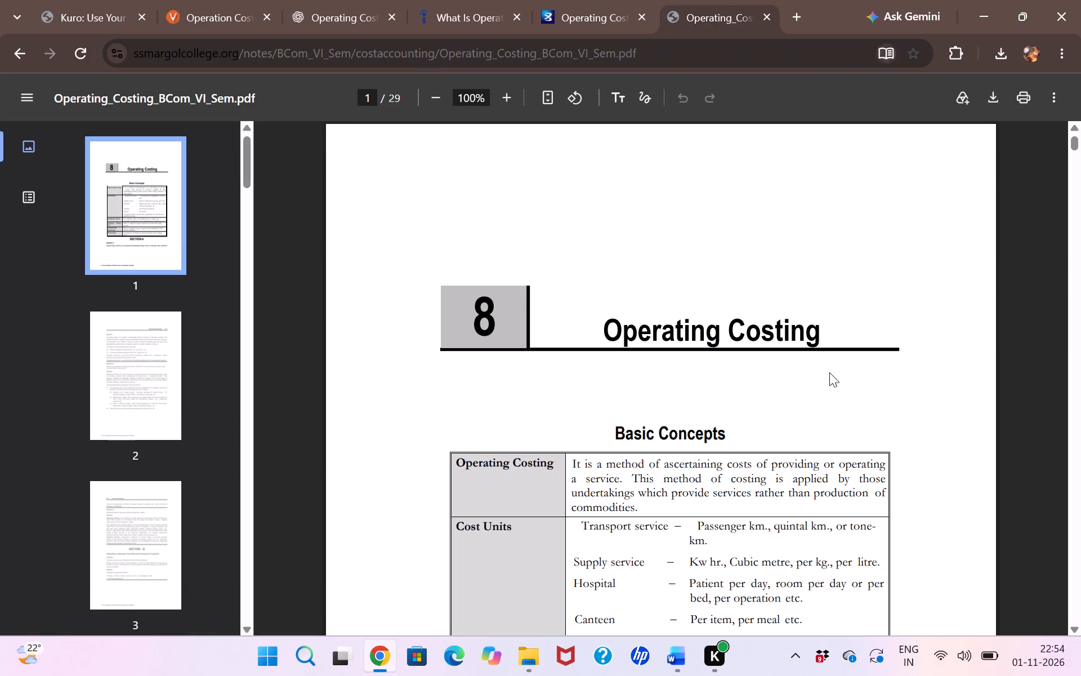
# Read the PDF's solutions on operating costing and the essential features of operating costs on page 2.
pyautogui.click(1079, 486)
pyautogui.click(1079, 486)
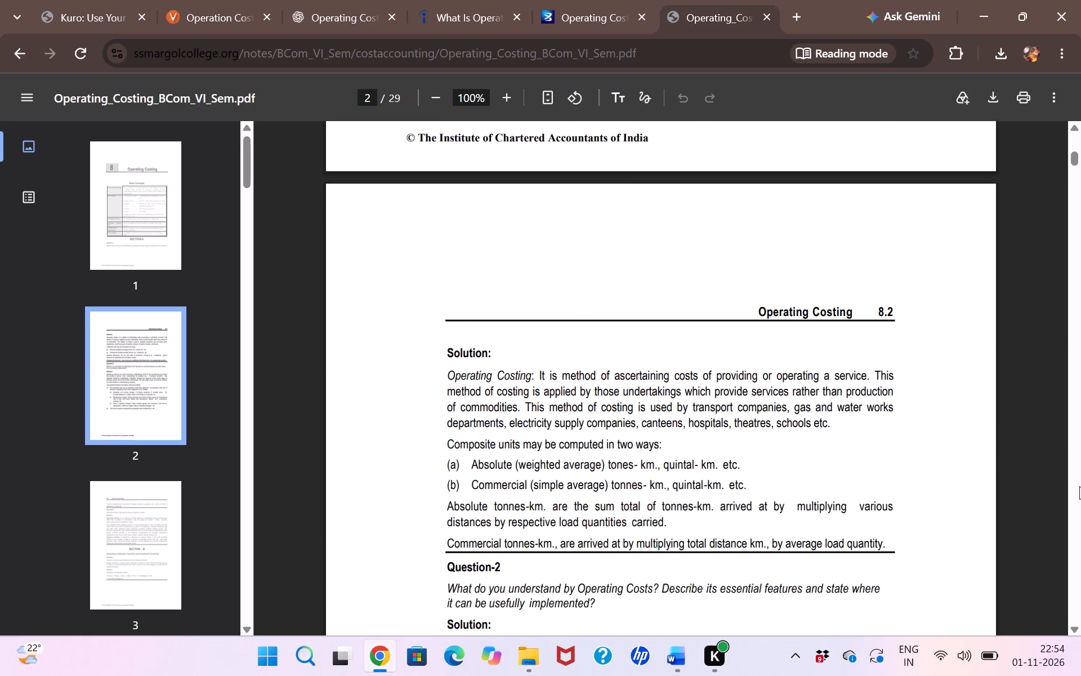
pyautogui.click(1079, 486)
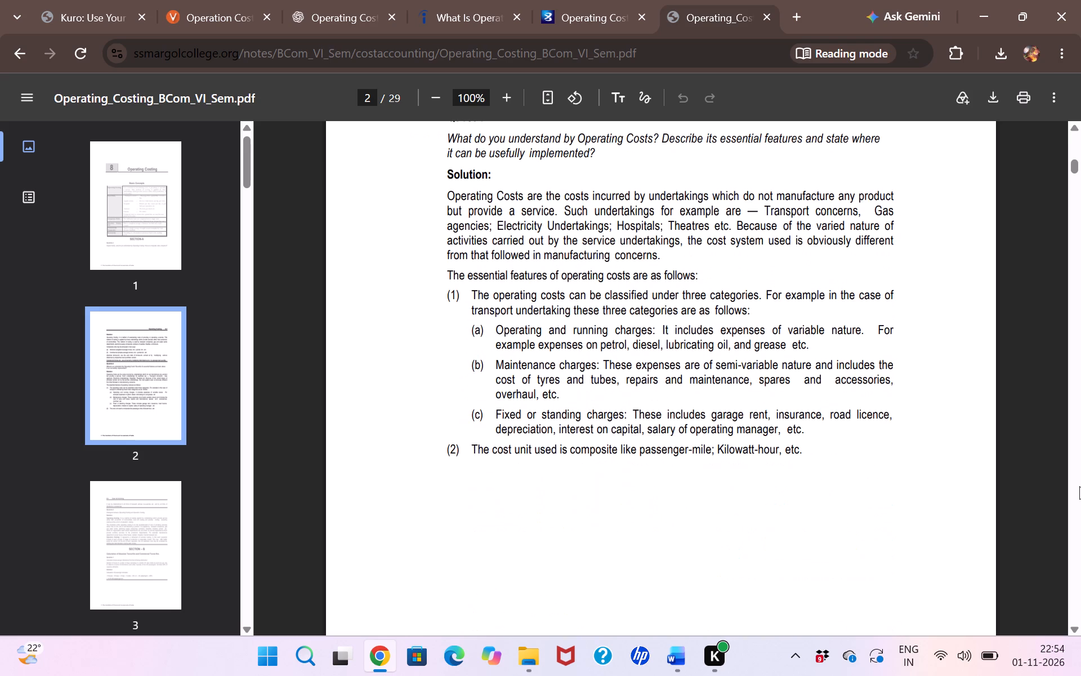
# Open Happay's "Operating Cost: Definition, Formula, Examples & Importance" article from Google's second results page and read its detailed operating costs section.
pyautogui.click(24, 66)
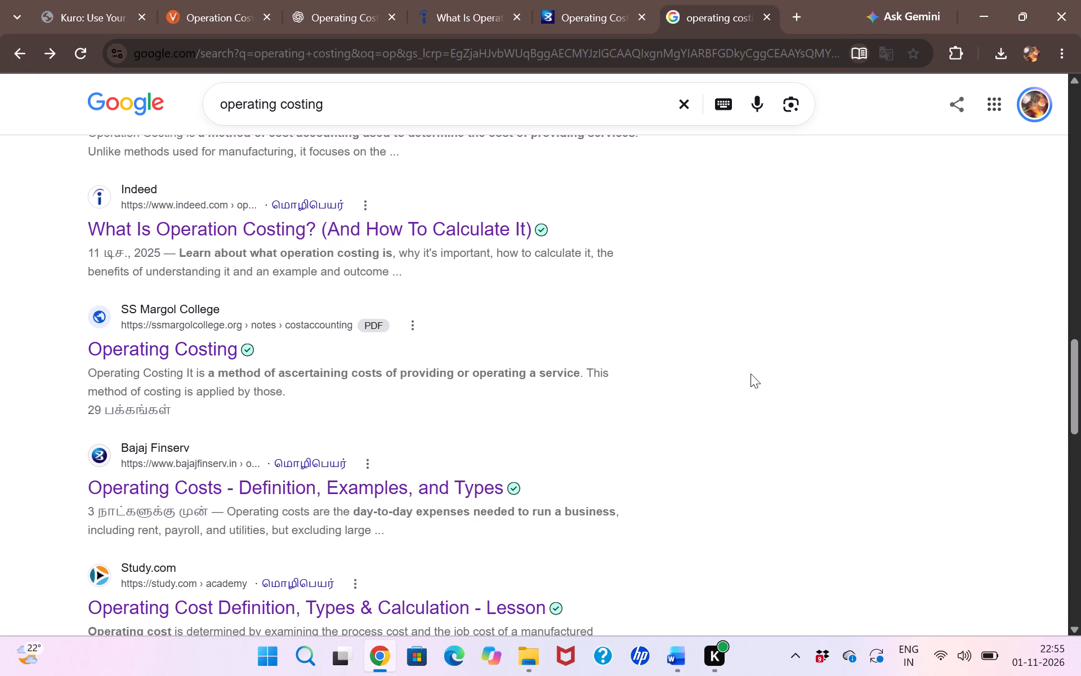
pyautogui.moveTo(1080, 411); pyautogui.dragTo(1080, 474)
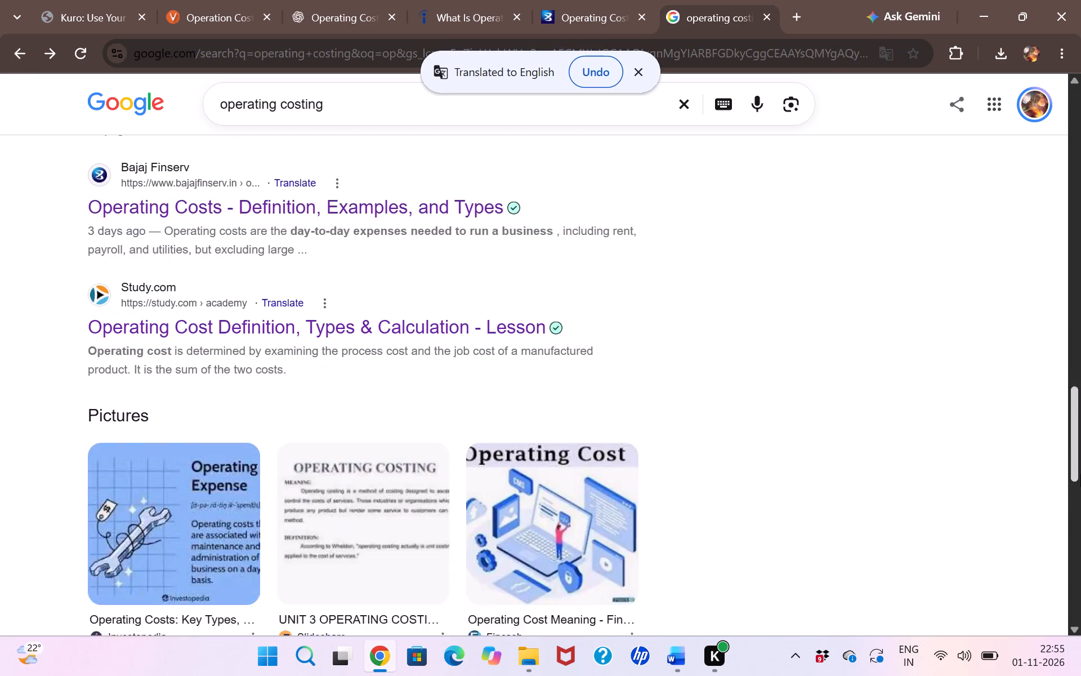
pyautogui.moveTo(1080, 474); pyautogui.dragTo(1080, 675)
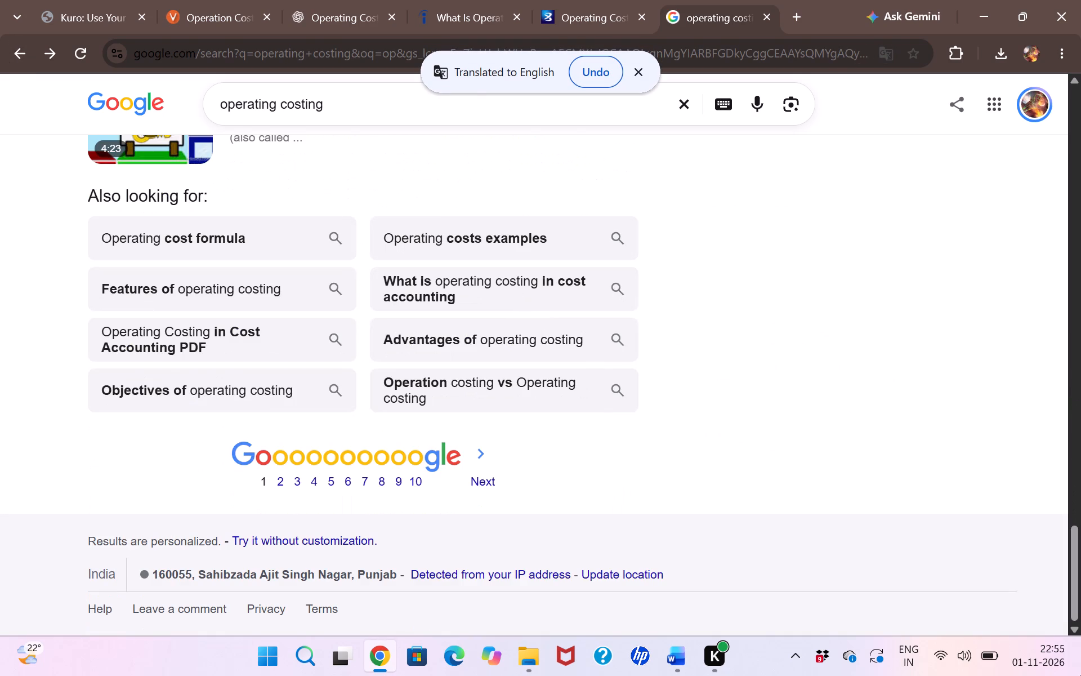
pyautogui.click(274, 485)
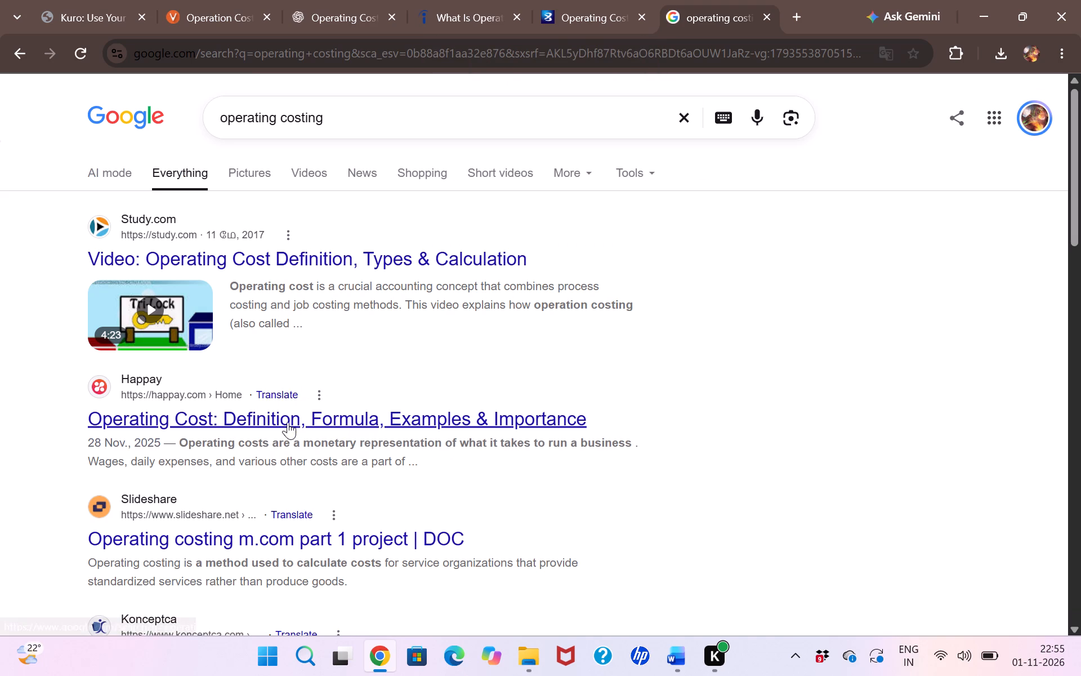
pyautogui.click(289, 415)
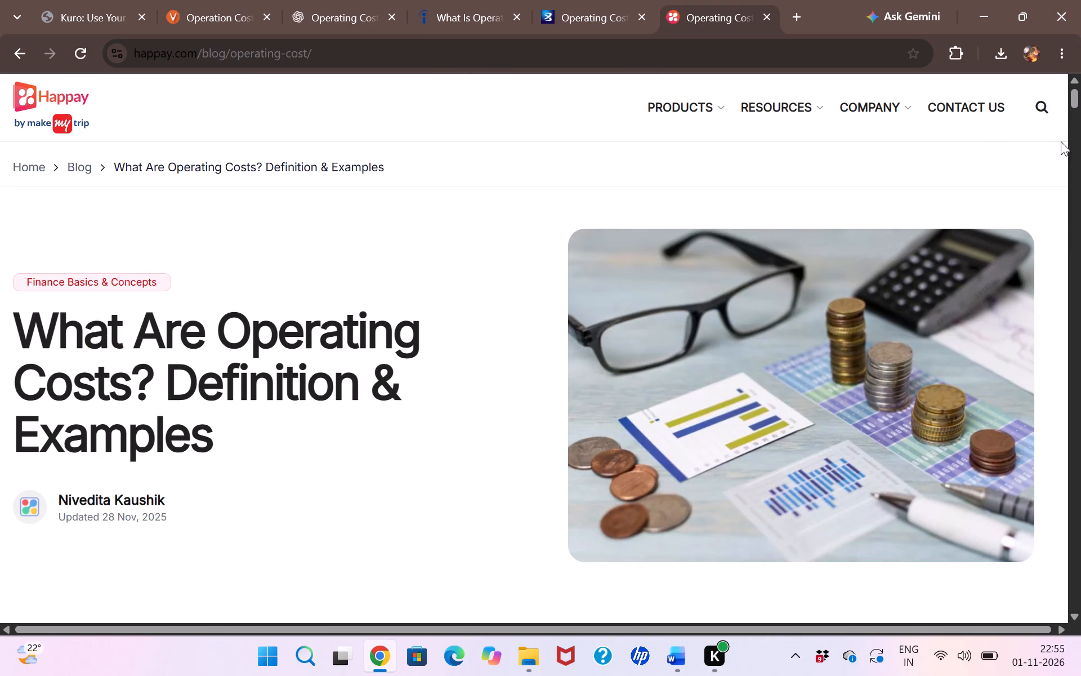
pyautogui.moveTo(1073, 100); pyautogui.dragTo(1080, 134)
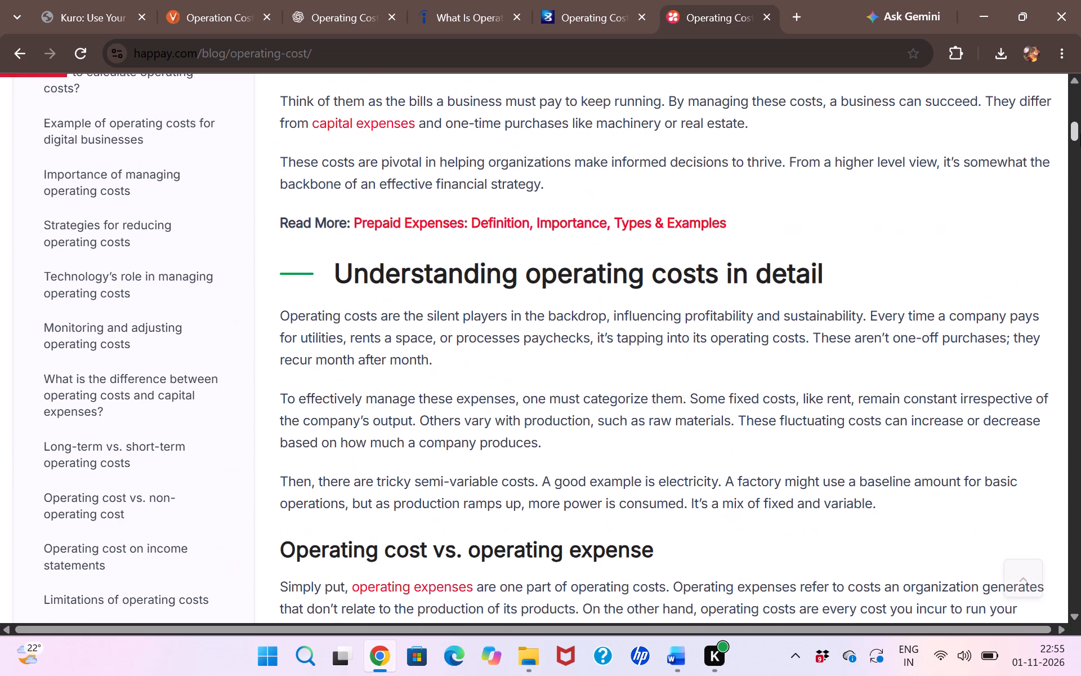
pyautogui.moveTo(1080, 134); pyautogui.dragTo(1080, 132)
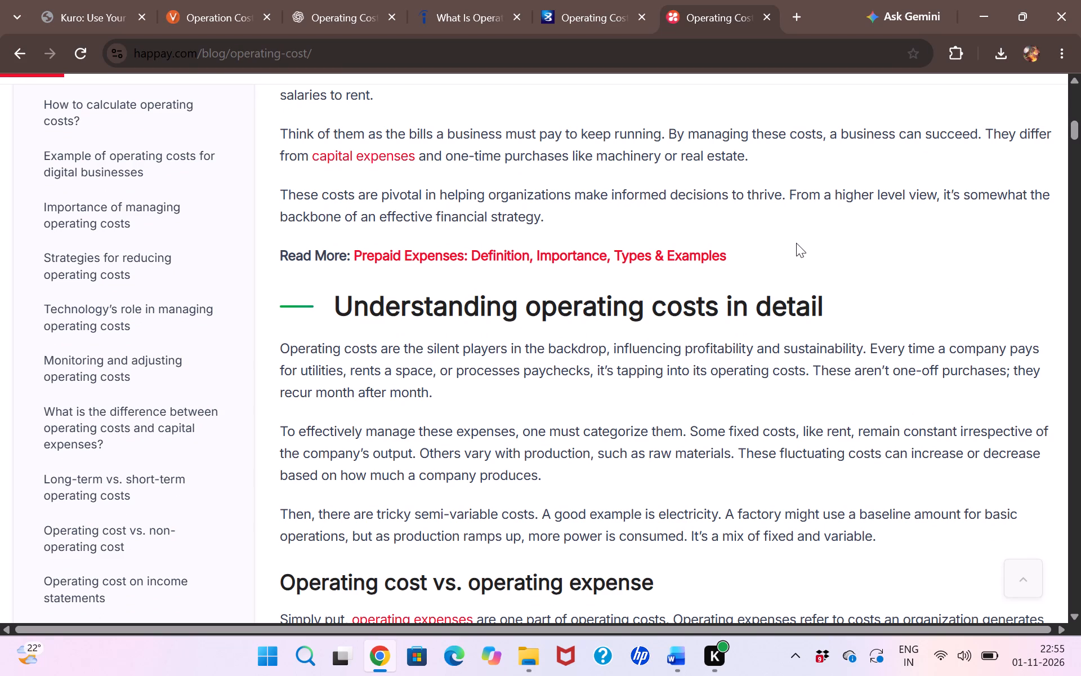
# Consult the Bajaj Finserv Introduction, switch to Document1 in Word, and voice-type "Understanding operating costs helps businesses" below the CIMA definition.
pyautogui.click(603, 0)
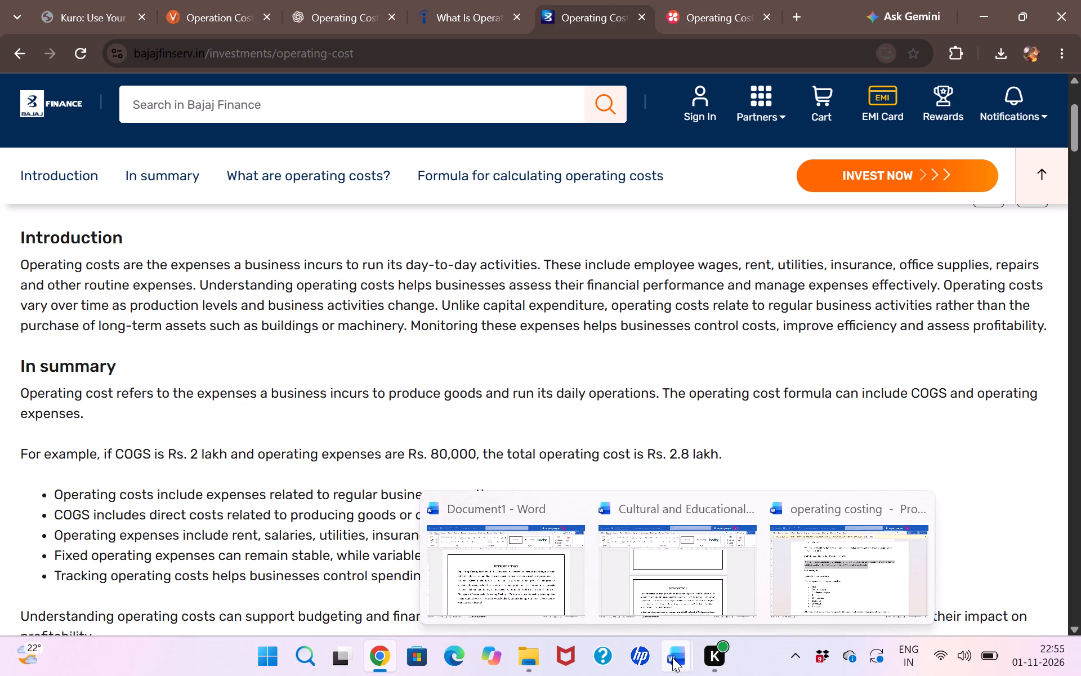
pyautogui.click(536, 565)
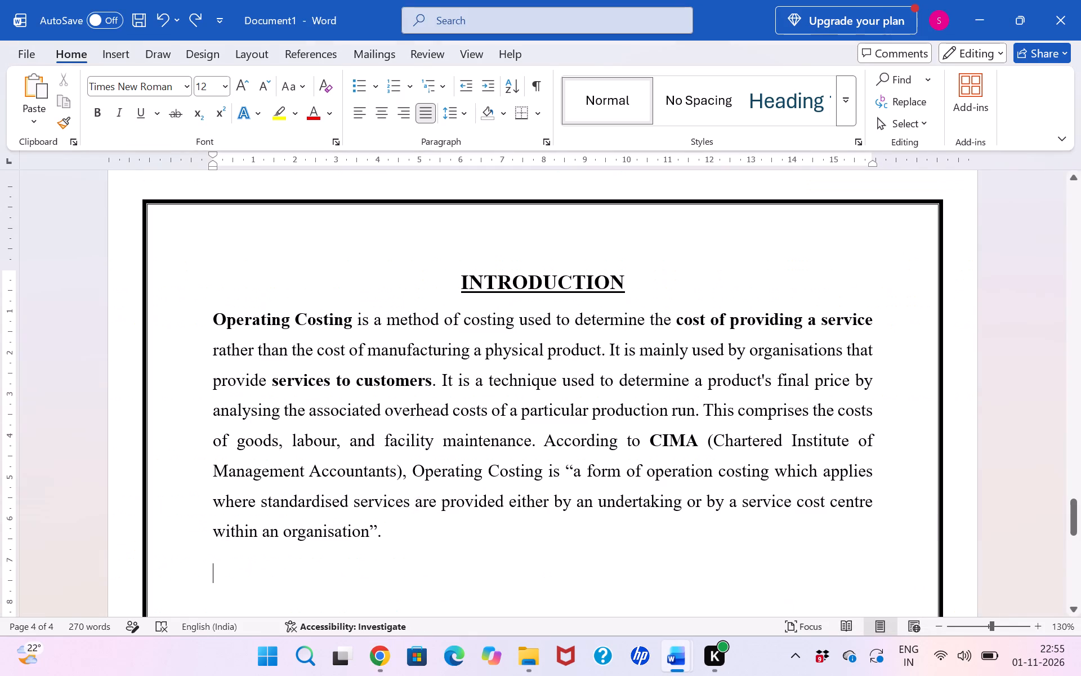
pyautogui.press('super+h')
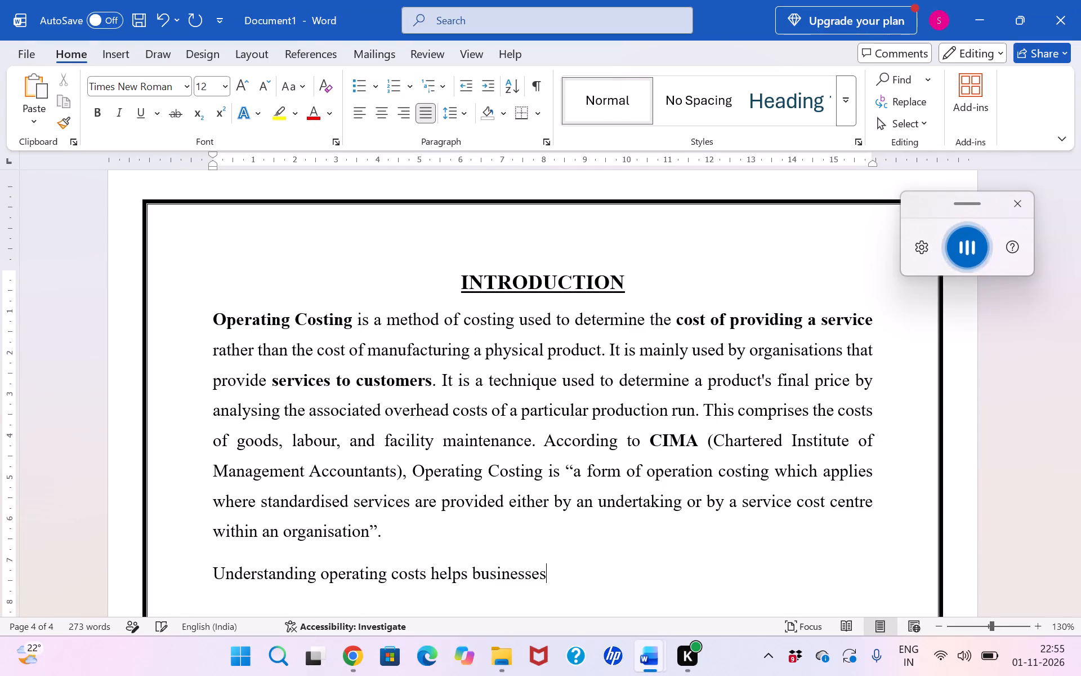
# Complete the dictated sentence in Document1 with "assess their financial performance and manage expenses effectively.", consulting the Bajaj Finserv article in Chrome.
pyautogui.click(360, 674)
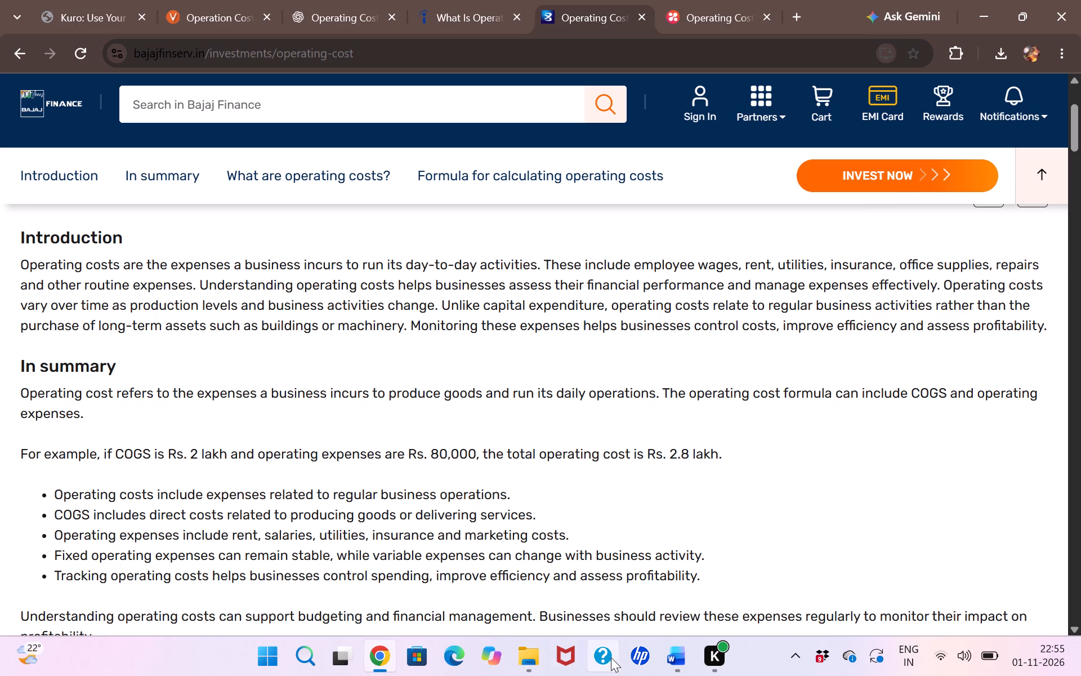
pyautogui.click(664, 655)
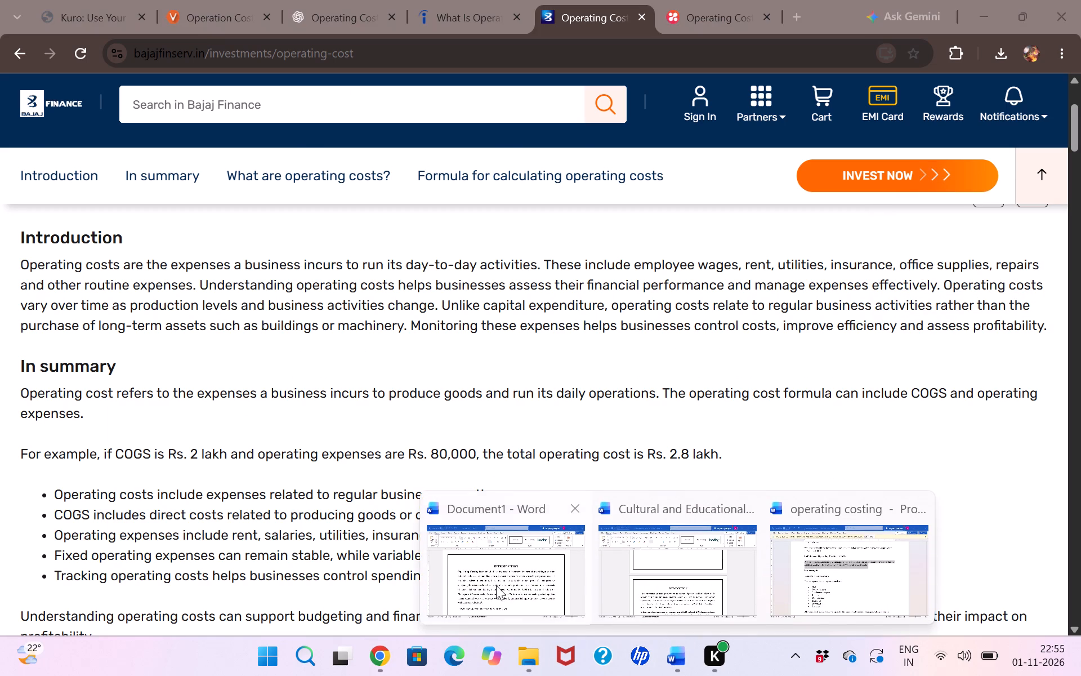
pyautogui.click(495, 585)
pyautogui.press('space')
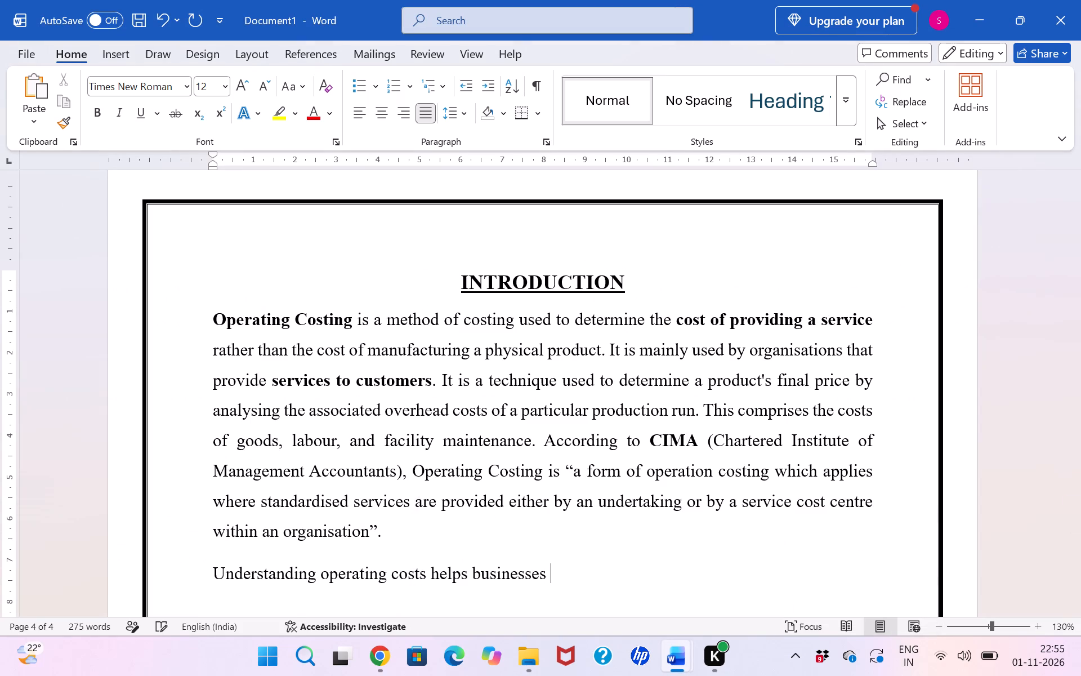
pyautogui.write('assecc')
pyautogui.press('BackSpace')
pyautogui.press('BackSpace')
pyautogui.press('BackSpace')
pyautogui.press('BackSpace')
pyautogui.press('BackSpace')
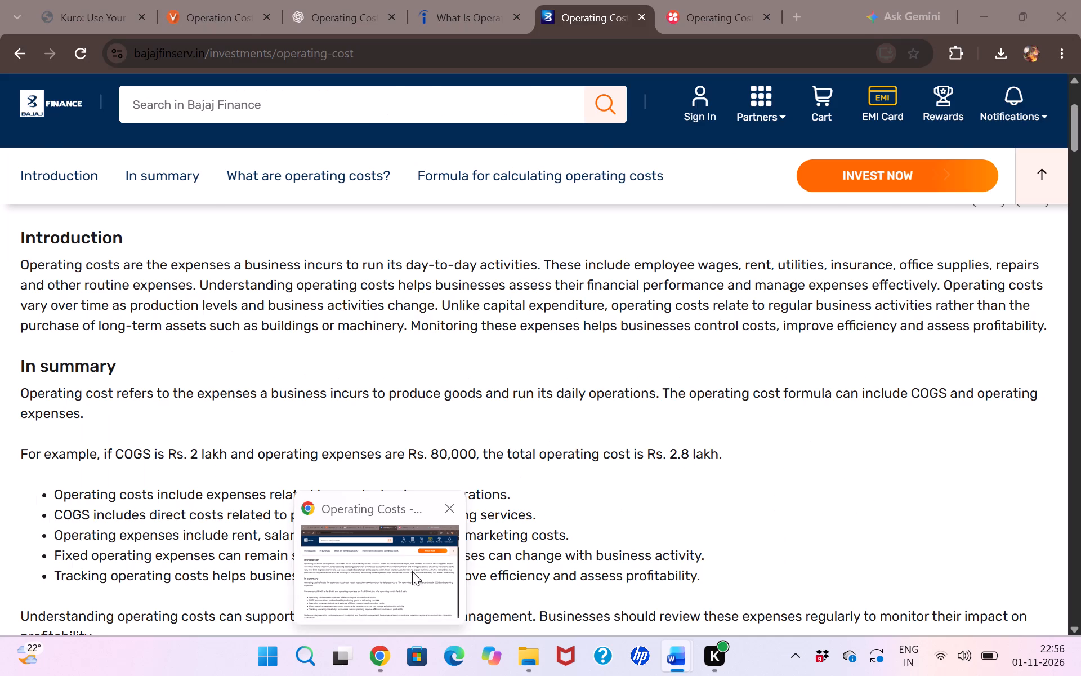
pyautogui.write('ss')
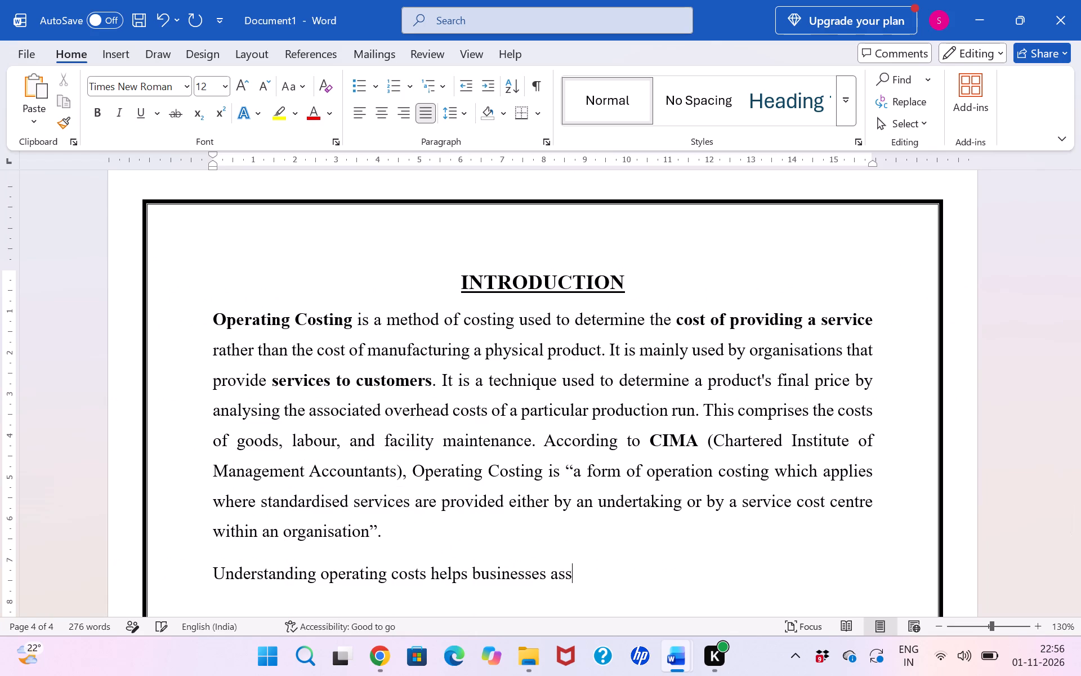
pyautogui.write('ess their final')
pyautogui.press('BackSpace')
pyautogui.press('m')
pyautogui.press('BackSpace')
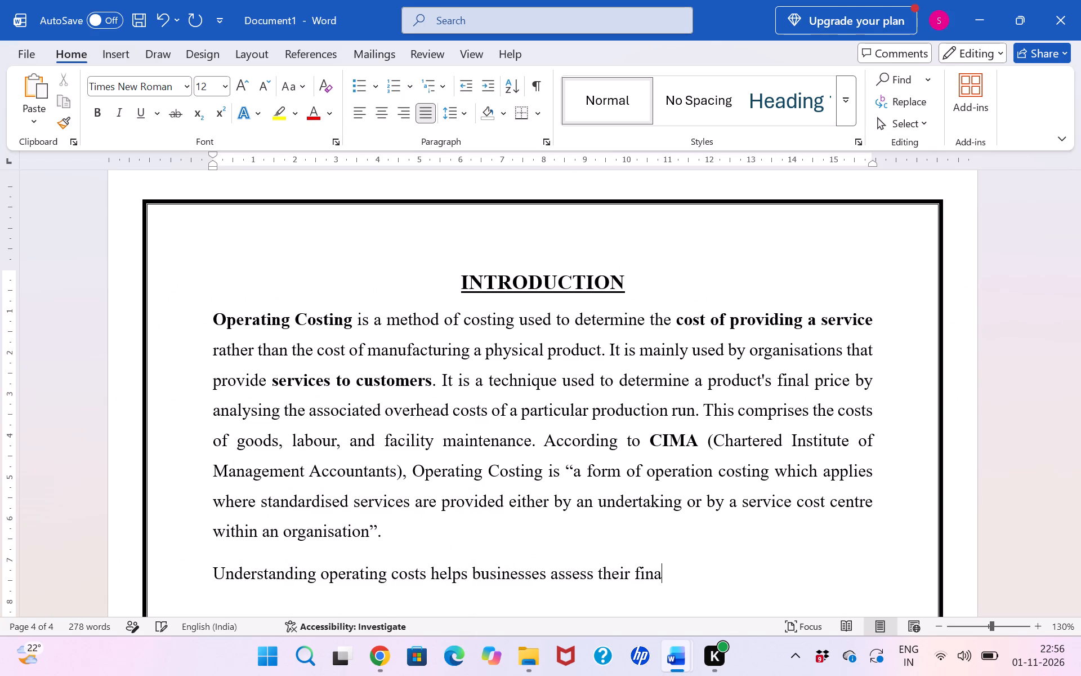
pyautogui.write('ncial performance and mange')
pyautogui.press('space')
pyautogui.press('BackSpace')
pyautogui.press('BackSpace')
pyautogui.press('BackSpace')
pyautogui.write('age')
pyautogui.press('space')
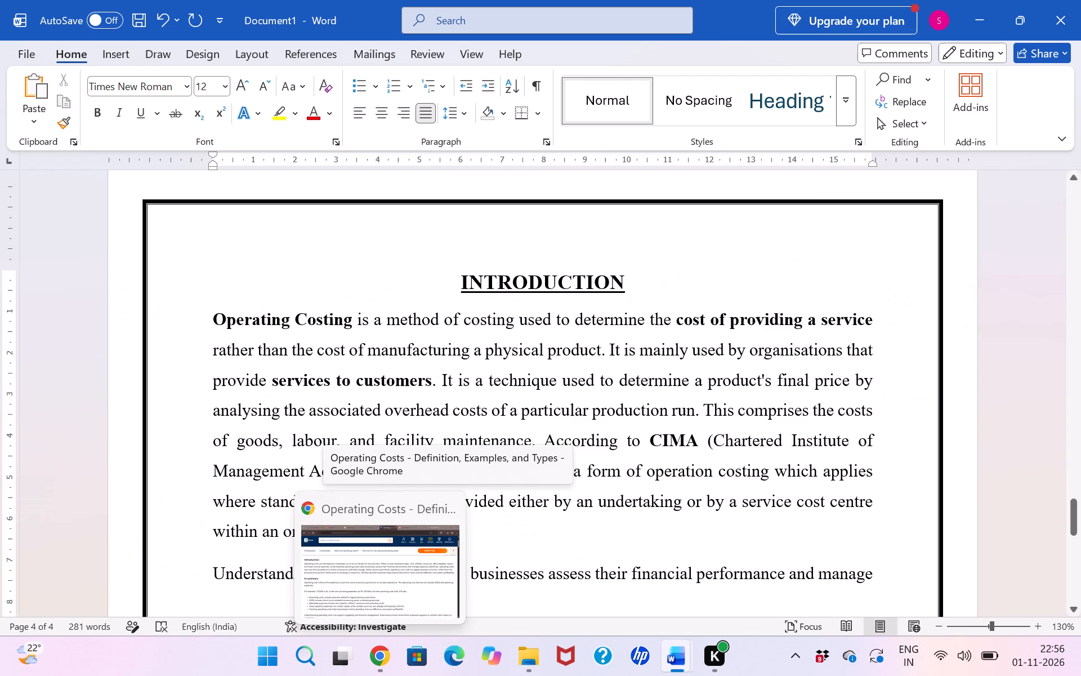
pyautogui.press('e')
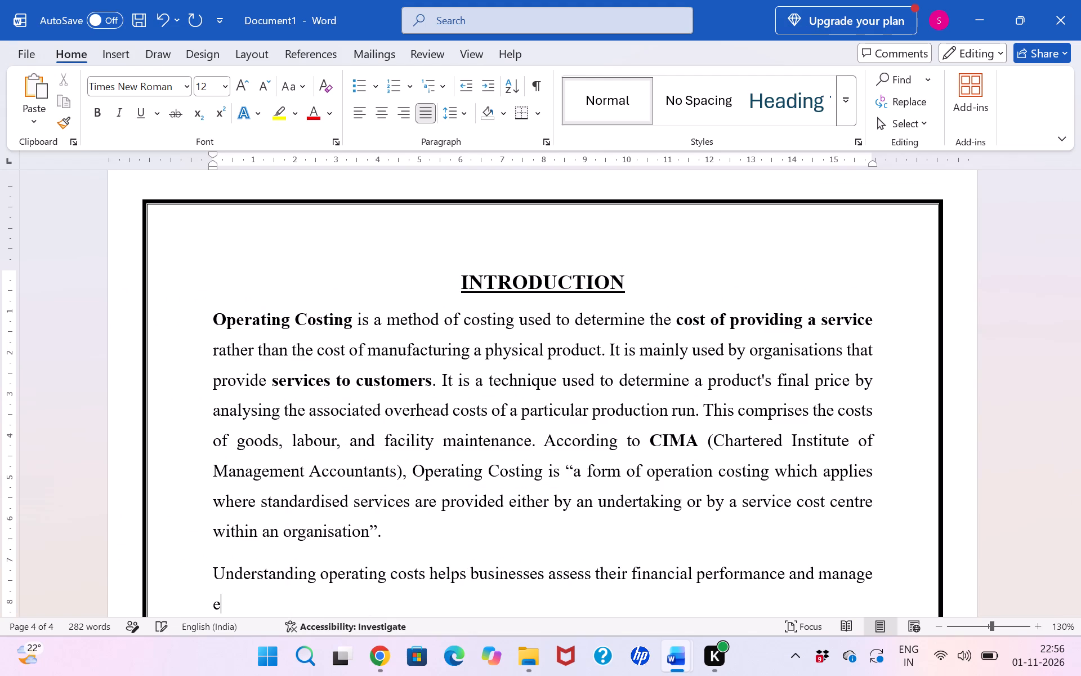
pyautogui.write('xpenses effectively.')
pyautogui.press('space')
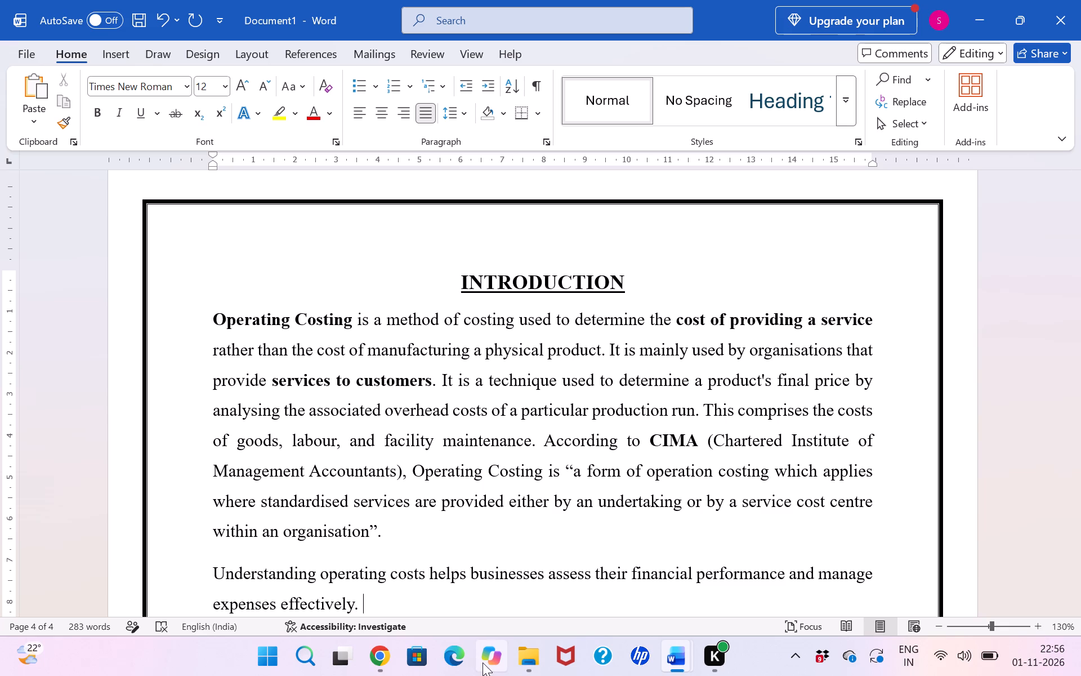
# Add the sentence "Operating Costs vary over time as production levels and business activities change." to the second Introduction paragraph in Document1.
pyautogui.click(399, 602)
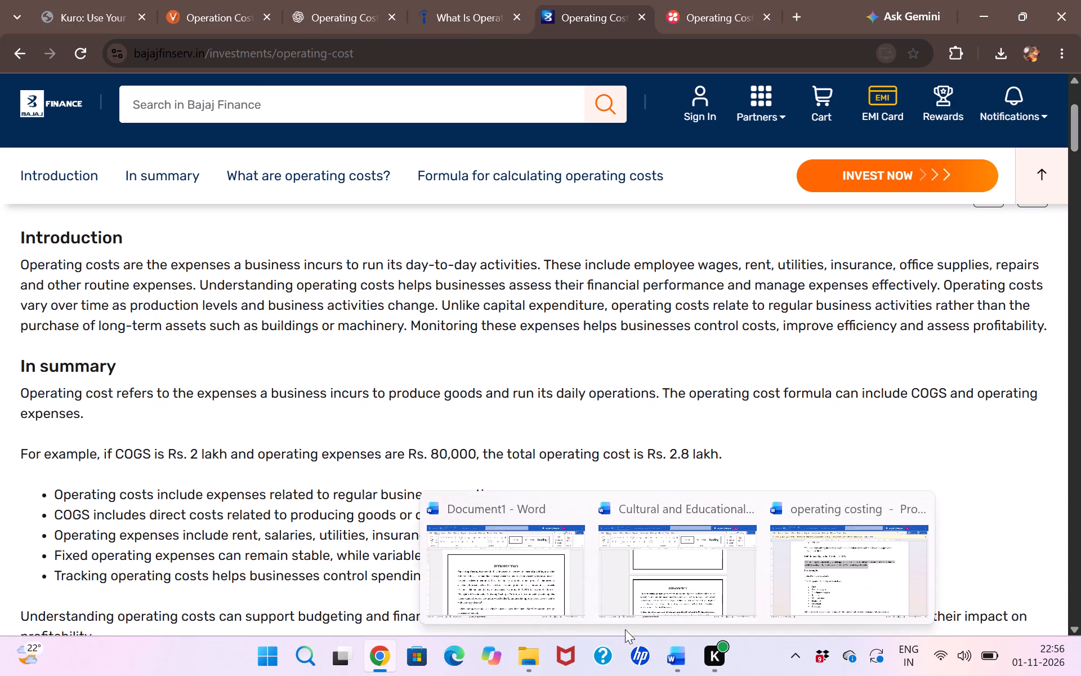
pyautogui.click(624, 588)
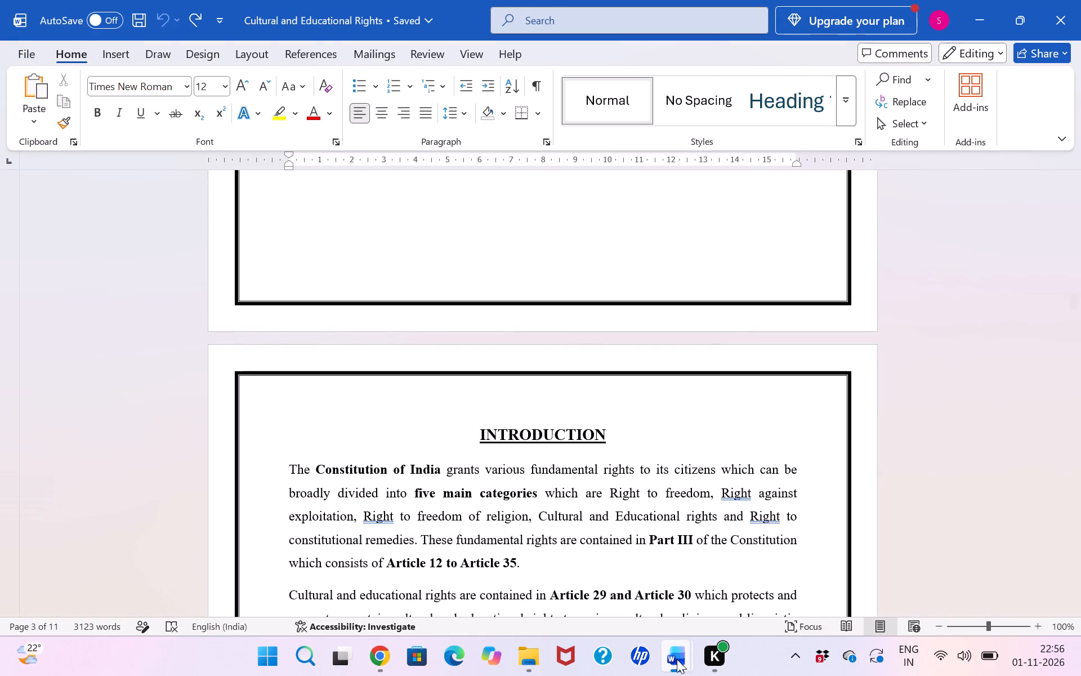
pyautogui.click(440, 582)
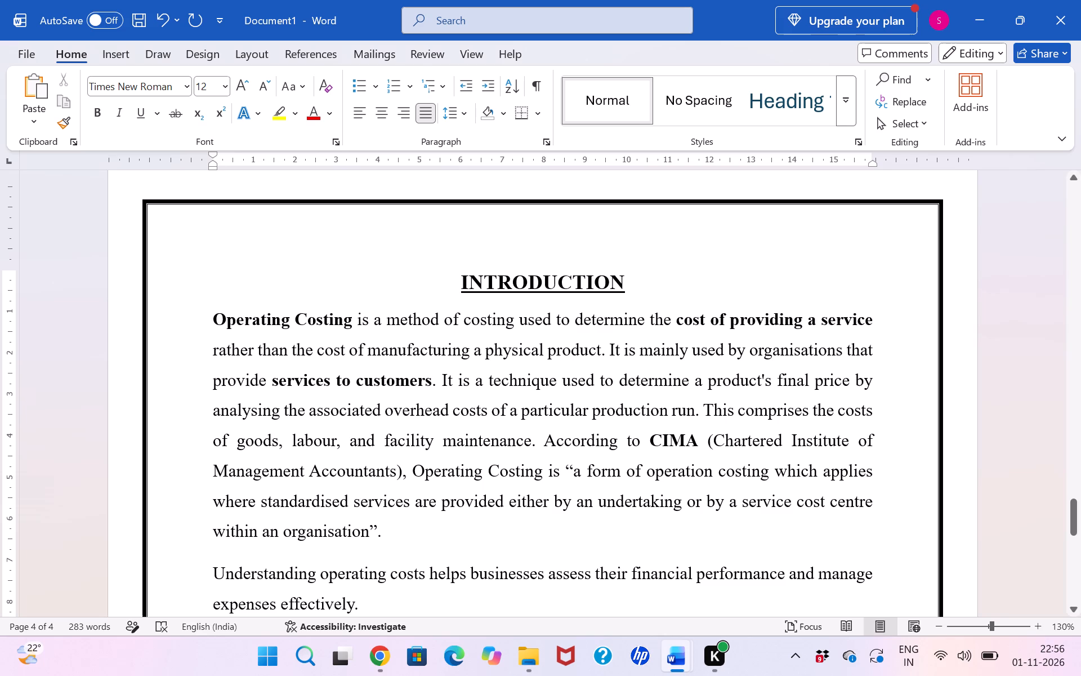
pyautogui.write('OP')
pyautogui.press('BackSpace')
pyautogui.write('perating Costs vary over time')
pyautogui.press('space')
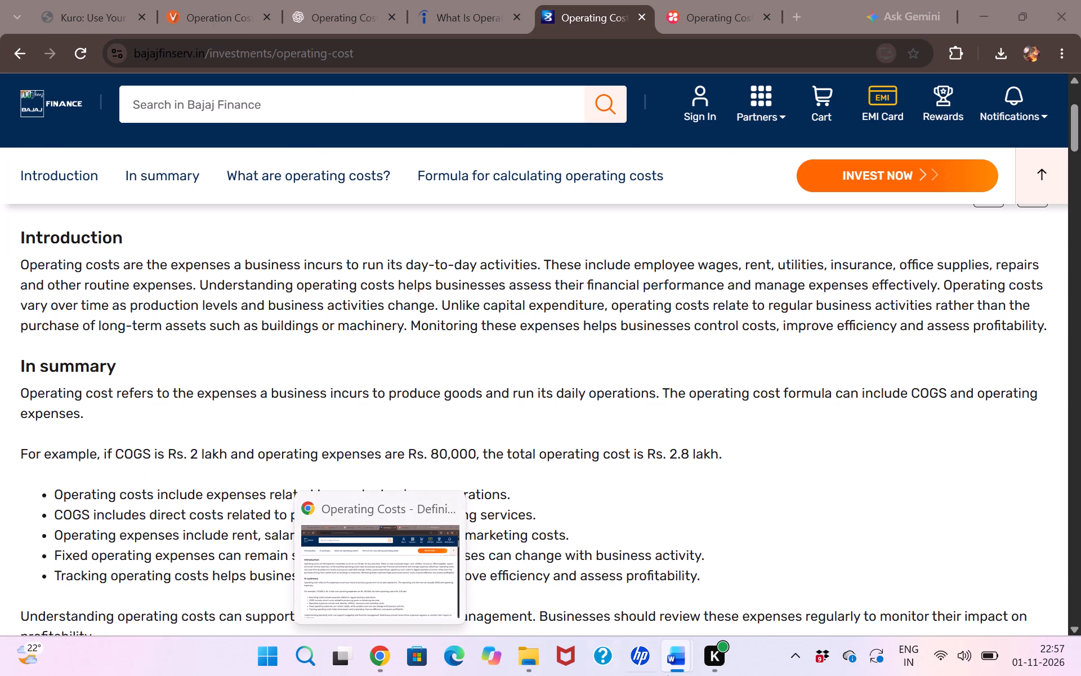
pyautogui.write('ad')
pyautogui.press('space')
pyautogui.press('BackSpace')
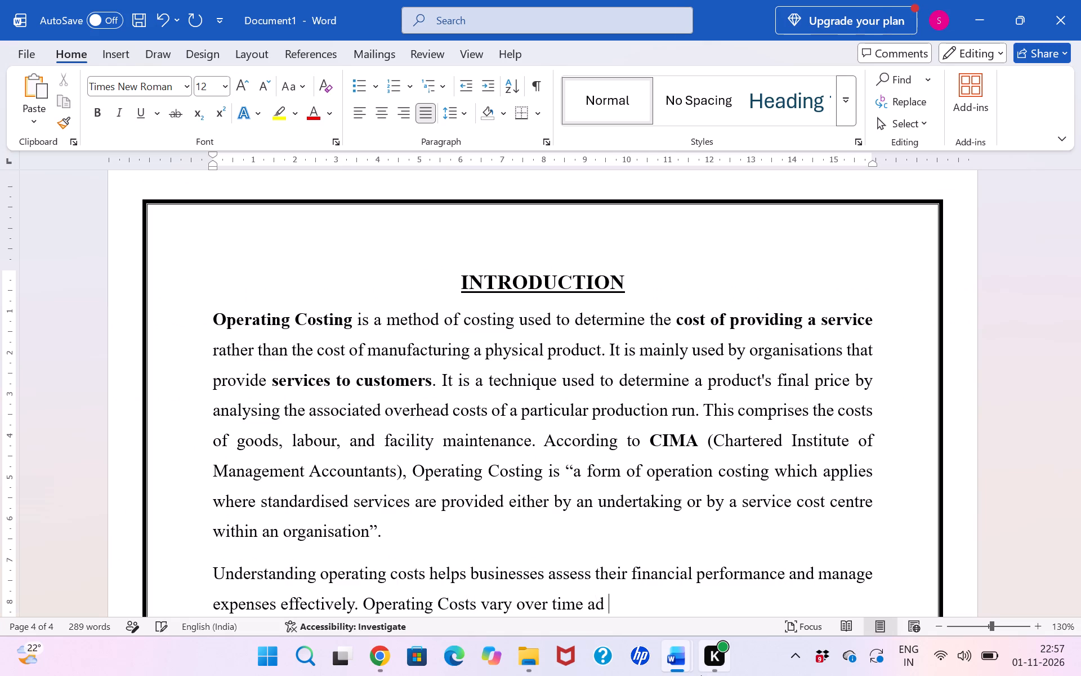
pyautogui.press('BackSpace')
pyautogui.write('s production levels and bs')
pyautogui.press('BackSpace')
pyautogui.write('usiness activities change.')
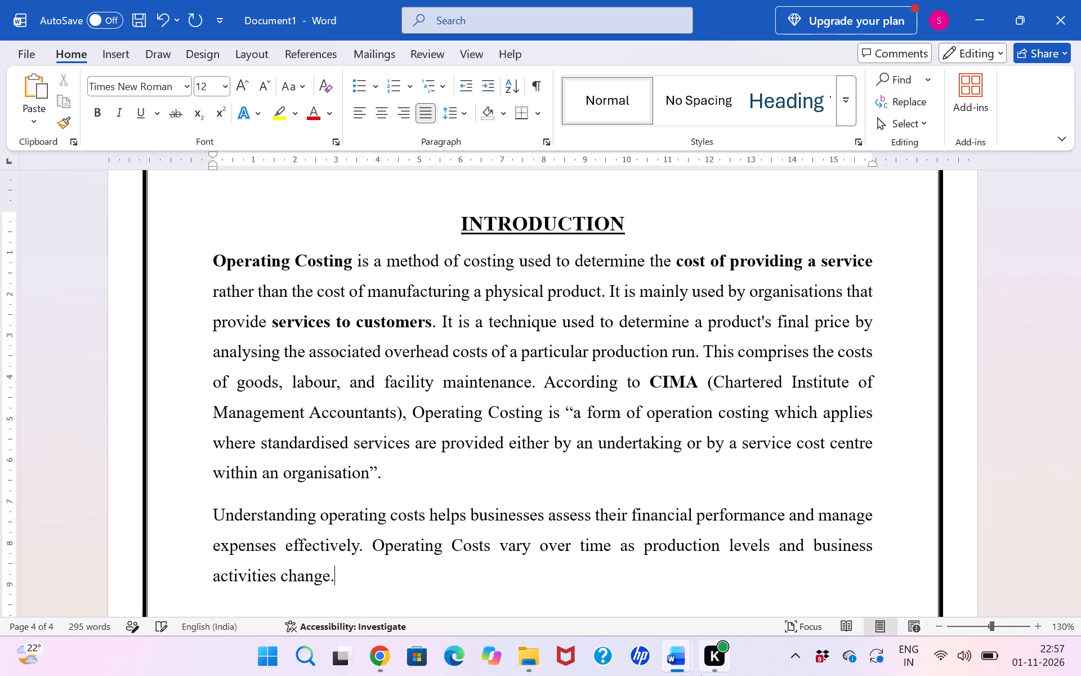
pyautogui.press('space')
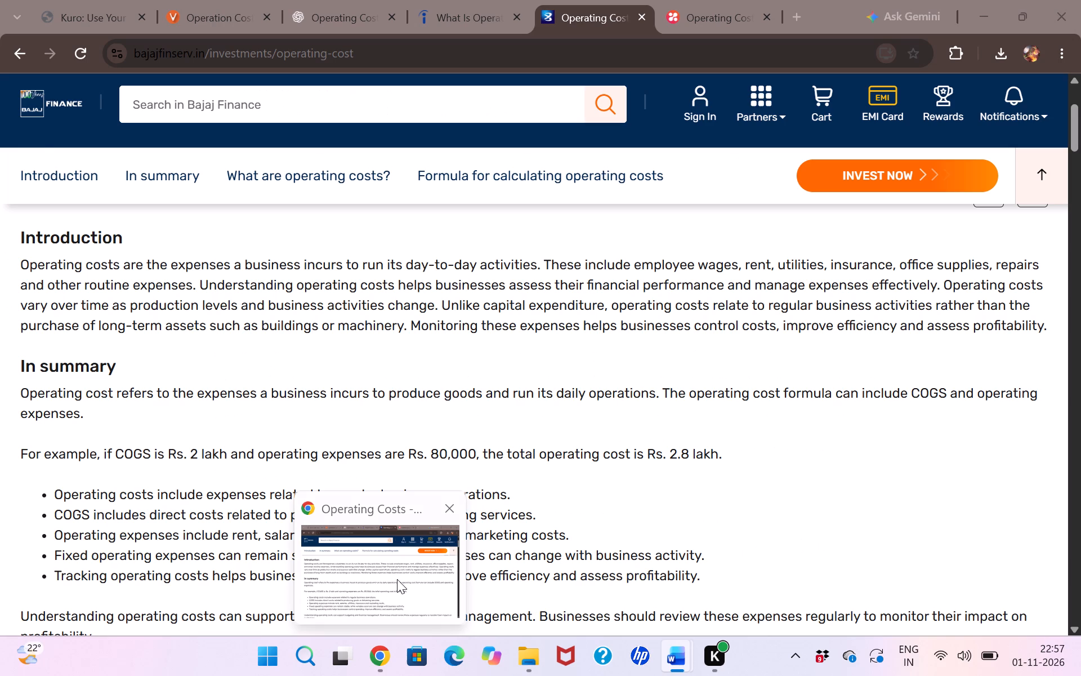
# Add the sentence "Unlike capital expenditure, operating costs relate to regular business activities rather than the purchase of long-term assets such as buildings or machinery.".
pyautogui.write('Unlike C')
pyautogui.press('BackSpace')
pyautogui.write('capital expenditure,')
pyautogui.press('space')
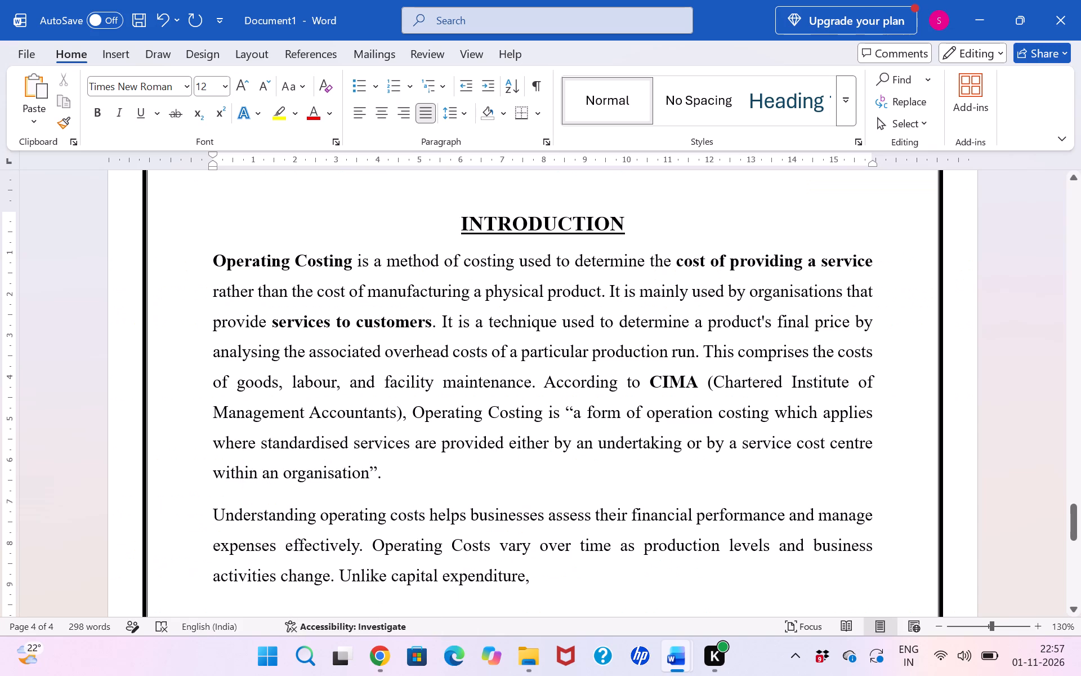
pyautogui.write('operating costs relate to regular b')
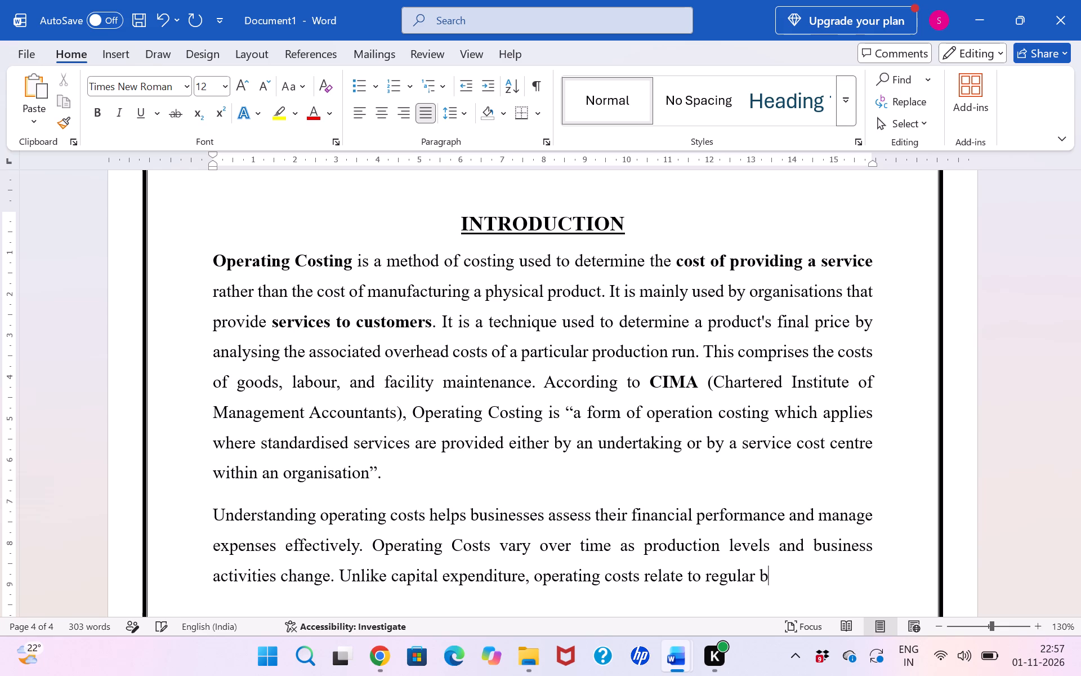
pyautogui.write('usiness activitue')
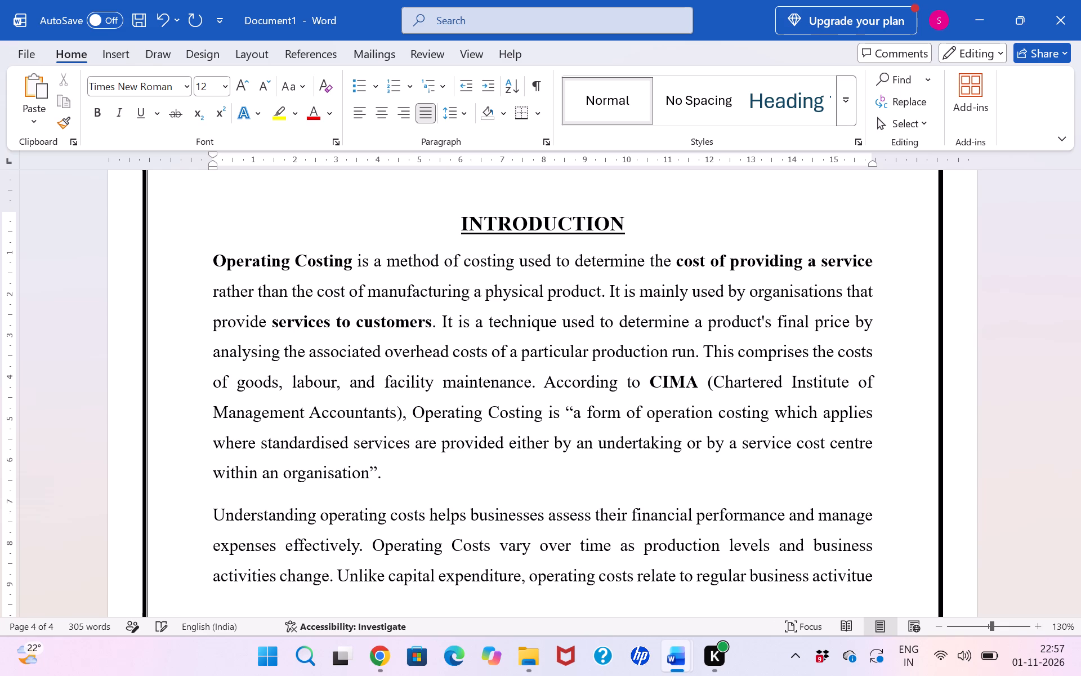
pyautogui.press('BackSpace')
pyautogui.press('BackSpace')
pyautogui.write('ies')
pyautogui.press('space')
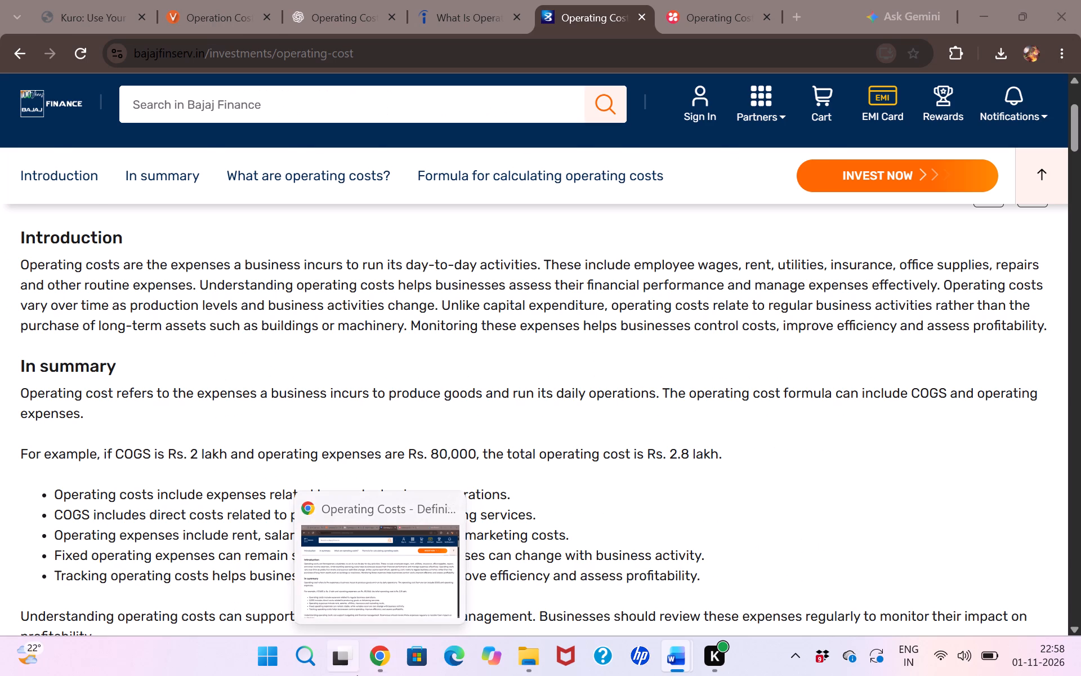
pyautogui.write('rather than the purchase of long0')
pyautogui.press('BackSpace')
pyautogui.write('-term assets')
pyautogui.press('space')
pyautogui.write('such as building')
pyautogui.write('s or machinery')
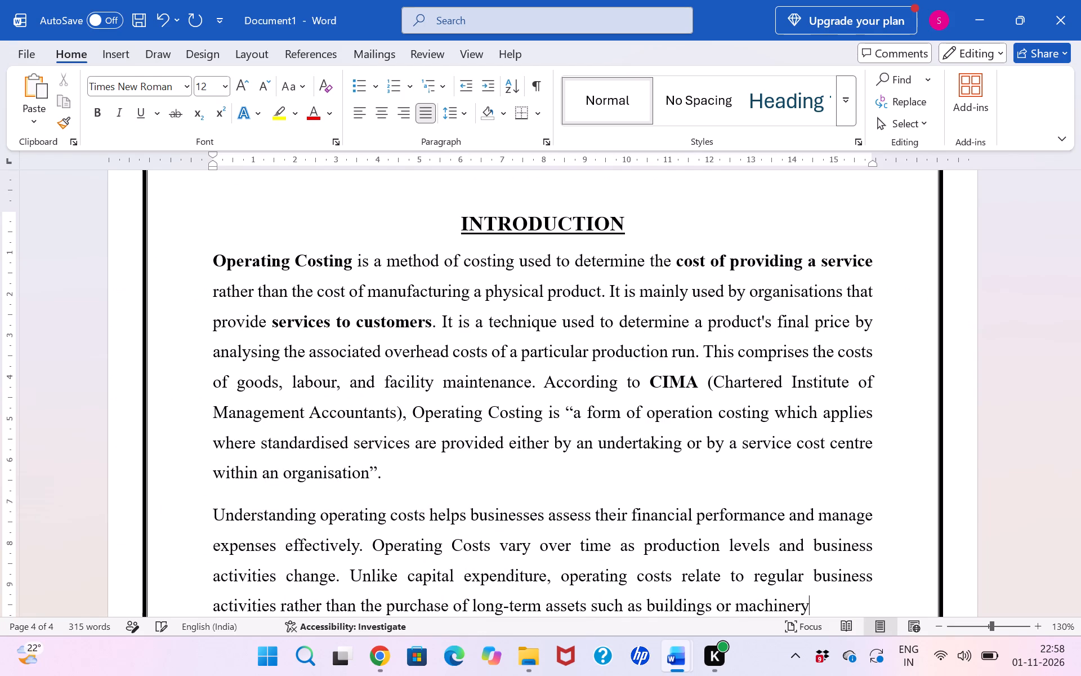
pyautogui.write('.')
pyautogui.press('space')
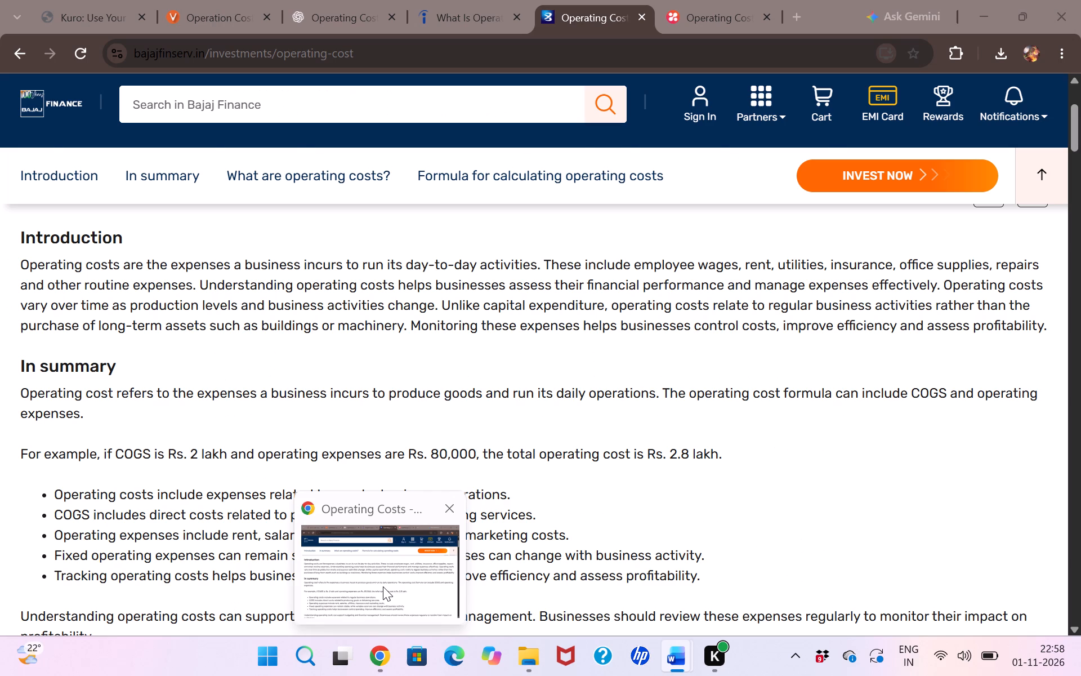
# Continue the second Introduction paragraph with "Monitoring these expenses helps businesses control costs, improve efficiency", following the Bajaj Finserv article.
pyautogui.write('Monitoring these ex')
pyautogui.press('BackSpace')
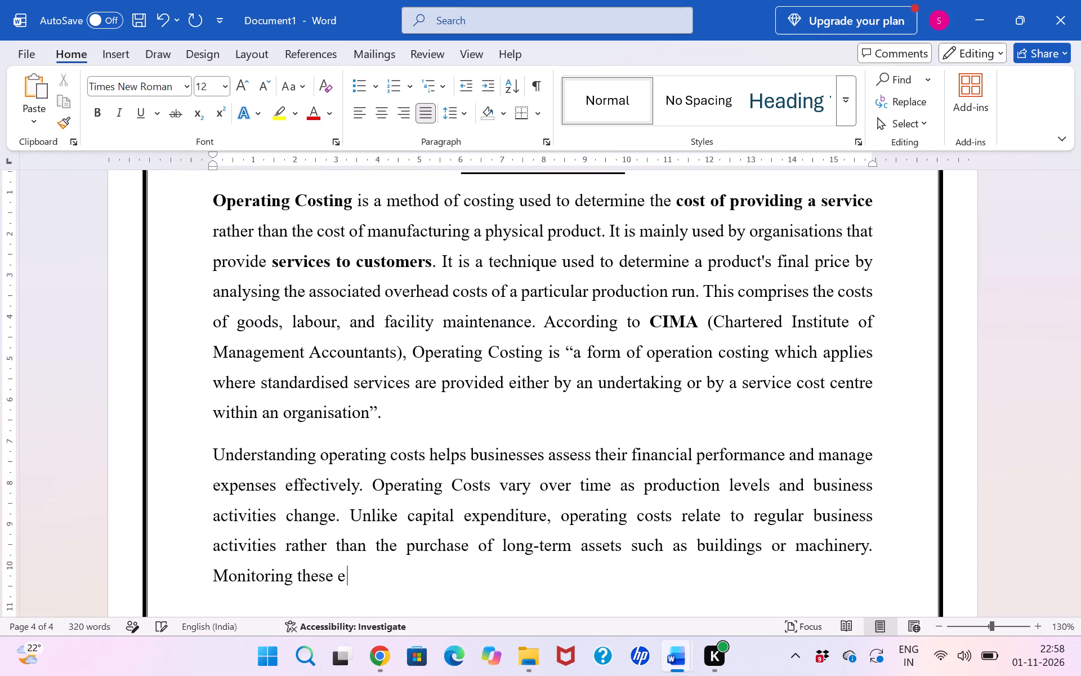
pyautogui.write('xpenses helps businesses conyr')
pyautogui.press('BackSpace')
pyautogui.press('BackSpace')
pyautogui.write('trol cost')
pyautogui.press('space')
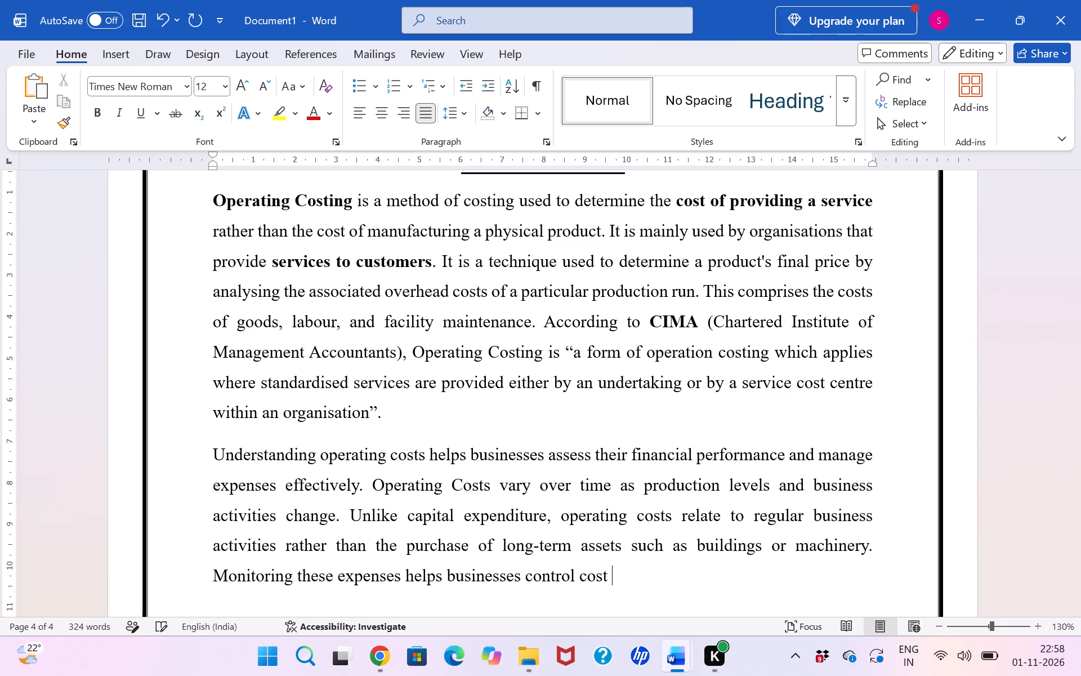
pyautogui.press('BackSpace')
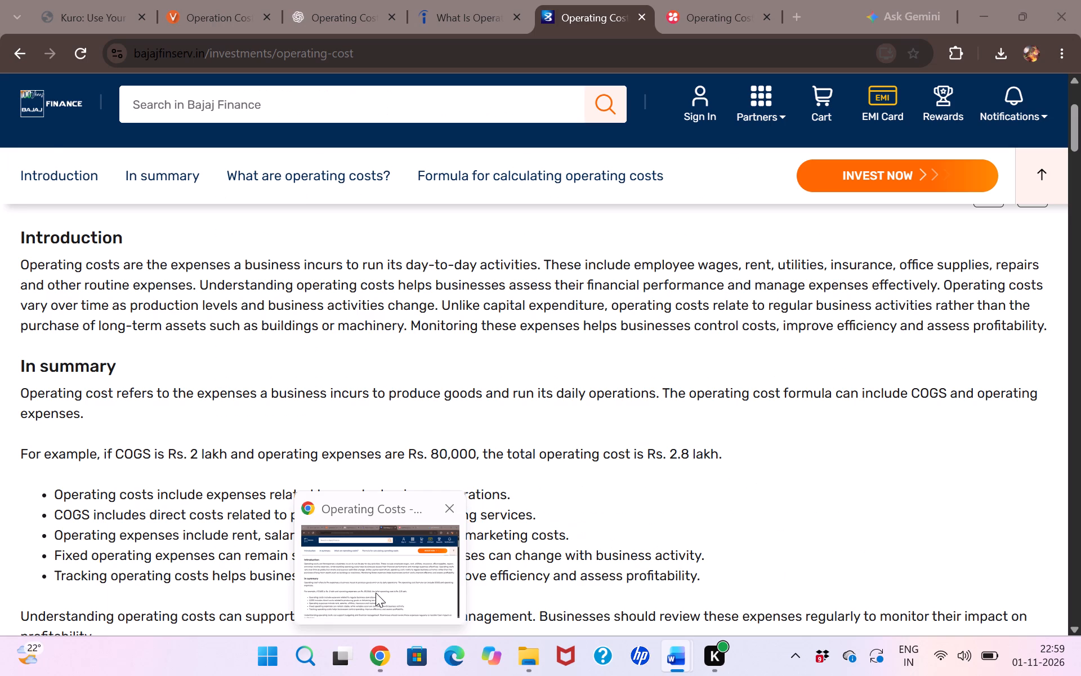
pyautogui.write('s, impo')
pyautogui.press('BackSpace')
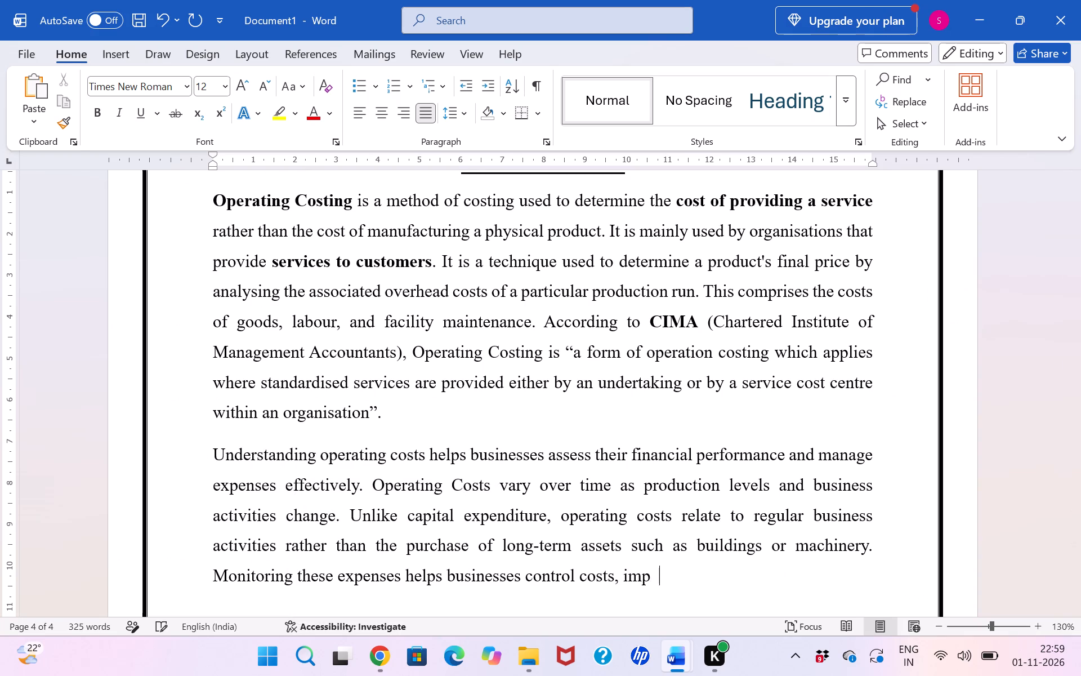
pyautogui.write('rove efficieny')
pyautogui.press('BackSpace')
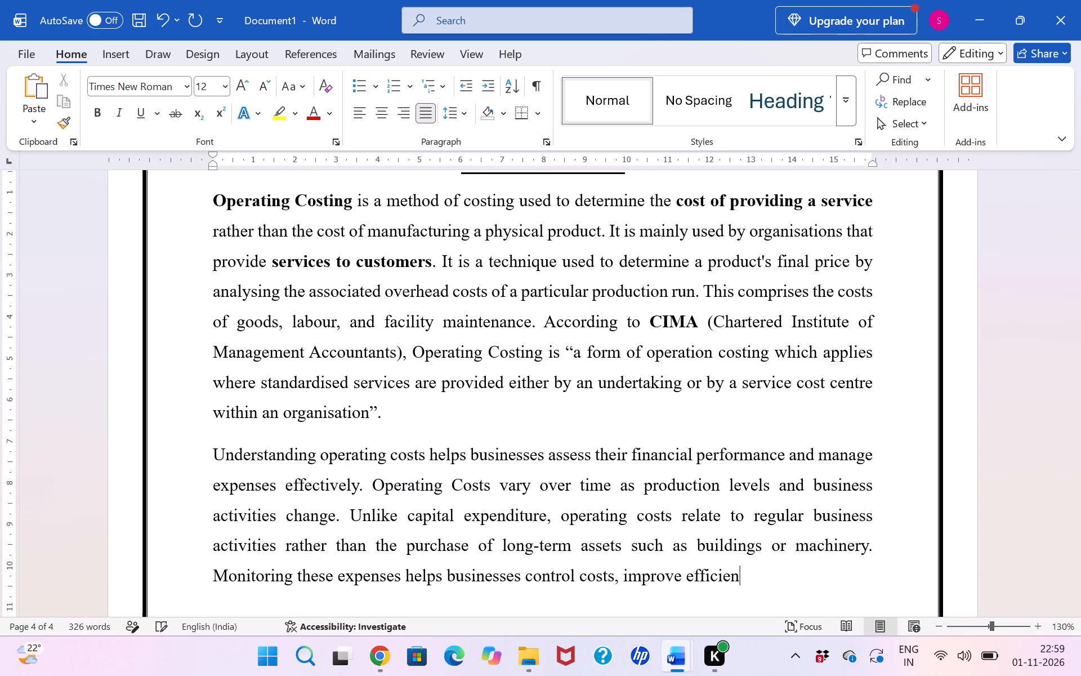
pyautogui.press('BackSpace')
pyautogui.write('cy')
pyautogui.press('space')
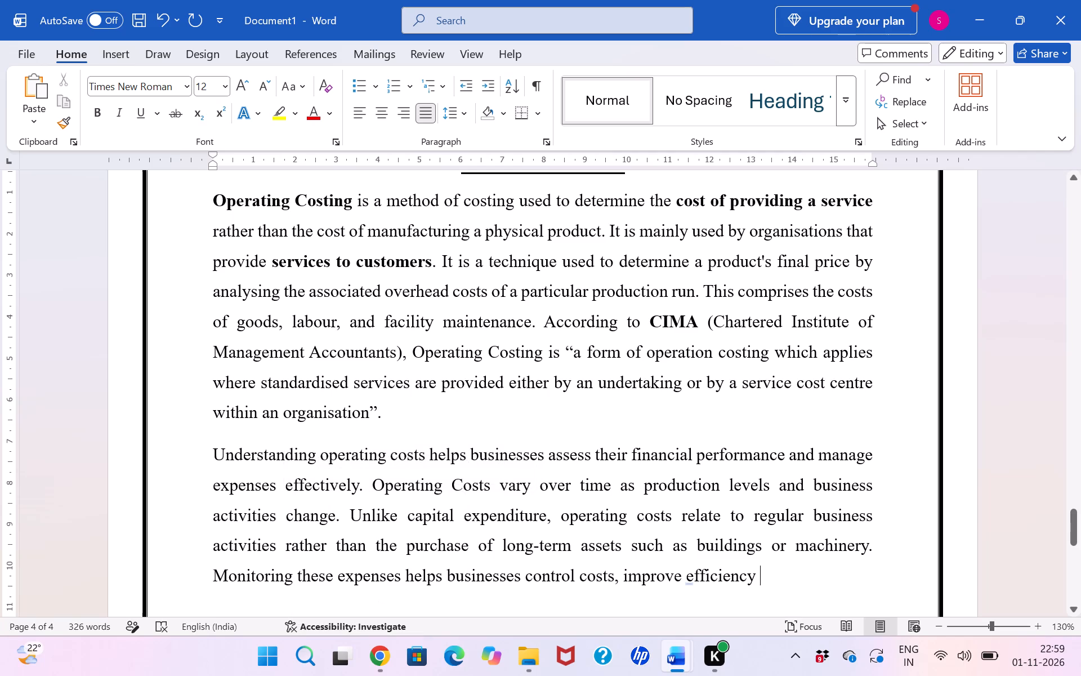
# Complete the sentence about monitoring expenses with "and assess profitability.", matching the wording of the Bajaj Finserv article.
pyautogui.write('and access')
pyautogui.press('space')
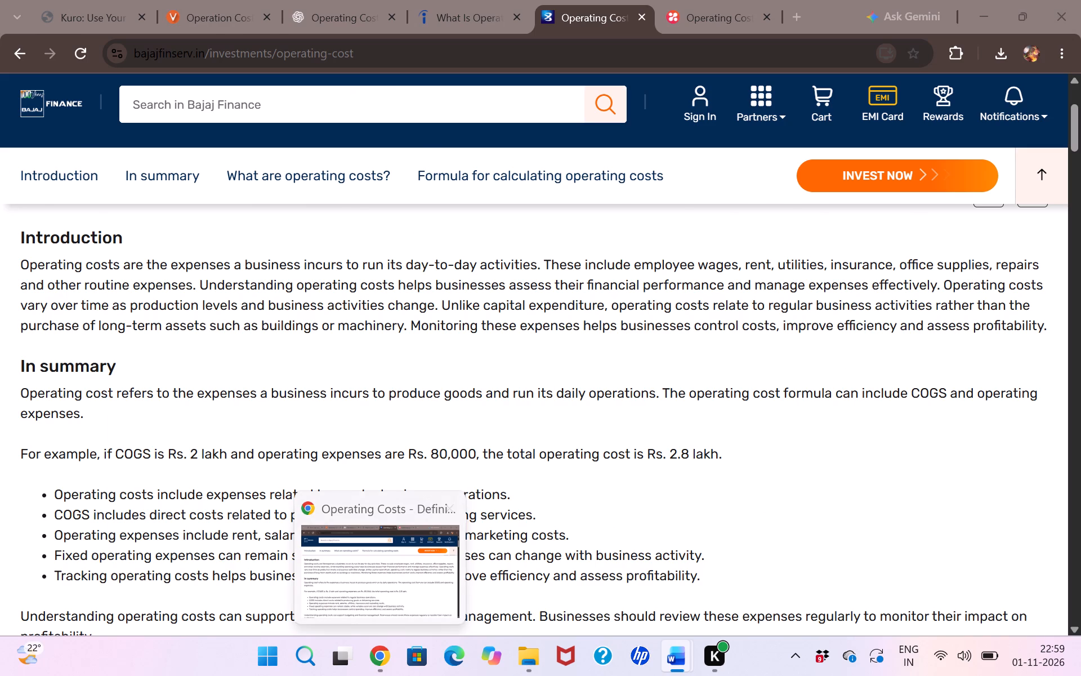
pyautogui.press('BackSpace')
pyautogui.press('BackSpace')
pyautogui.press('BackSpace')
pyautogui.press('BackSpace')
pyautogui.press('BackSpace')
pyautogui.press('BackSpace')
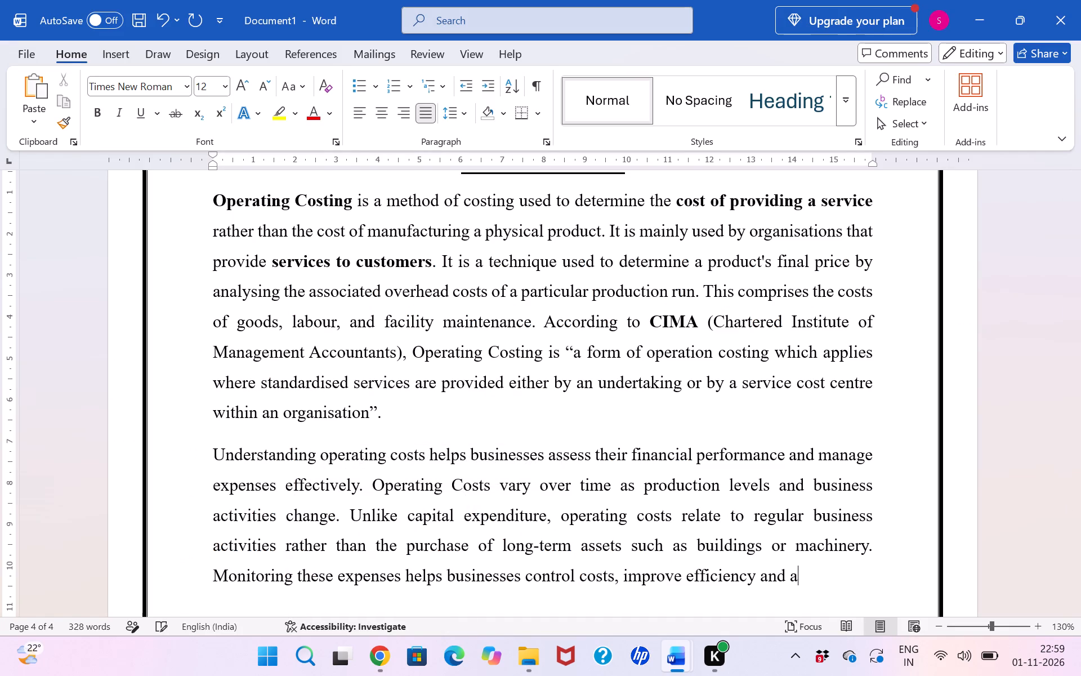
pyautogui.press('s')
pyautogui.write('sess profitablity')
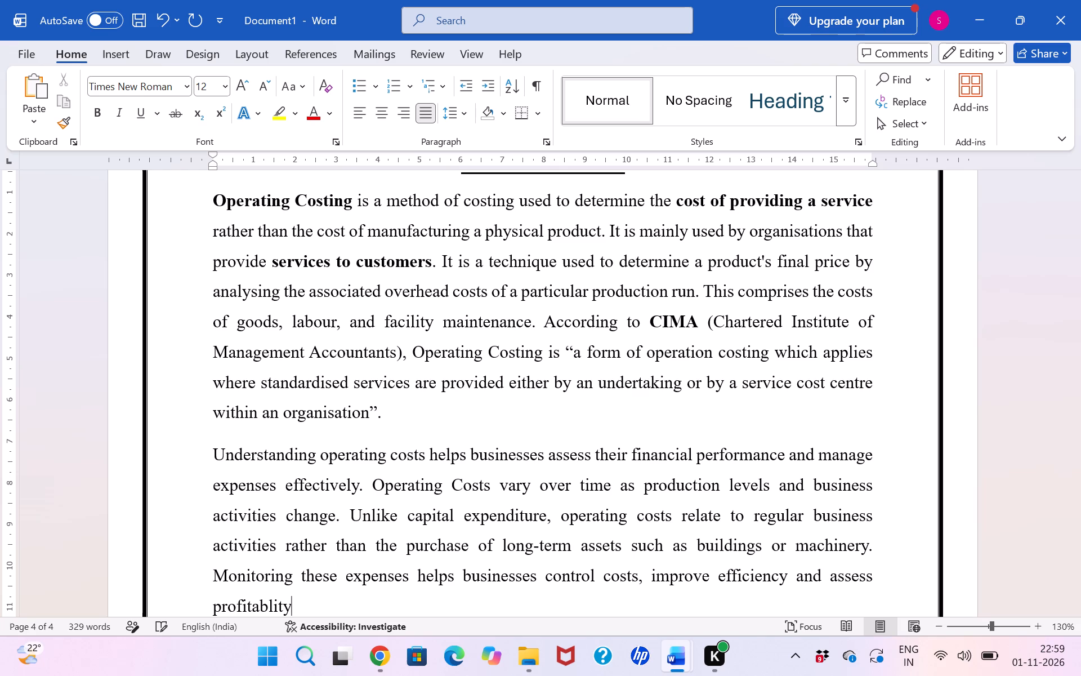
pyautogui.write('.')
pyautogui.press('space')
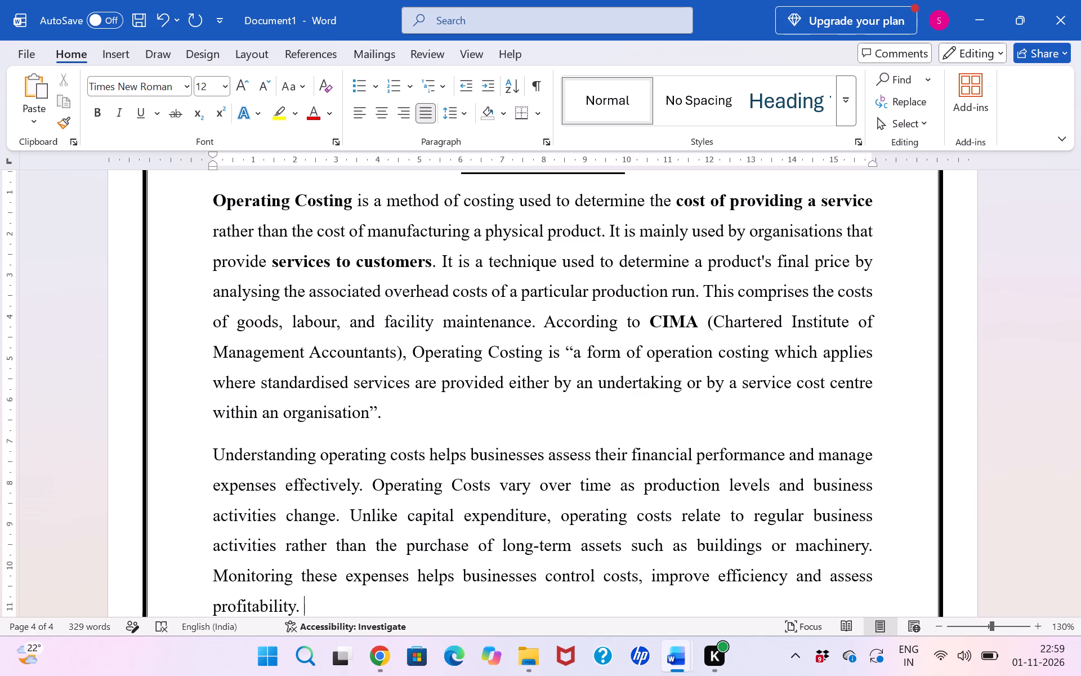
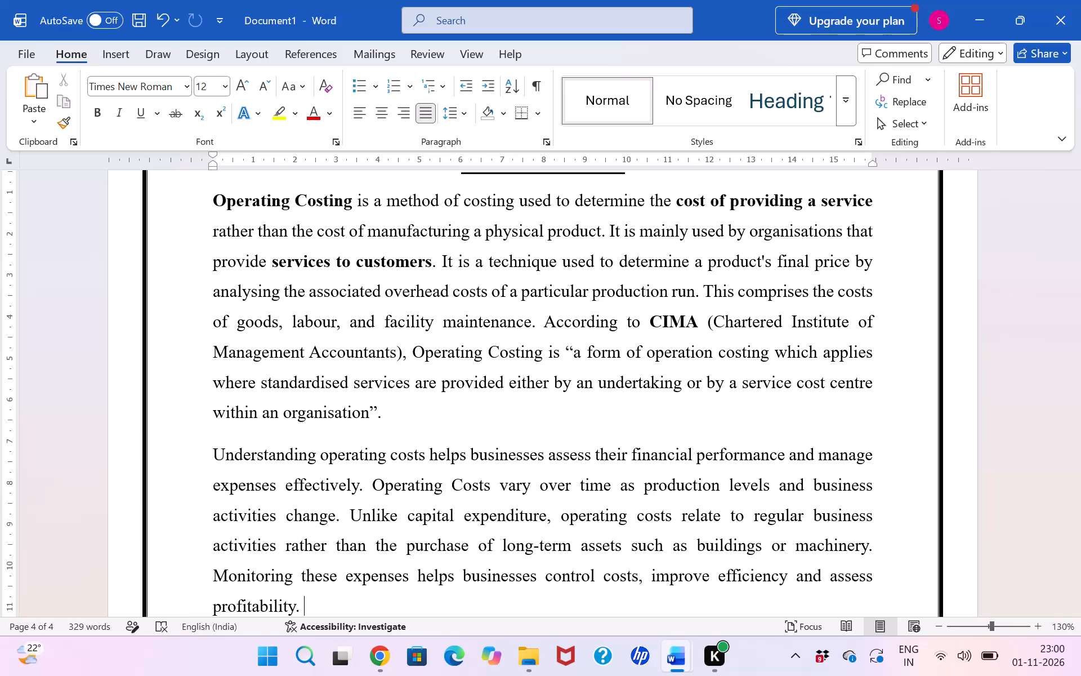
# Switch to Chrome and examine the Vedantu article's "Why is Operation Costing Important?" section, dismissing the sign-in pop-up.
pyautogui.click(378, 661)
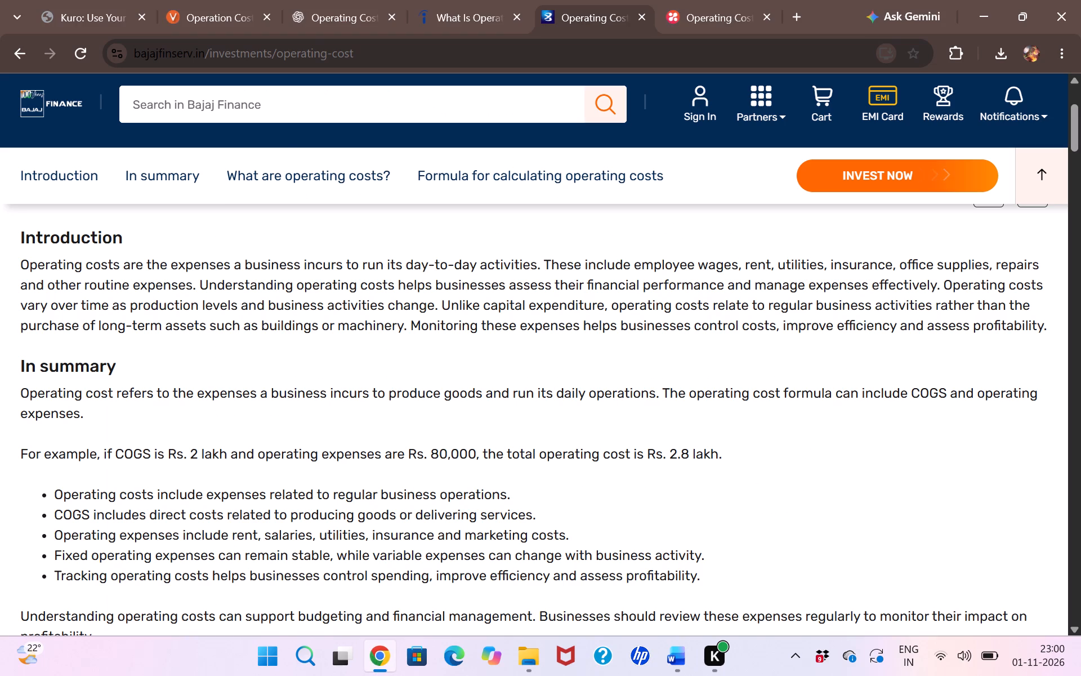
pyautogui.click(162, 3)
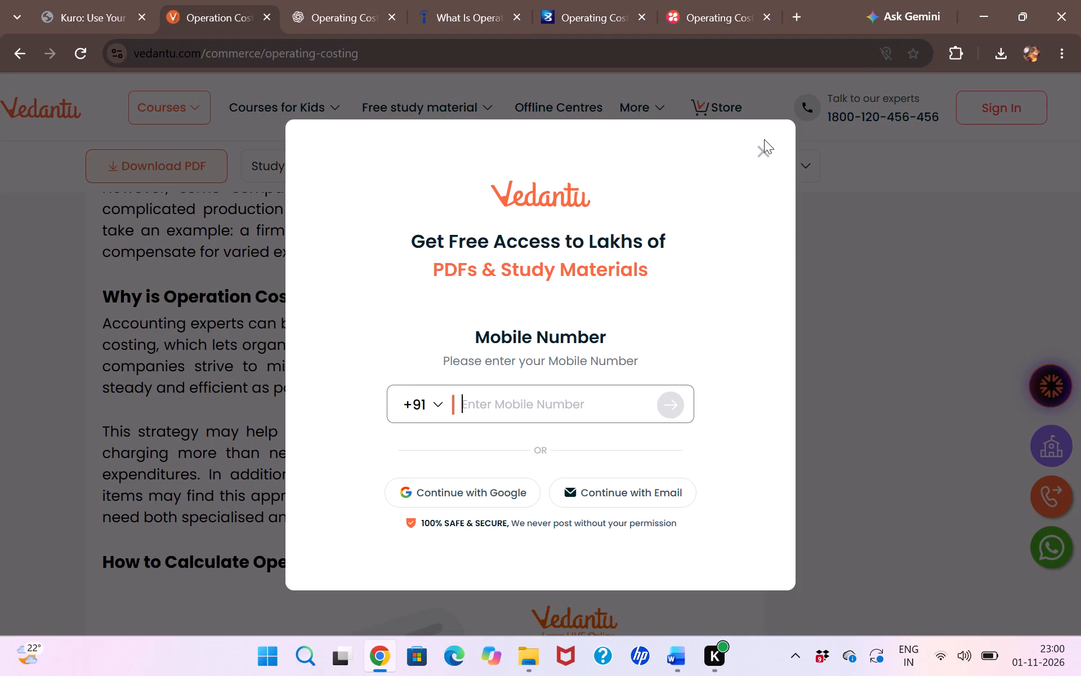
pyautogui.click(763, 139)
pyautogui.click(763, 143)
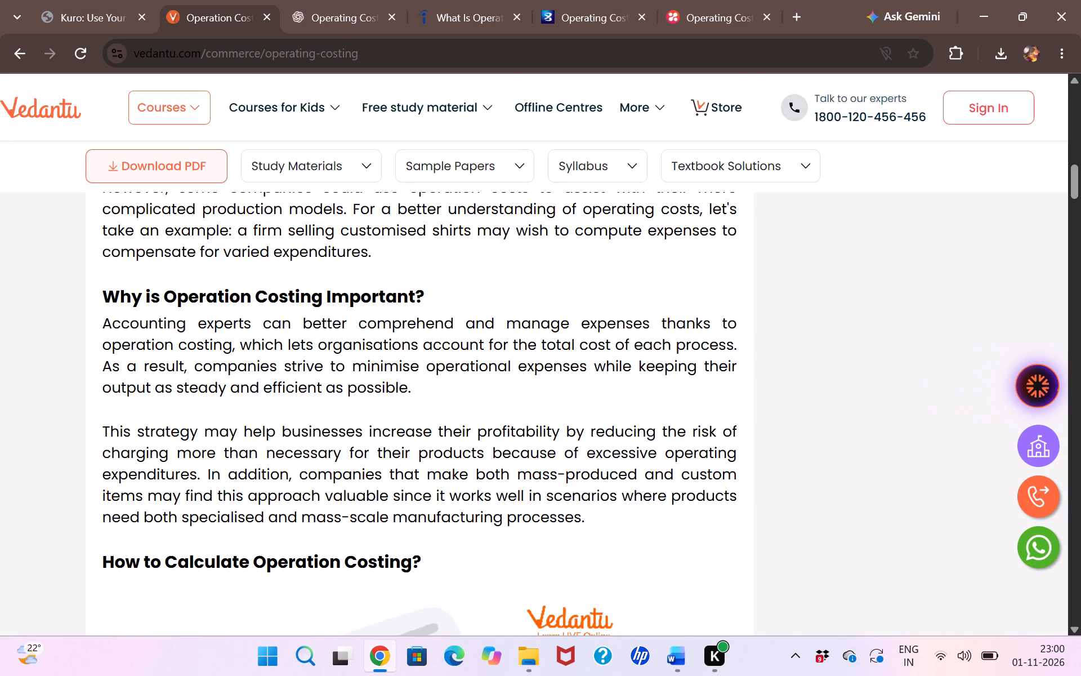
pyautogui.click(103, 328)
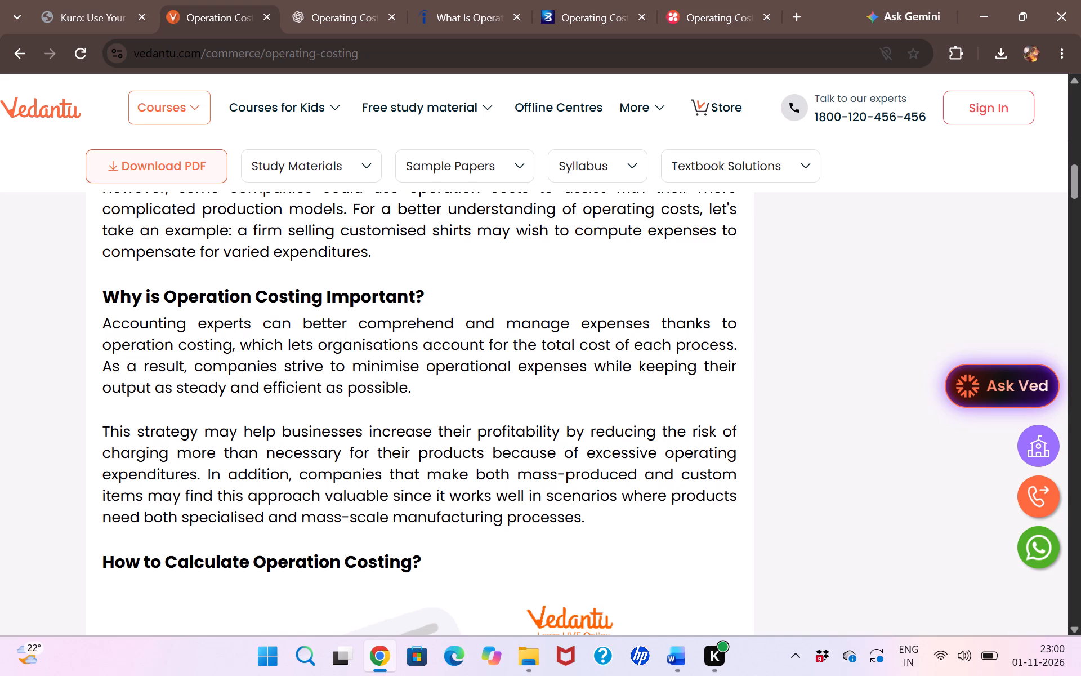
pyautogui.moveTo(106, 430); pyautogui.dragTo(168, 466, button='right')
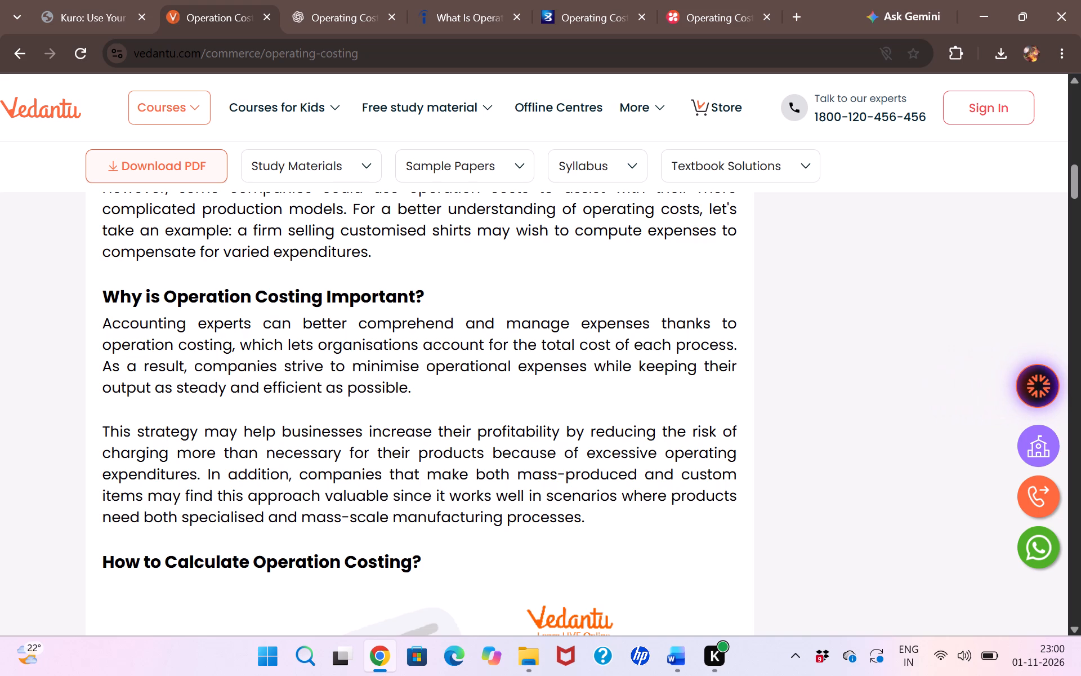
pyautogui.moveTo(104, 427); pyautogui.dragTo(151, 429)
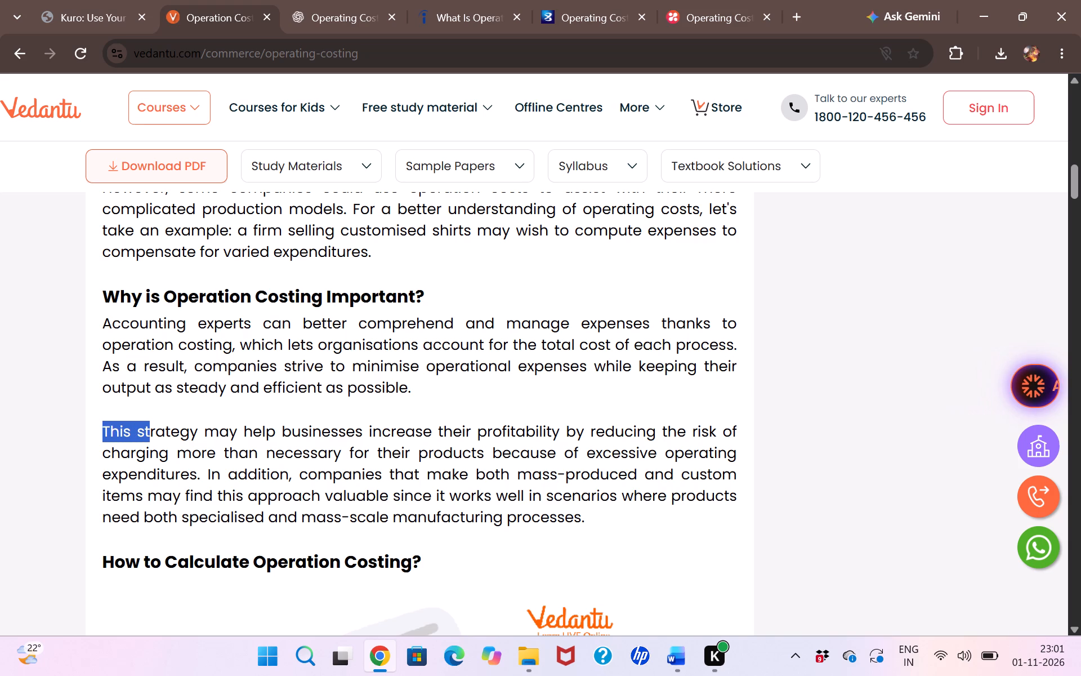
pyautogui.moveTo(151, 429); pyautogui.dragTo(195, 444)
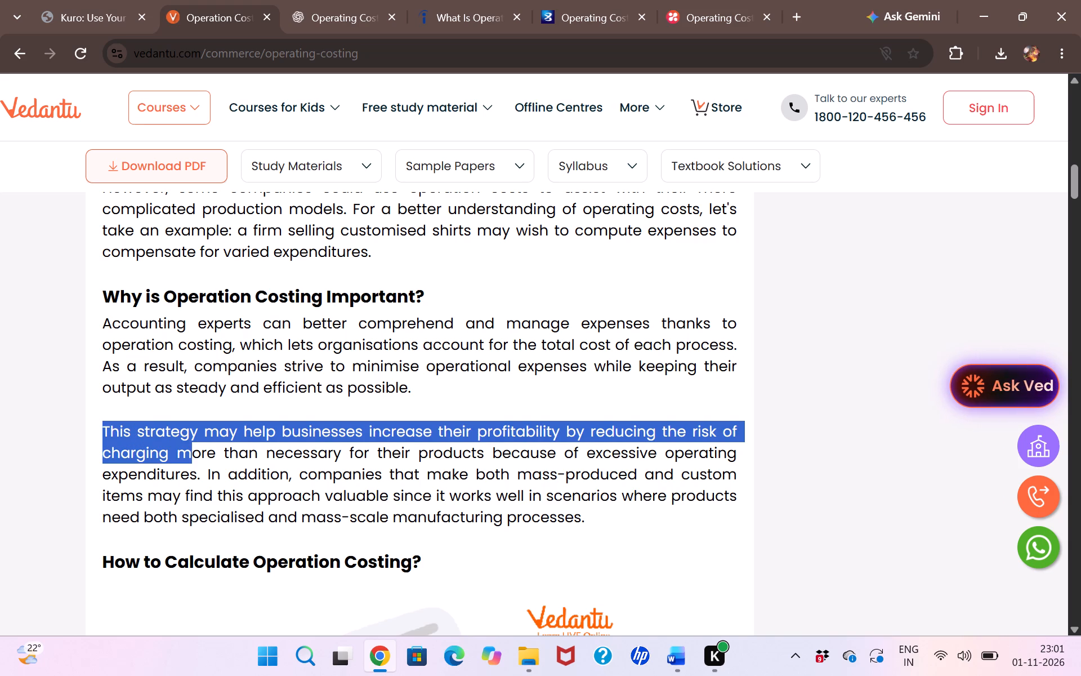
pyautogui.moveTo(195, 444); pyautogui.dragTo(200, 468)
pyautogui.scroll(-1, 200, 468)
pyautogui.click(200, 468)
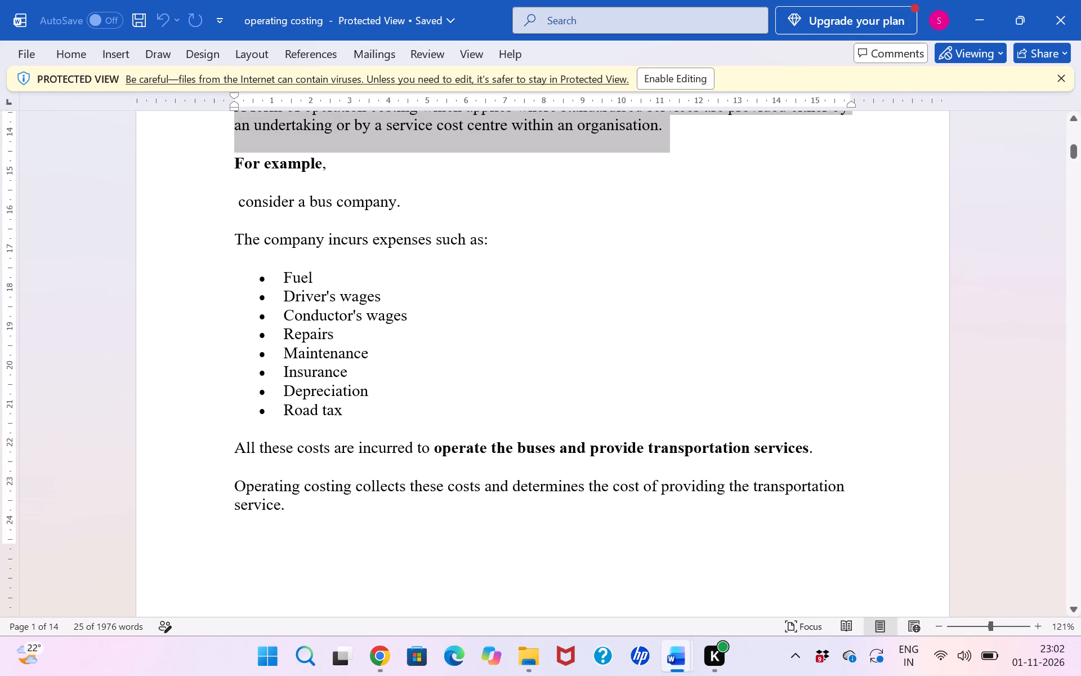
pyautogui.moveTo(240, 193); pyautogui.dragTo(338, 379)
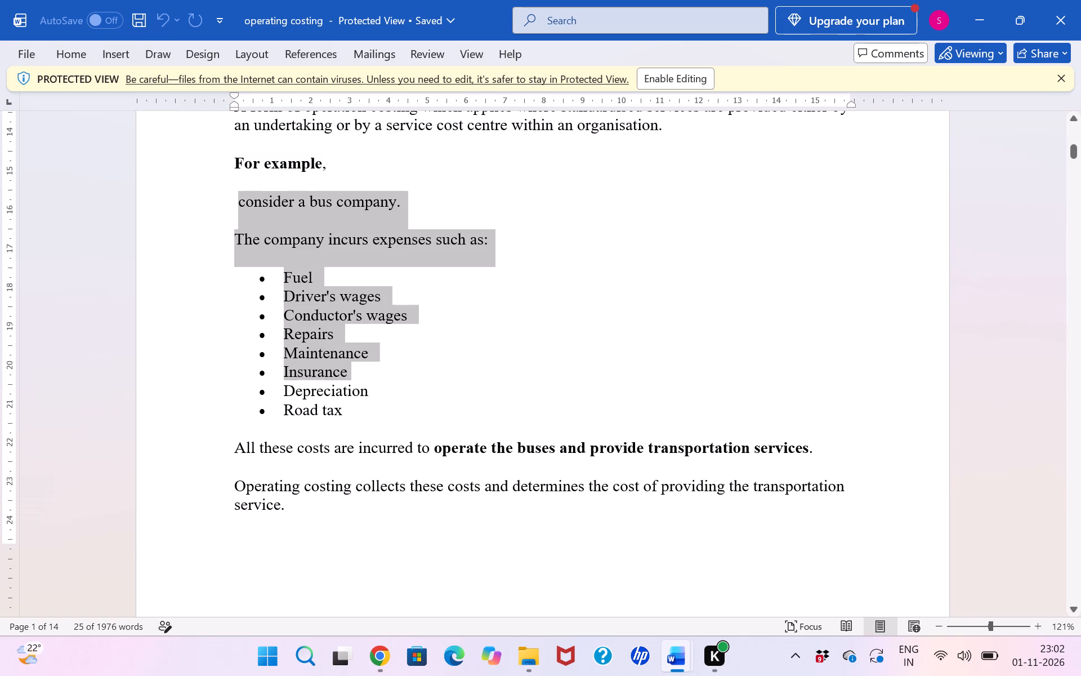
pyautogui.moveTo(338, 379); pyautogui.dragTo(403, 502)
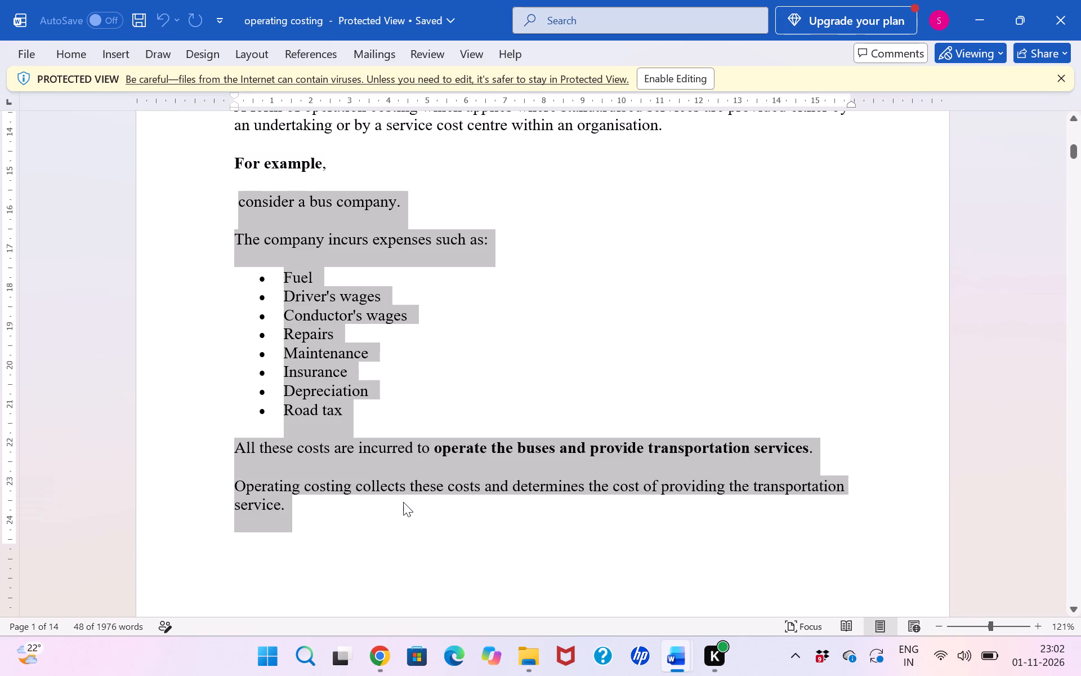
pyautogui.hotkey('ctrl', 'c')
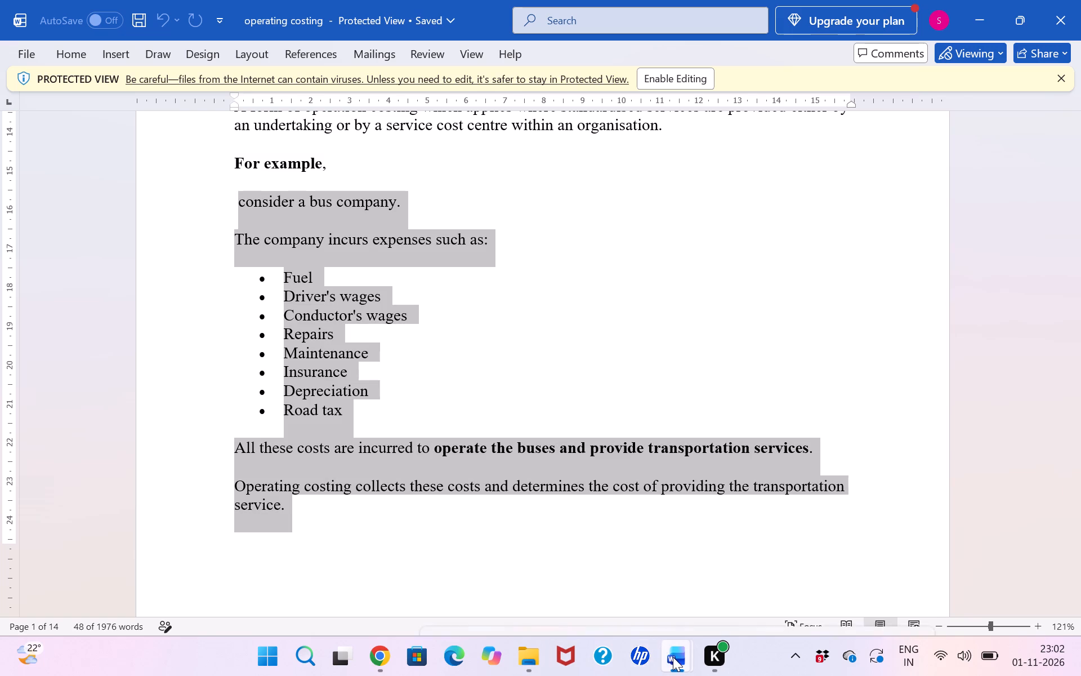
# Switch to Document1 and add the line "Example of Operating Costing:" below the second Introduction paragraph, followed by a new paragraph.
pyautogui.click(673, 657)
pyautogui.click(502, 599)
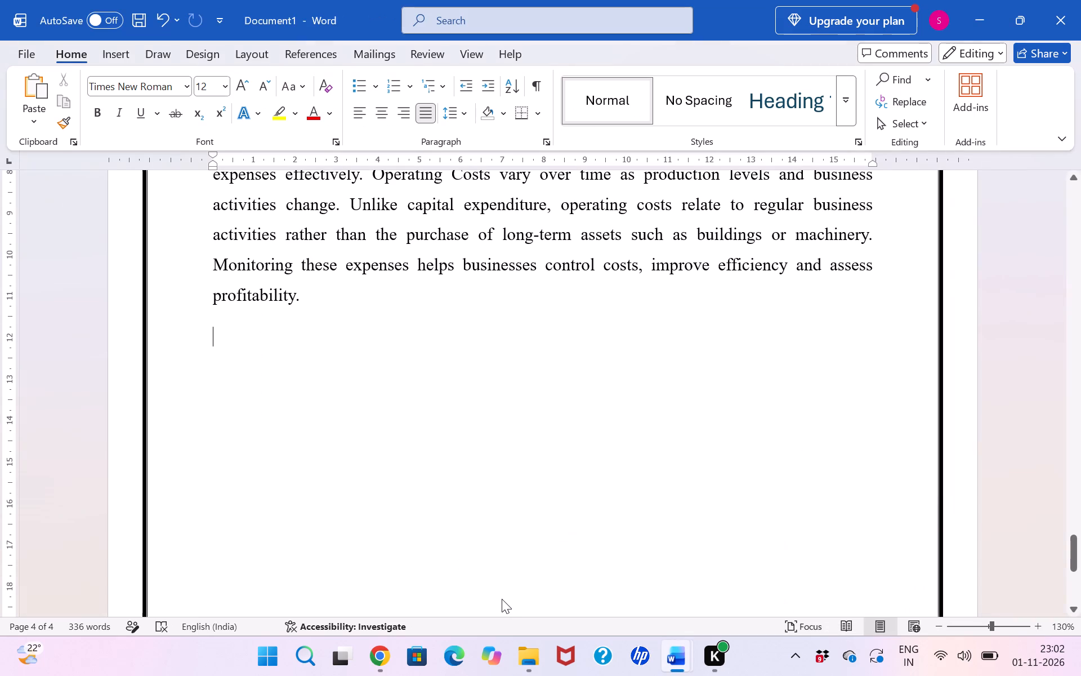
pyautogui.write('Ex')
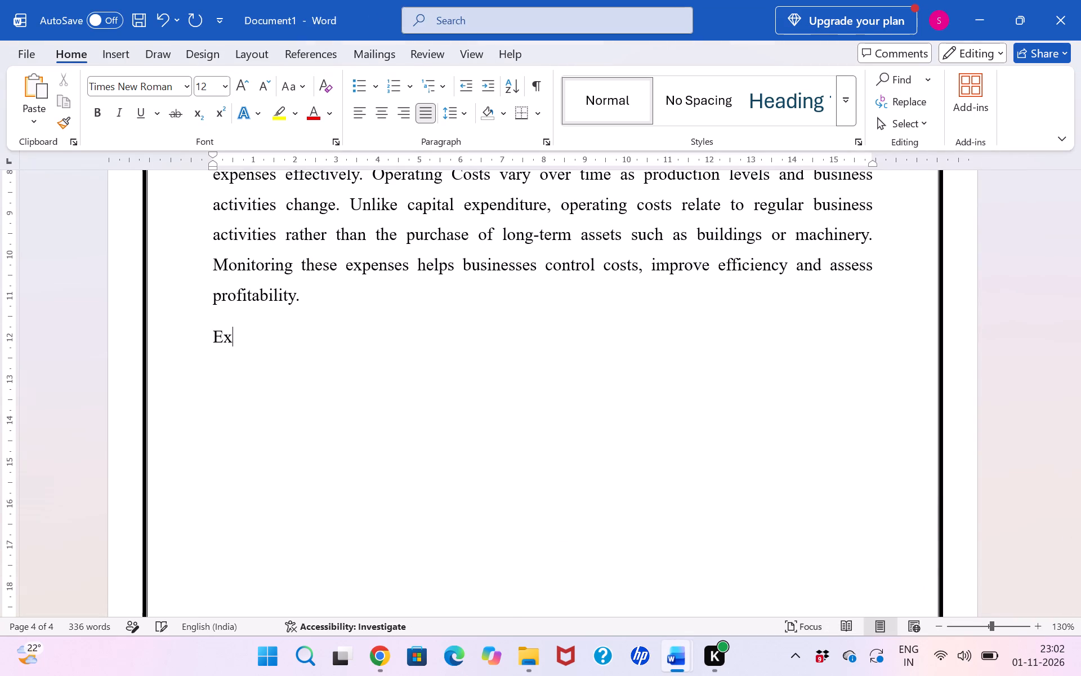
pyautogui.write('ample of C')
pyautogui.press('BackSpace')
pyautogui.write('Operating Costing')
pyautogui.press('space')
pyautogui.press('BackSpace')
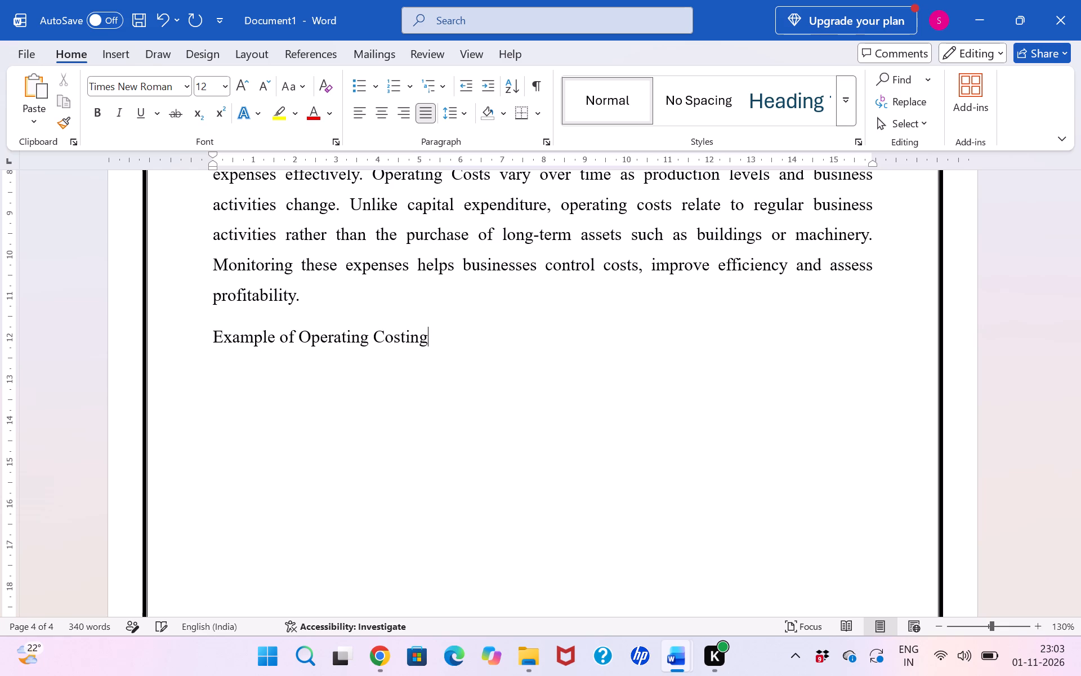
pyautogui.hotkey('shift', ':')
pyautogui.press('Return')
# Paste the copied bus company example below "Example of Operating Costing:".
pyautogui.hotkey('ctrl', 'v')
# Capitalise the first letter of "consider a bus company." in the example.
pyautogui.click(1080, 306)
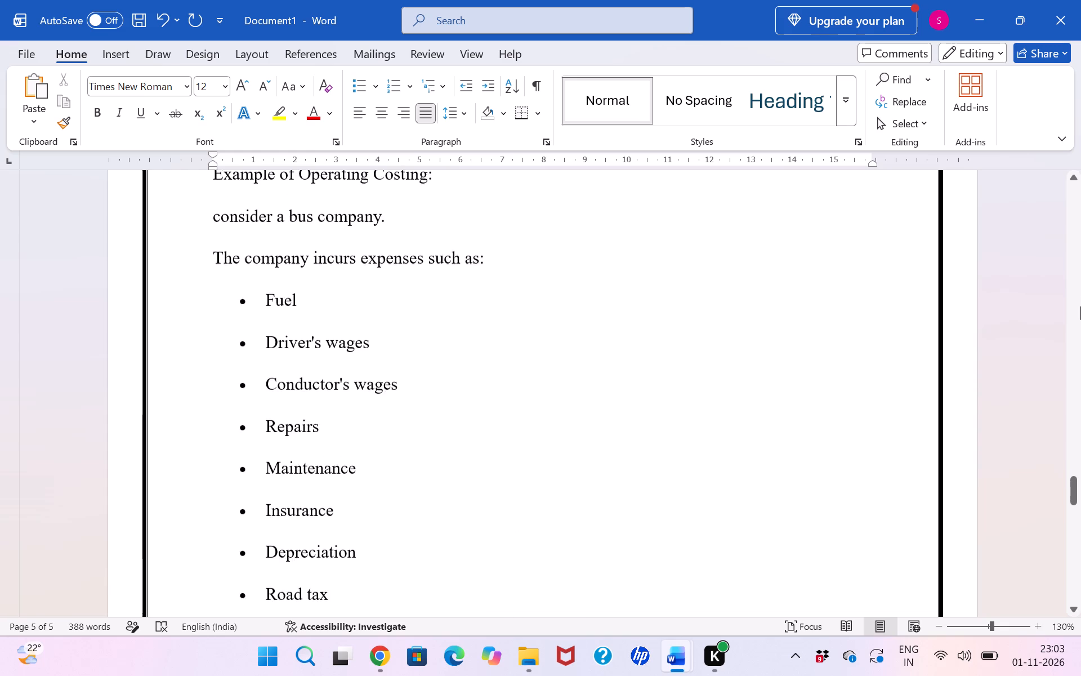
pyautogui.click(1080, 306)
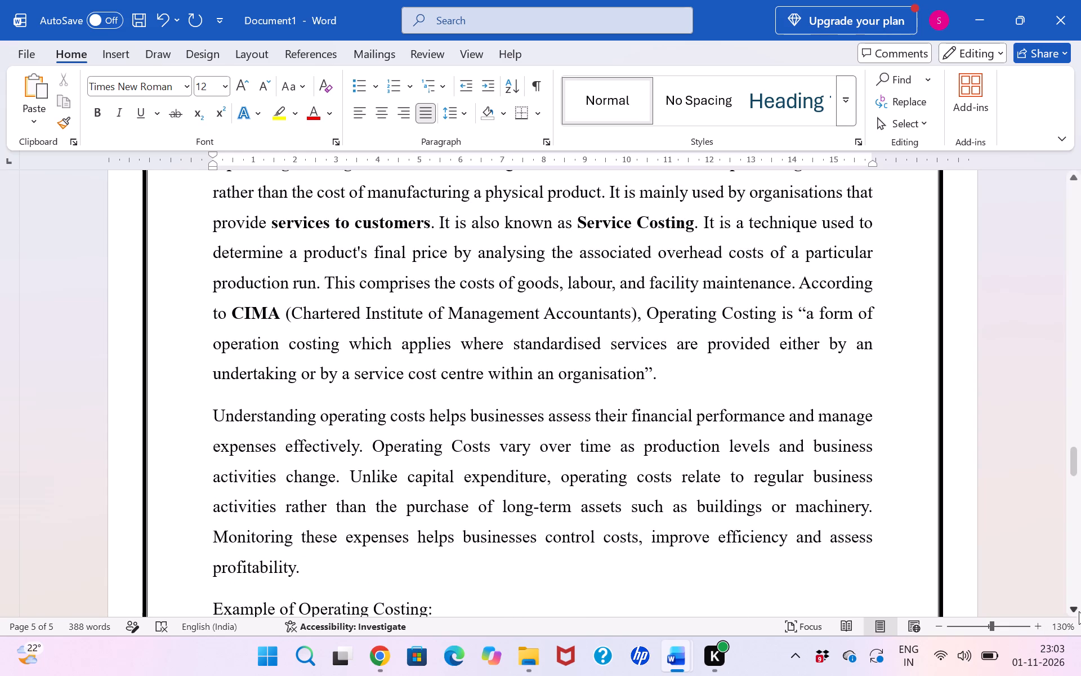
pyautogui.click(1079, 611)
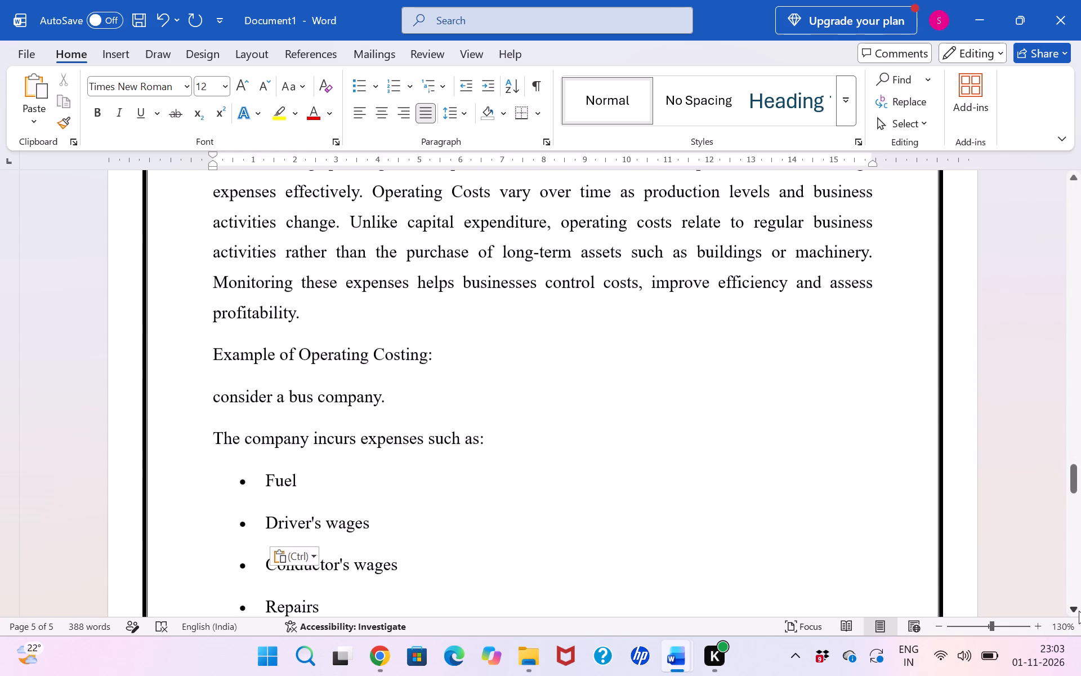
pyautogui.click(213, 397)
pyautogui.click(223, 397)
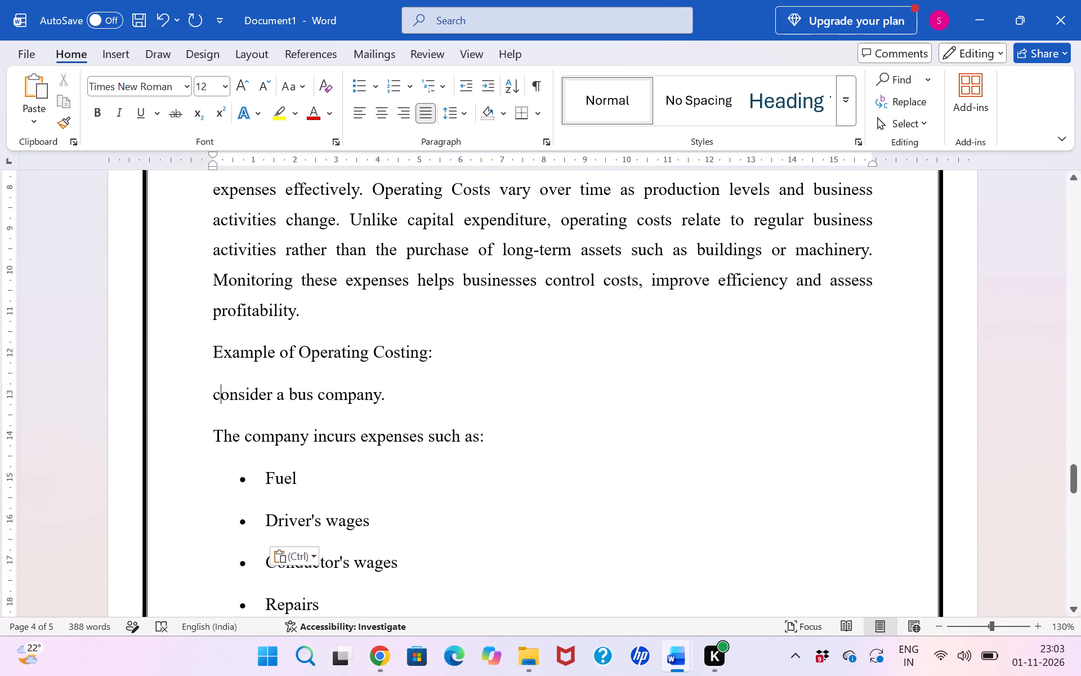
pyautogui.press('BackSpace')
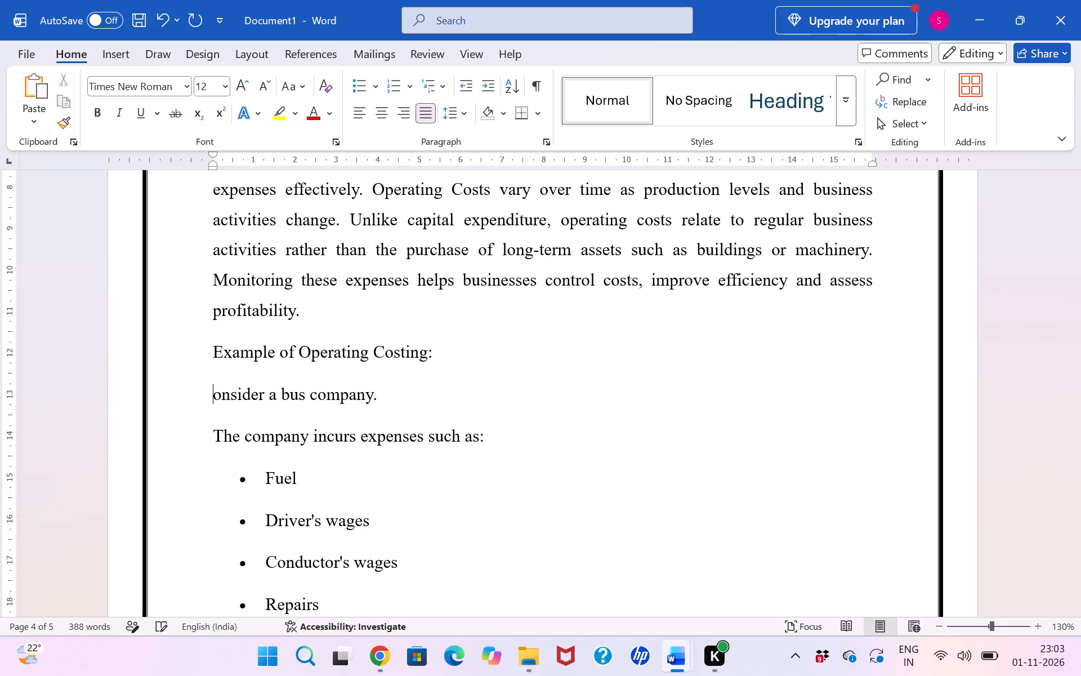
pyautogui.hotkey('shift', 'c')
pyautogui.click(206, 397)
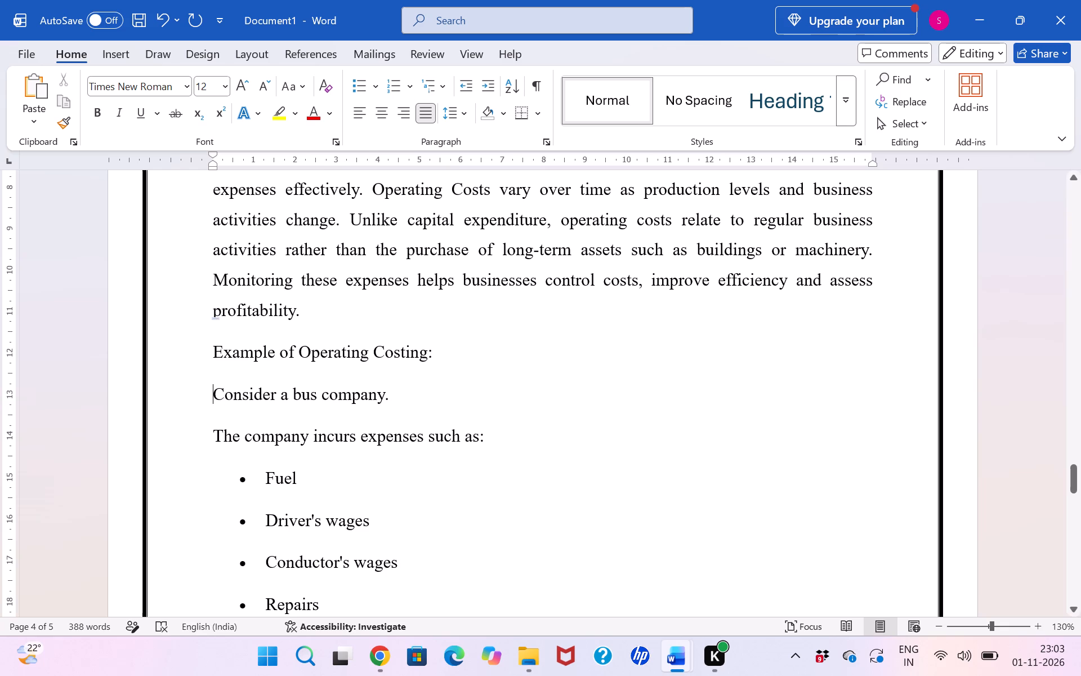
# Remove the bullet and indent from "Fuel" in the expense list.
pyautogui.click(260, 485)
pyautogui.press('BackSpace')
pyautogui.press('BackSpace')
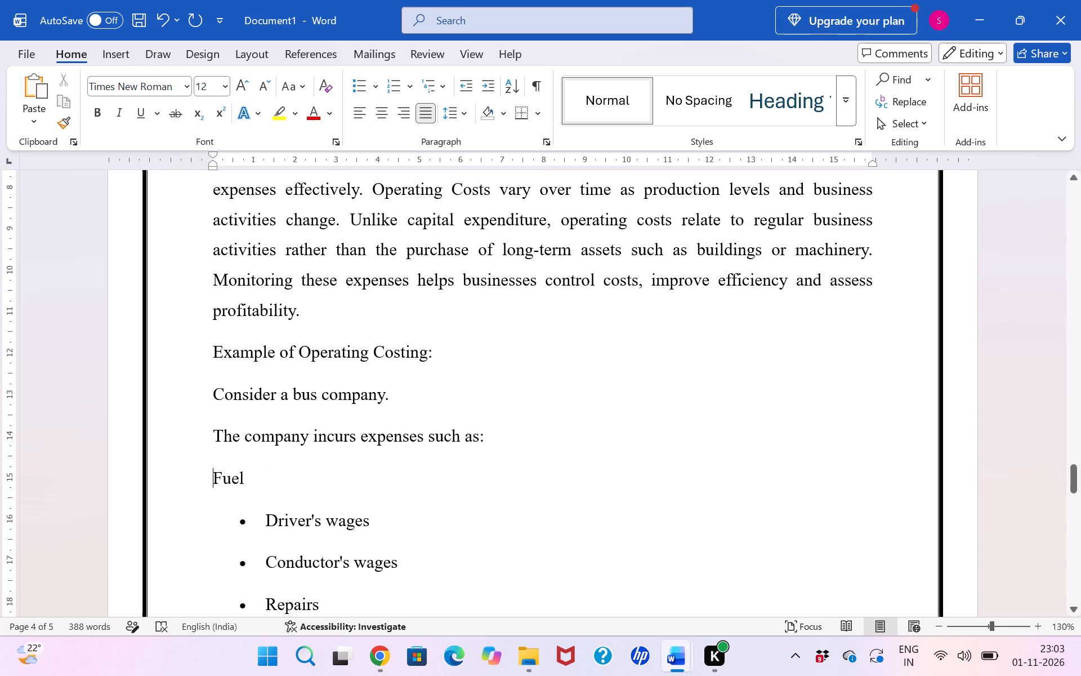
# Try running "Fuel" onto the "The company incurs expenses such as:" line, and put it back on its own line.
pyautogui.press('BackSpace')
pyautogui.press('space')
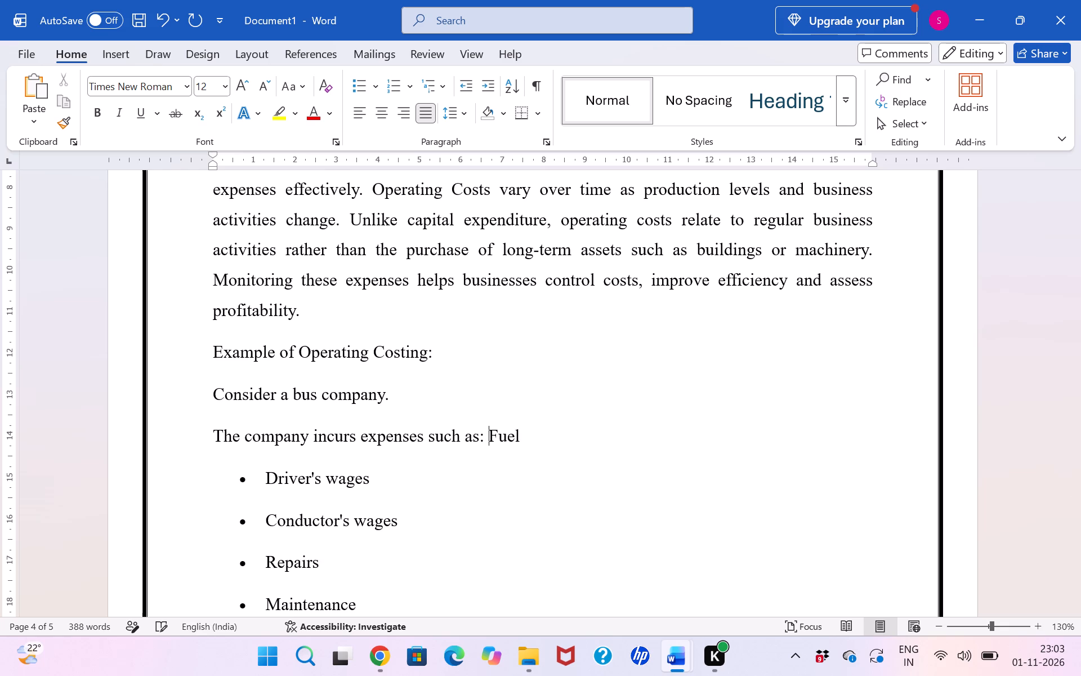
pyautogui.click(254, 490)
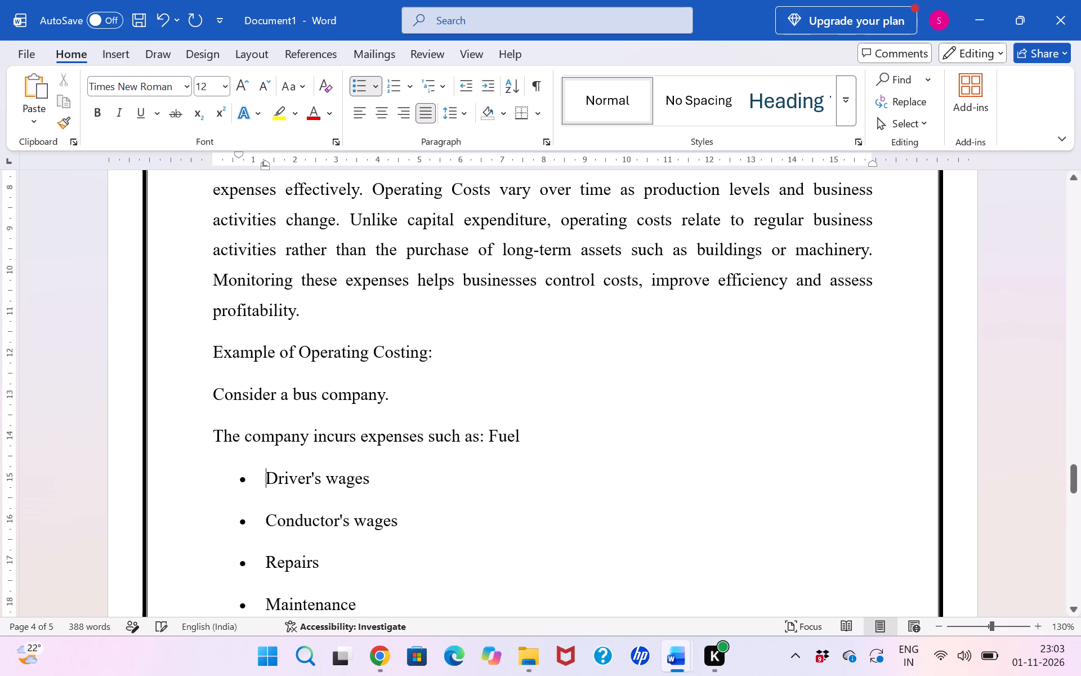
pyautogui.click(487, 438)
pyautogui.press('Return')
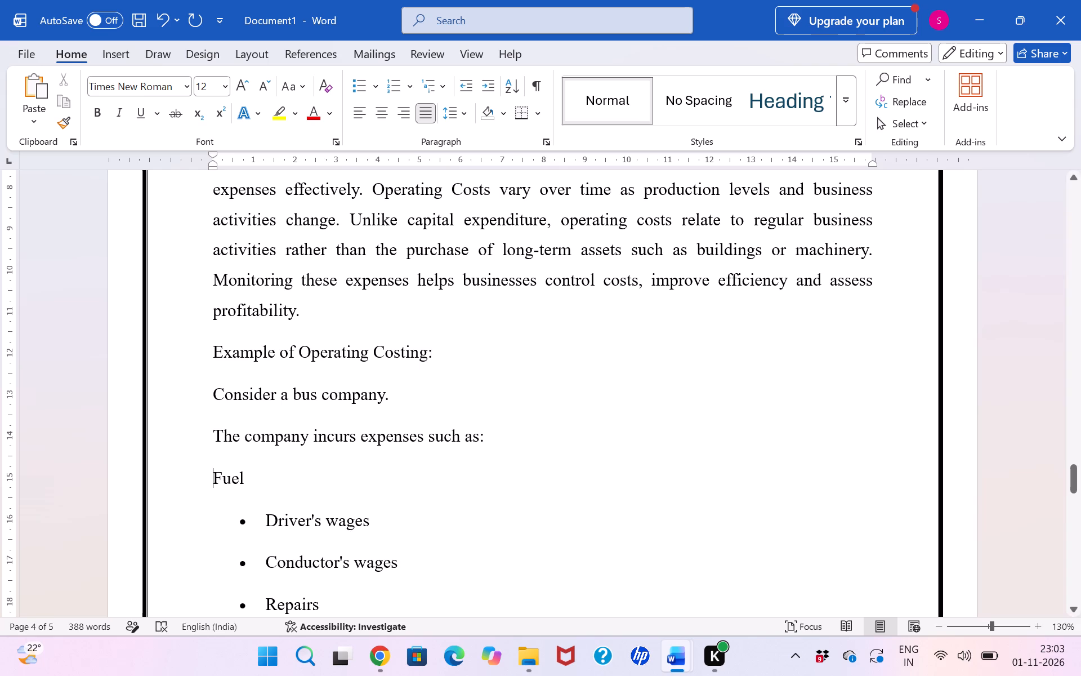
# Remove the bullets and indents from "Driver's wages", "Conductor's wages" and "Repairs" in the expense list.
pyautogui.click(269, 521)
pyautogui.press('BackSpace')
pyautogui.press('BackSpace')
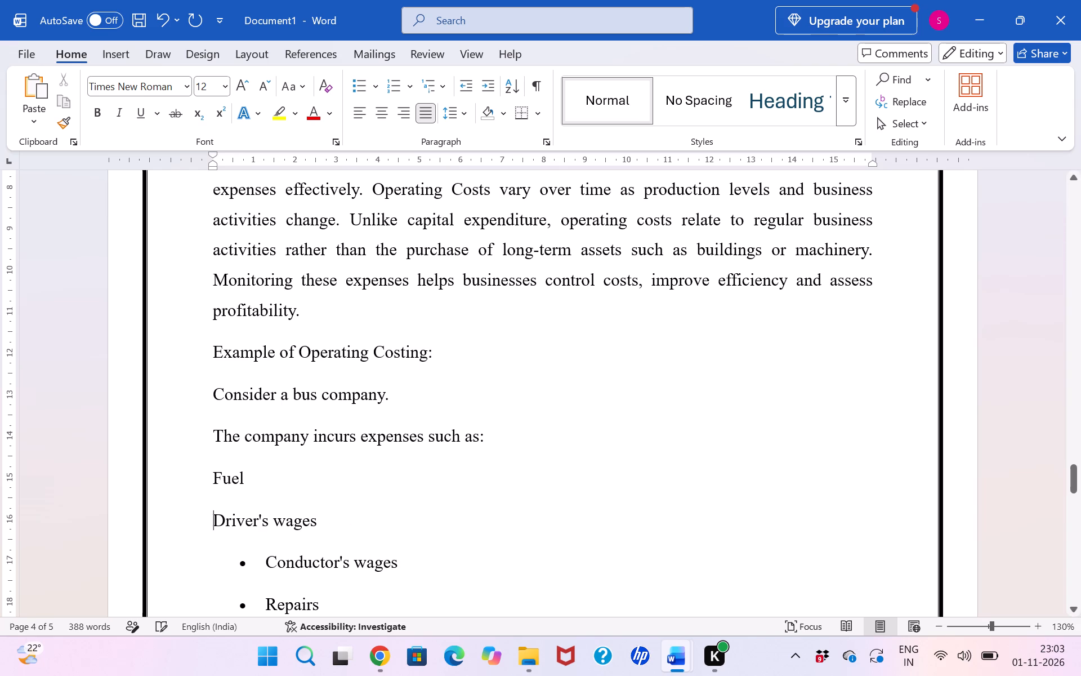
pyautogui.click(266, 573)
pyautogui.press('BackSpace')
pyautogui.press('BackSpace')
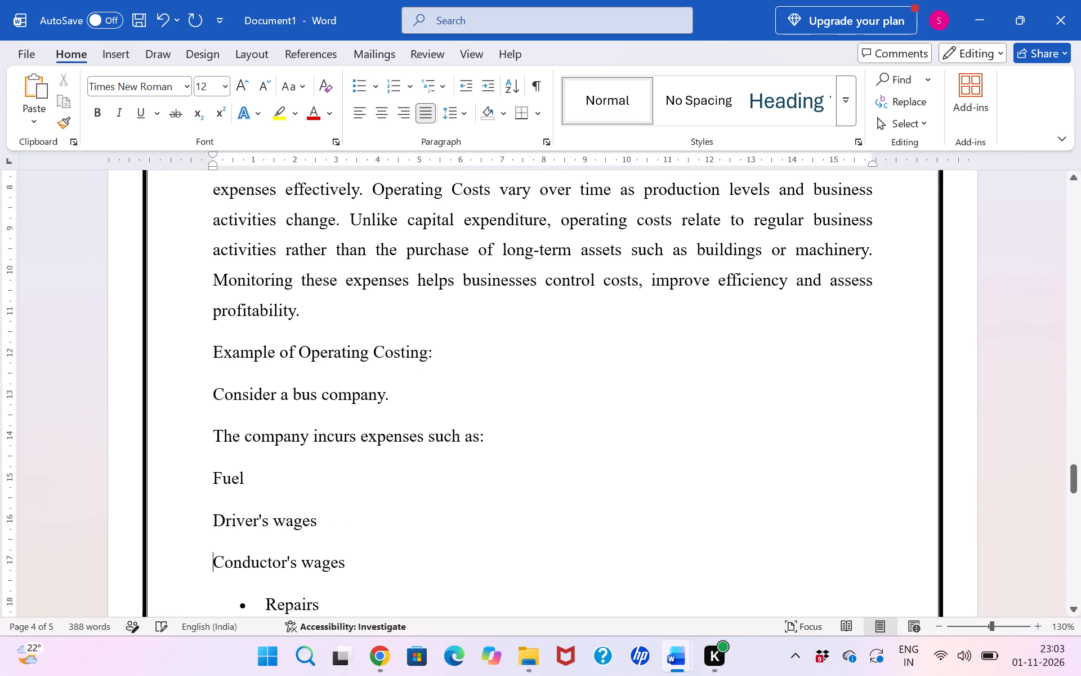
pyautogui.click(265, 601)
pyautogui.press('BackSpace')
pyautogui.press('BackSpace')
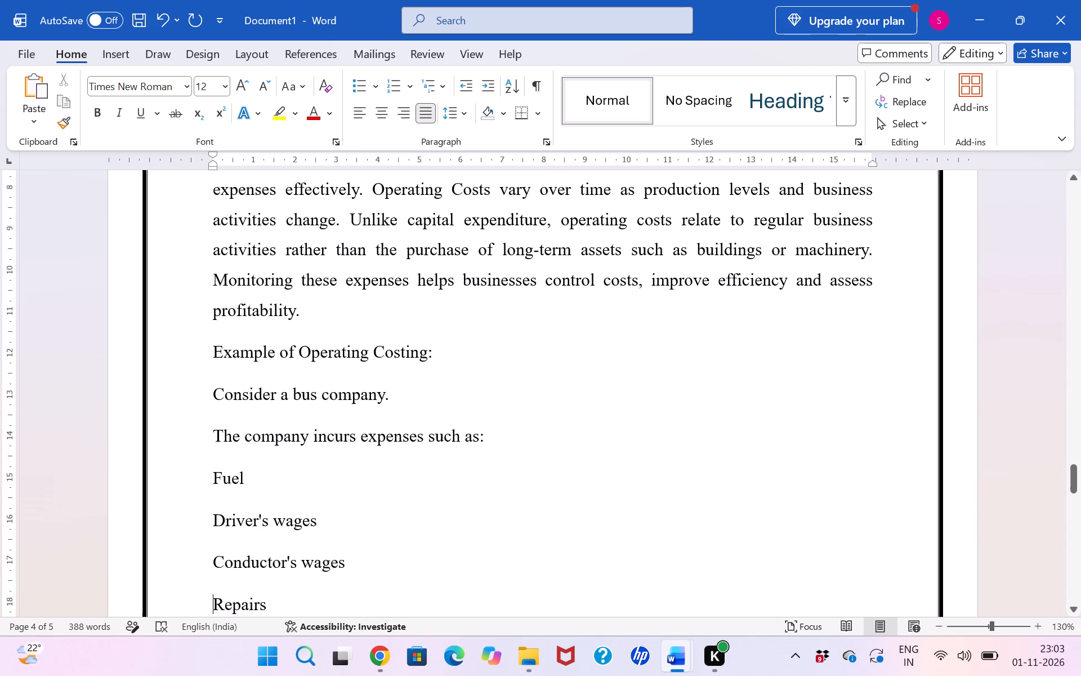
# Remove the bullets and indents from "Maintenance", "Insurance" and "Depreciation" in the expense list.
pyautogui.doubleClick(1073, 610)
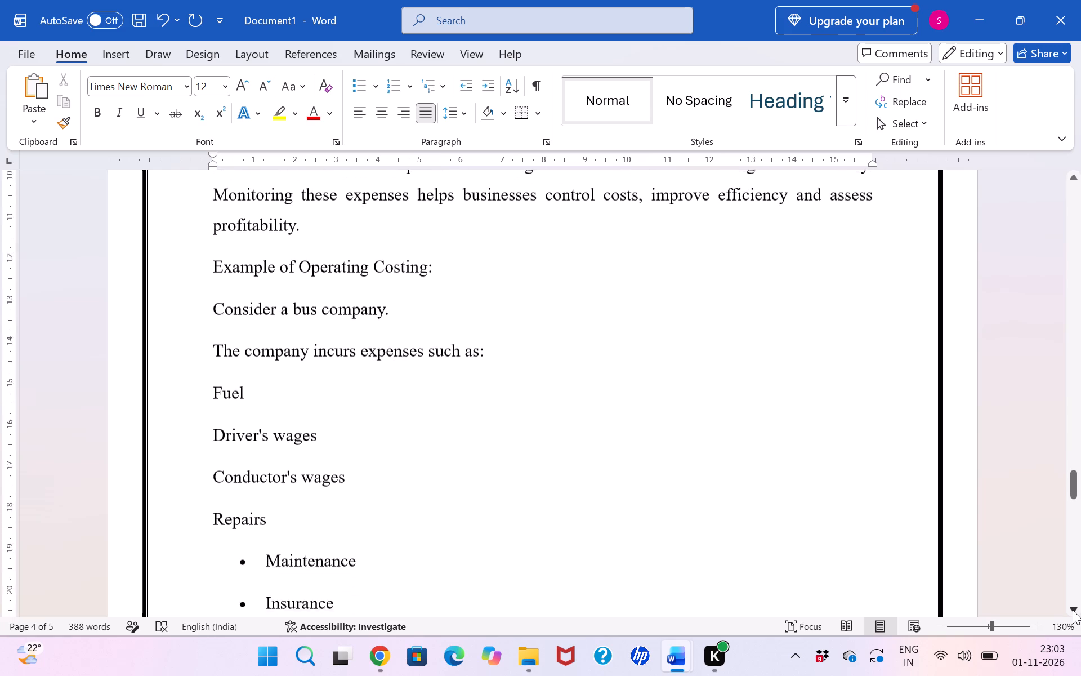
pyautogui.click(258, 503)
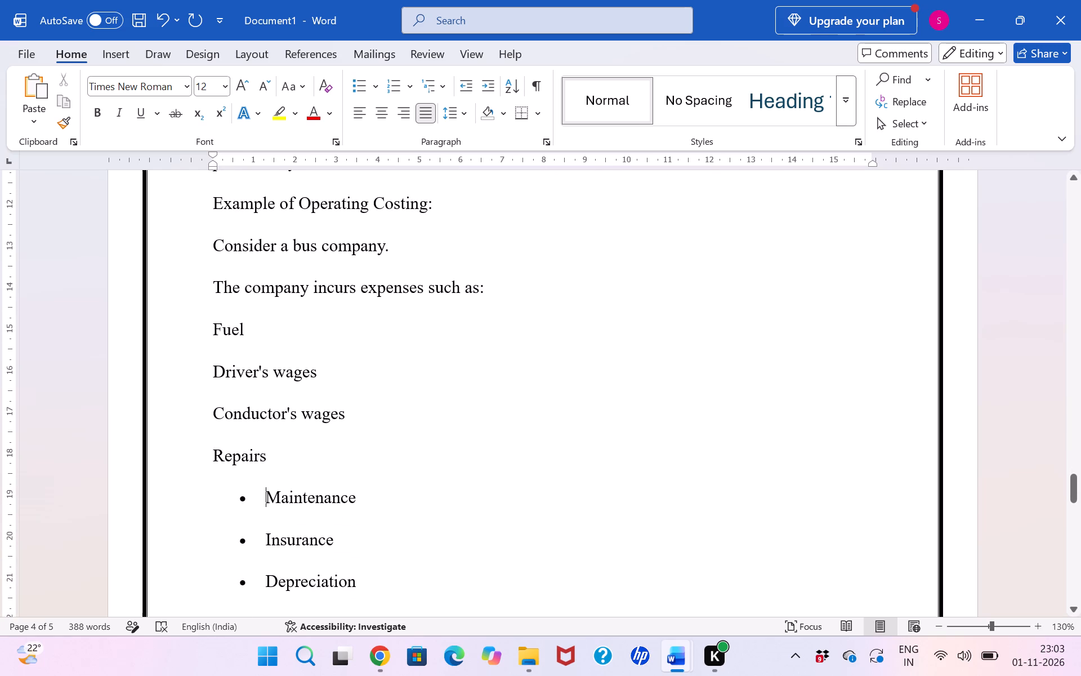
pyautogui.press('BackSpace')
pyautogui.press('BackSpace')
pyautogui.click(258, 536)
pyautogui.press('BackSpace')
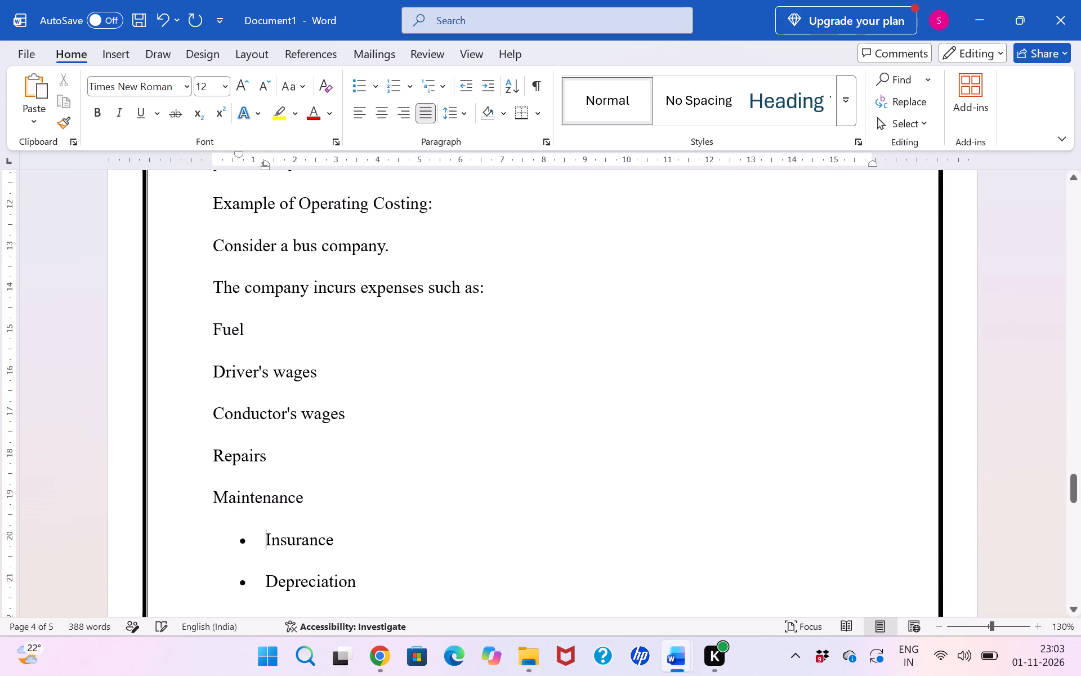
pyautogui.press('BackSpace')
pyautogui.moveTo(273, 576); pyautogui.dragTo(267, 576)
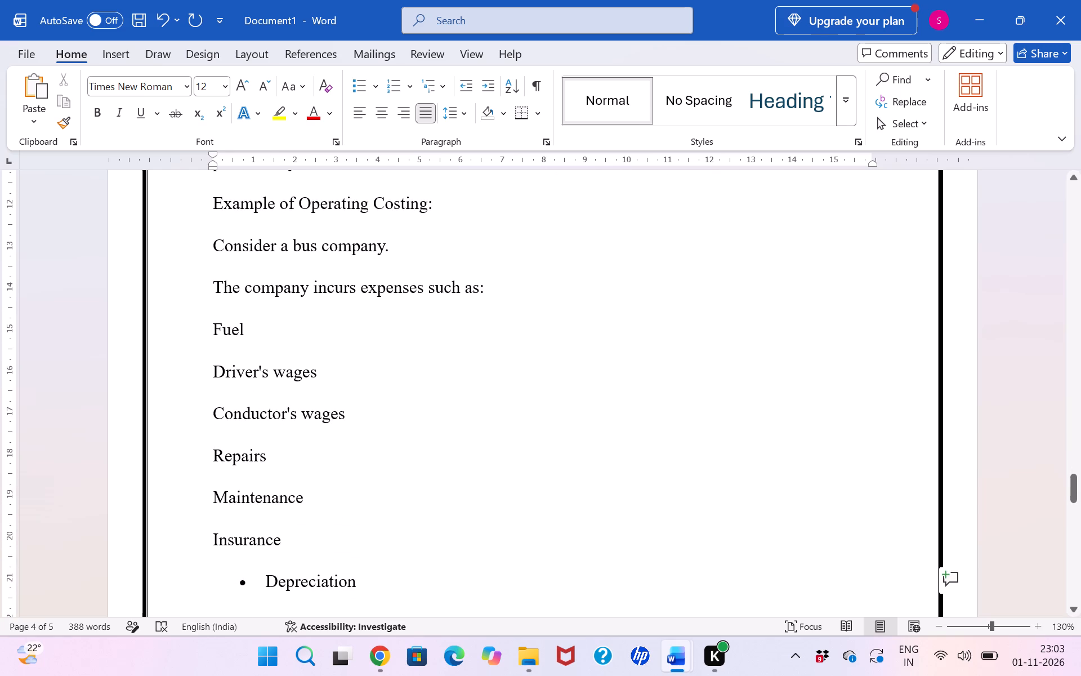
pyautogui.moveTo(267, 576); pyautogui.dragTo(265, 575)
pyautogui.click(265, 575)
pyautogui.press('BackSpace')
pyautogui.press('BackSpace')
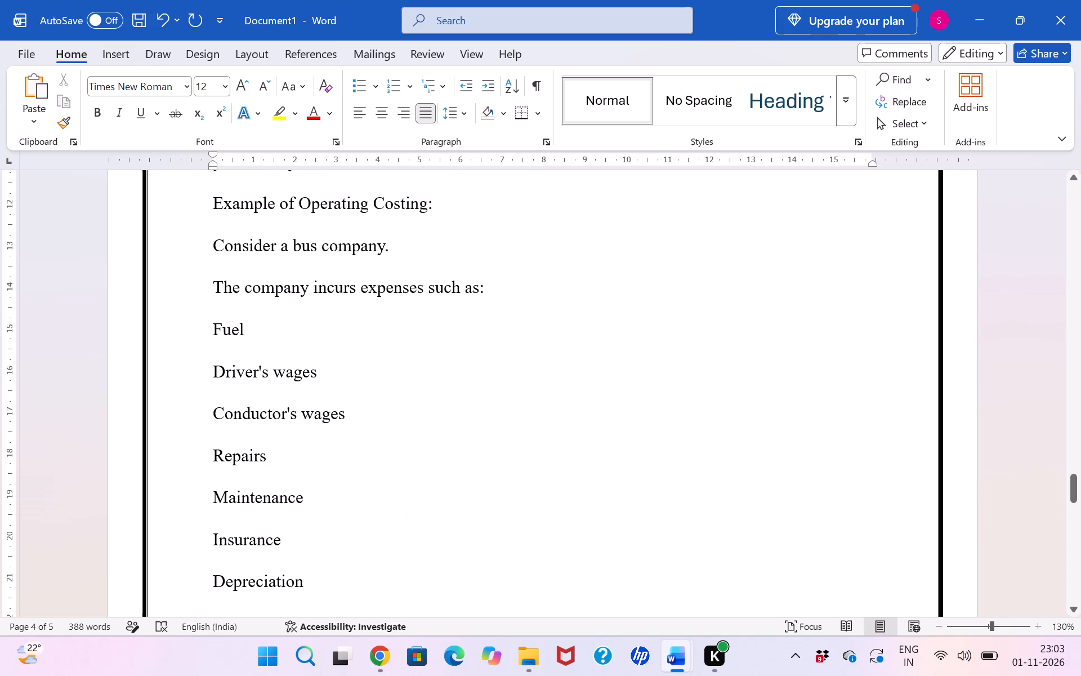
# Remove the bullet and indent from "Road tax", the last item of the expense list.
pyautogui.tripleClick(1076, 610)
pyautogui.click(1076, 610)
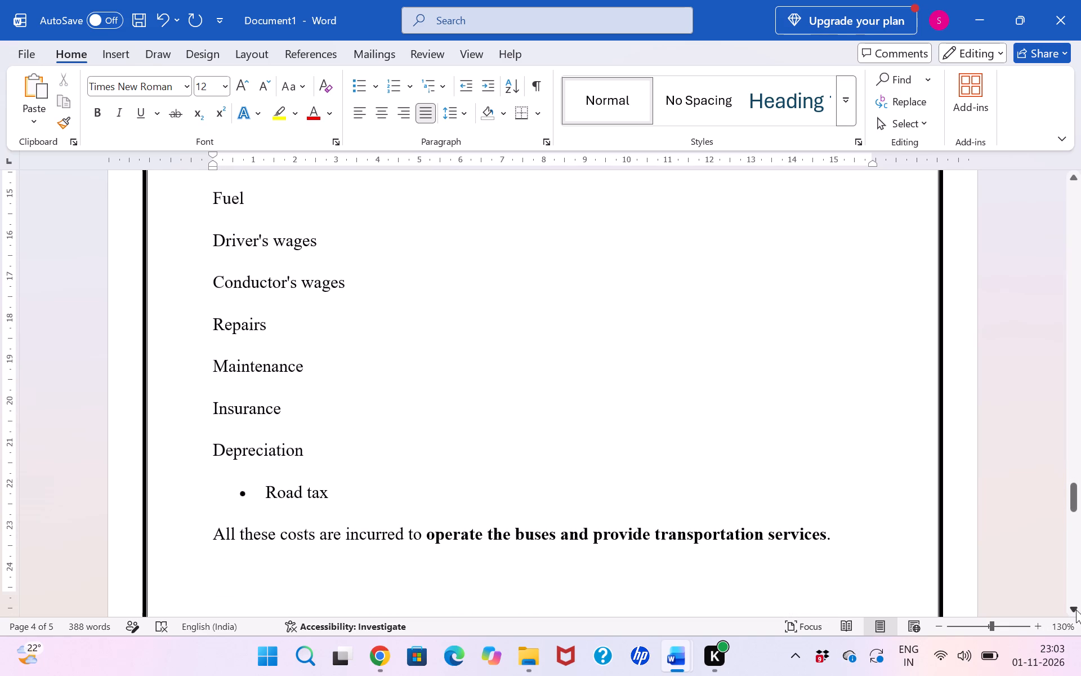
pyautogui.click(261, 497)
pyautogui.press('BackSpace')
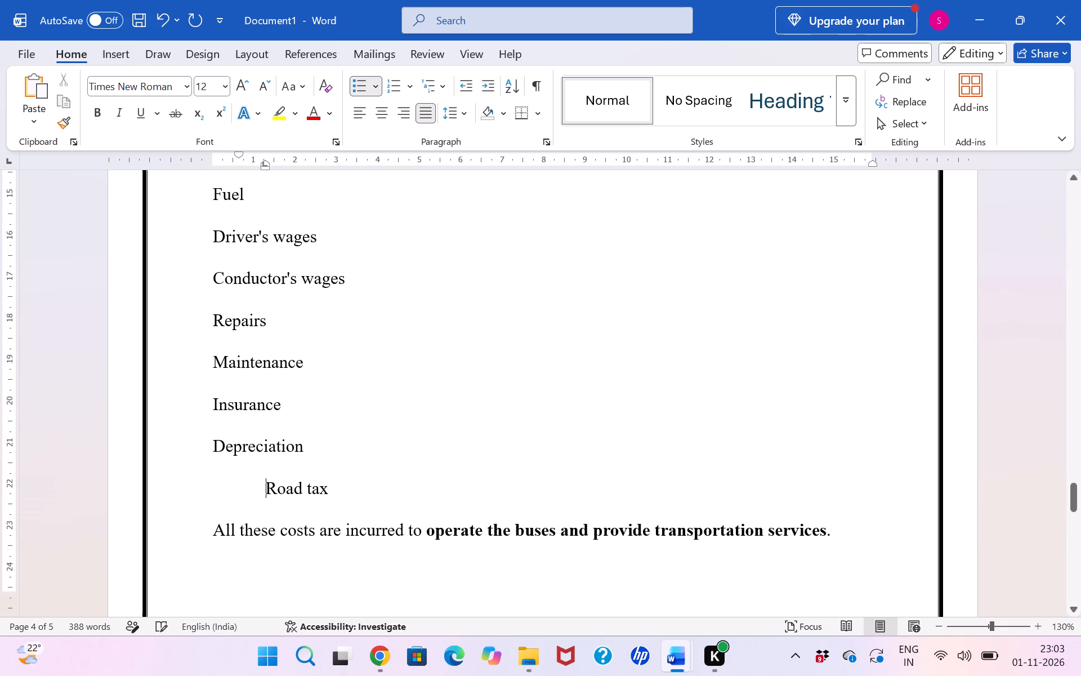
pyautogui.press('BackSpace')
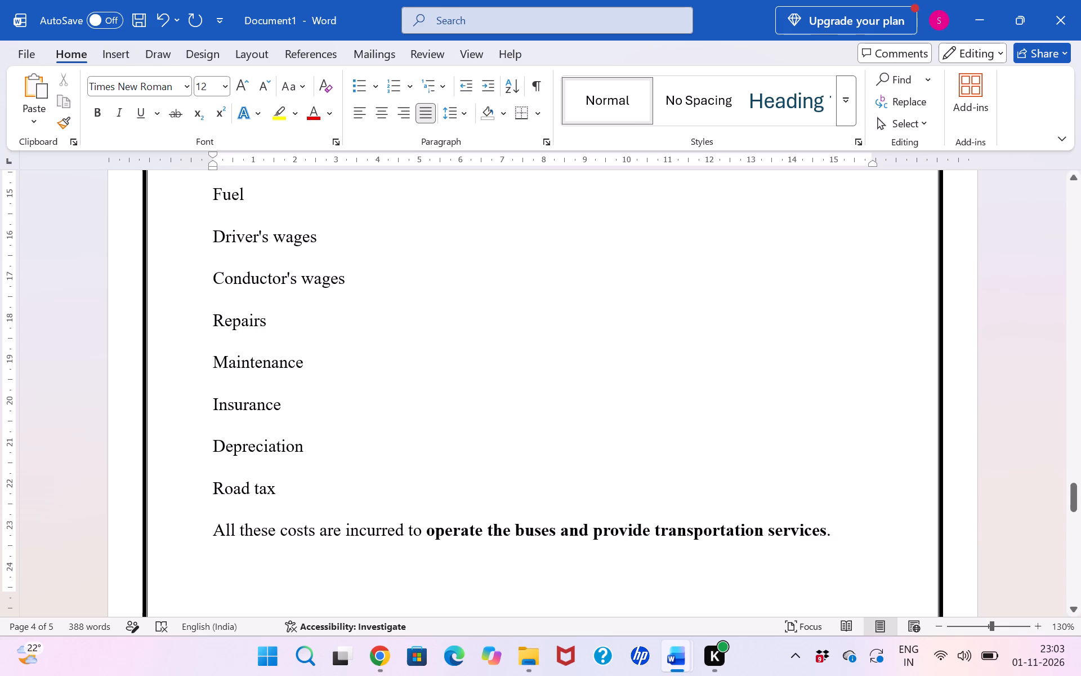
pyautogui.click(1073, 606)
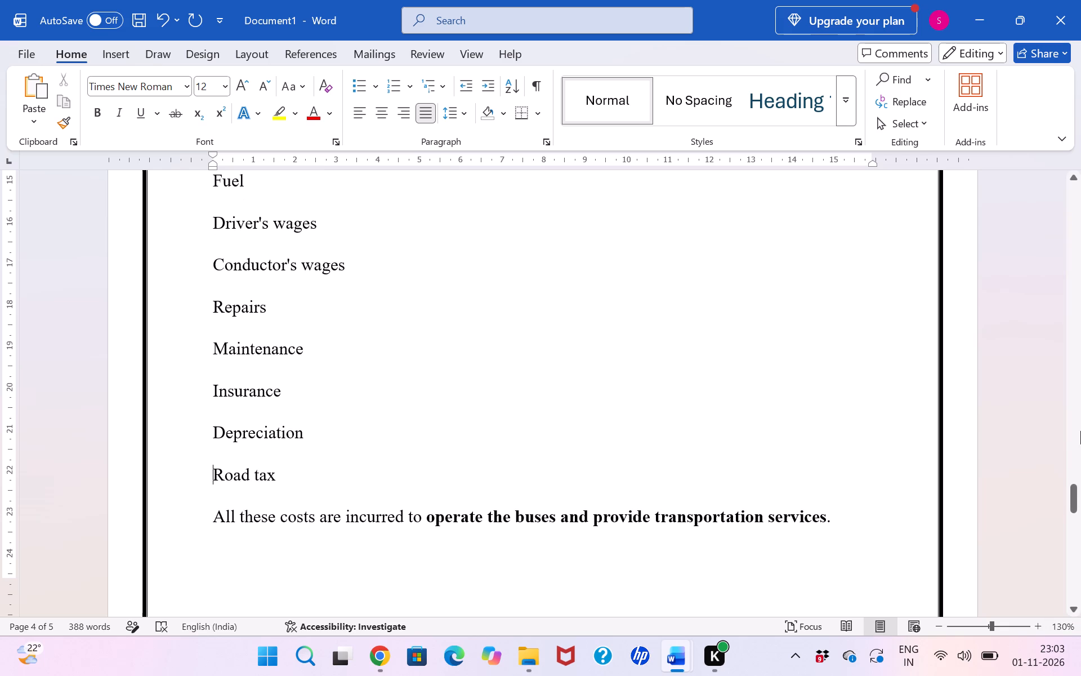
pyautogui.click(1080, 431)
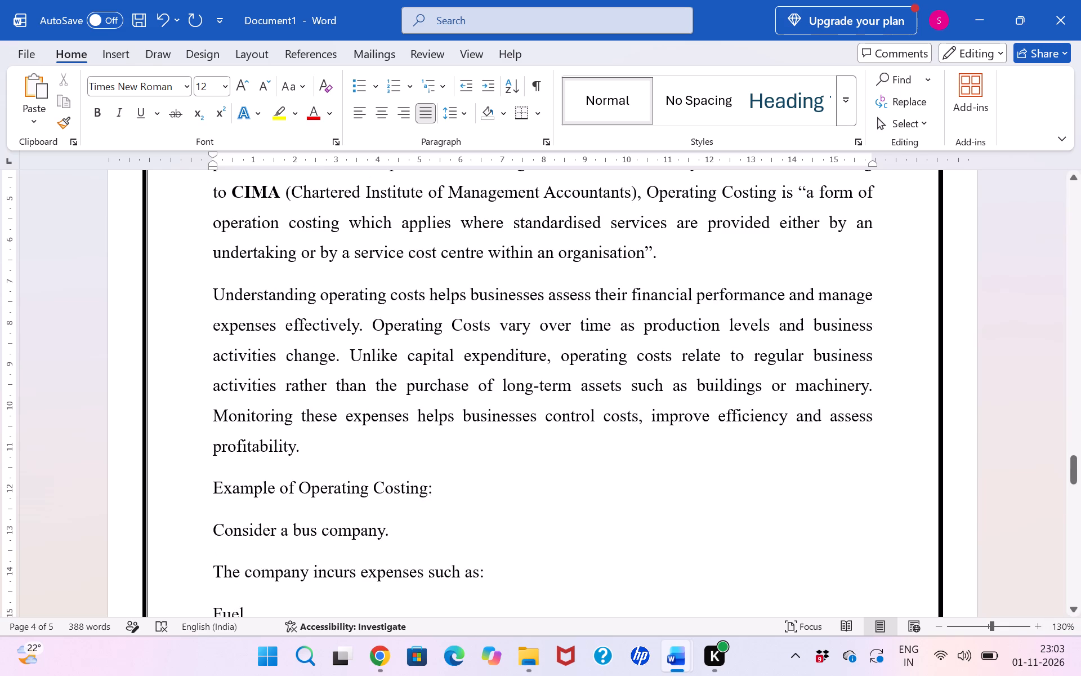
# Run "The company incurs expenses such as:" and "Fuel," onto the "Consider a bus company." line.
pyautogui.click(216, 571)
pyautogui.press('BackSpace')
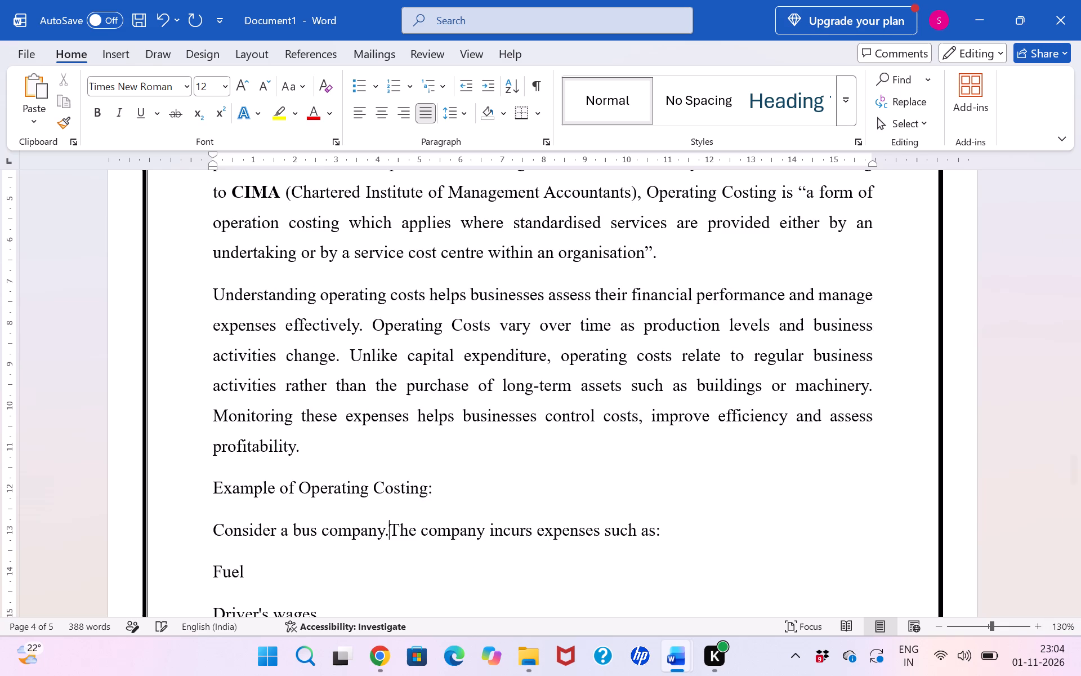
pyautogui.press('space')
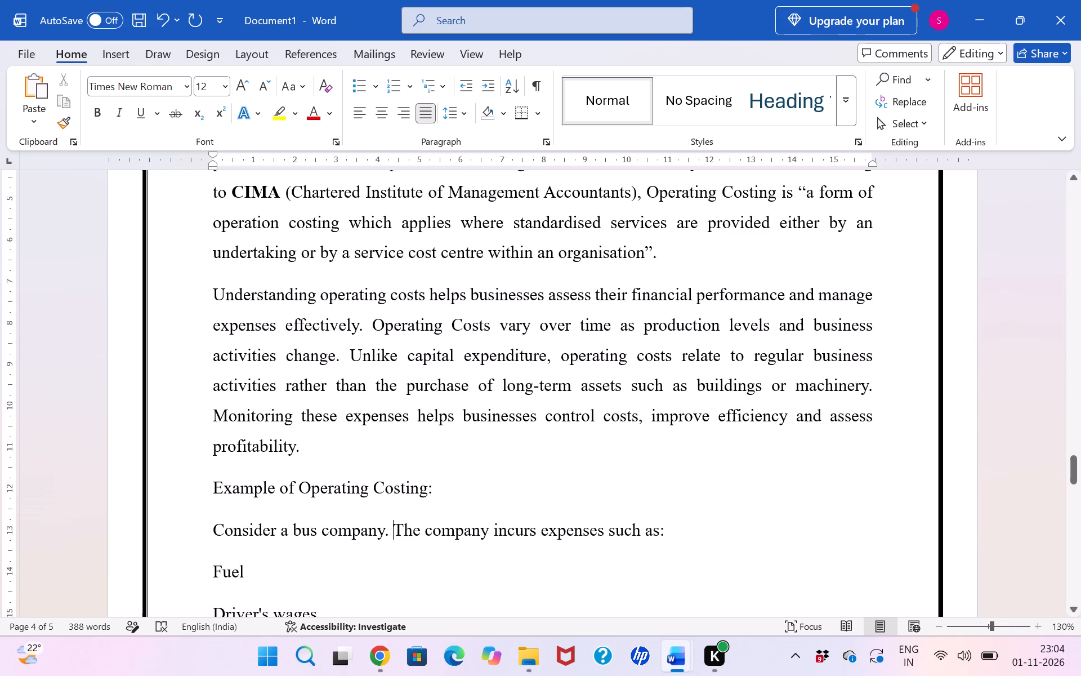
pyautogui.click(212, 573)
pyautogui.press('BackSpace')
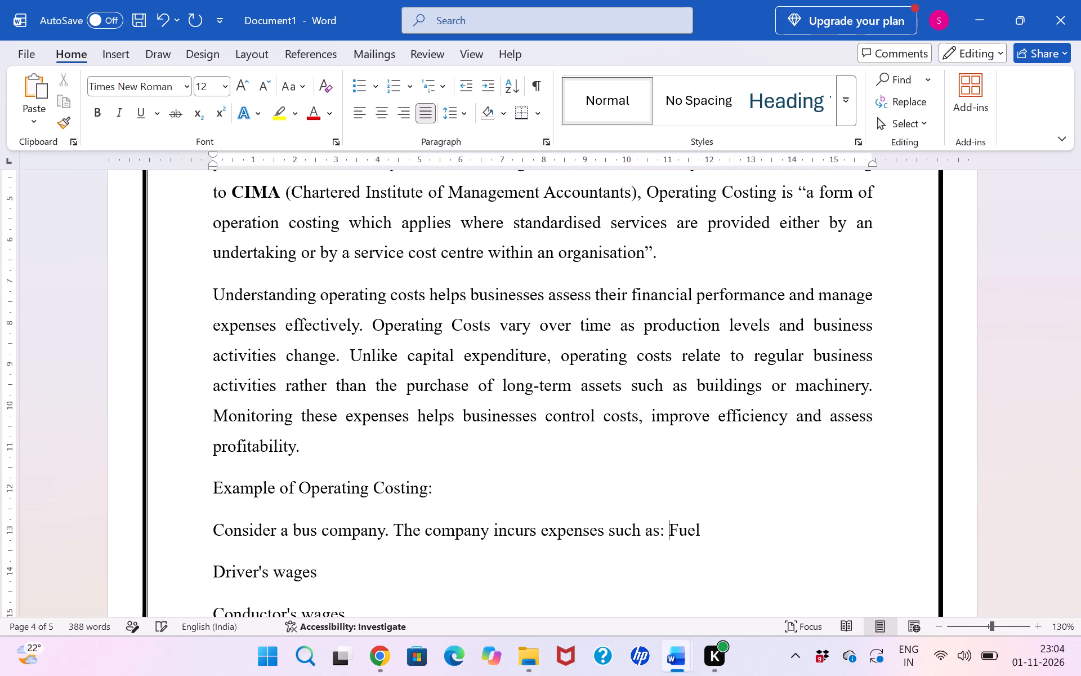
pyautogui.click(713, 539)
pyautogui.press('BackSpace')
pyautogui.press(',')
# Run "Driver's wages" and "Conductor's wages" onto the expense sentence after "Fuel", each followed by a comma and space.
pyautogui.click(213, 577)
pyautogui.press('BackSpace')
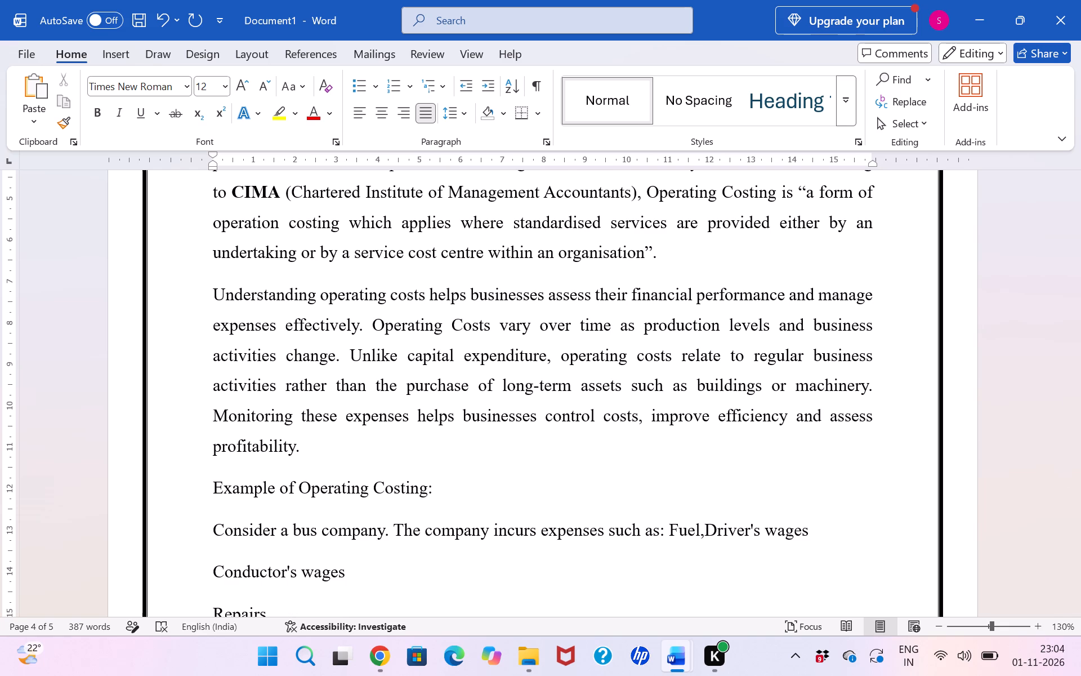
pyautogui.press('space')
pyautogui.click(211, 580)
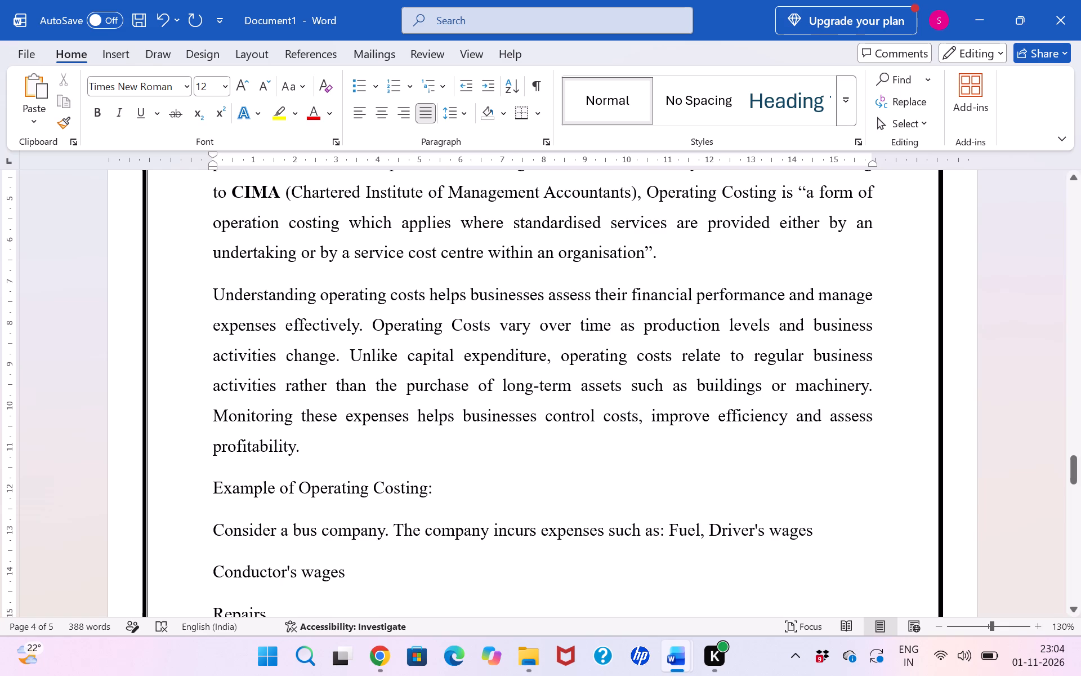
pyautogui.press('BackSpace')
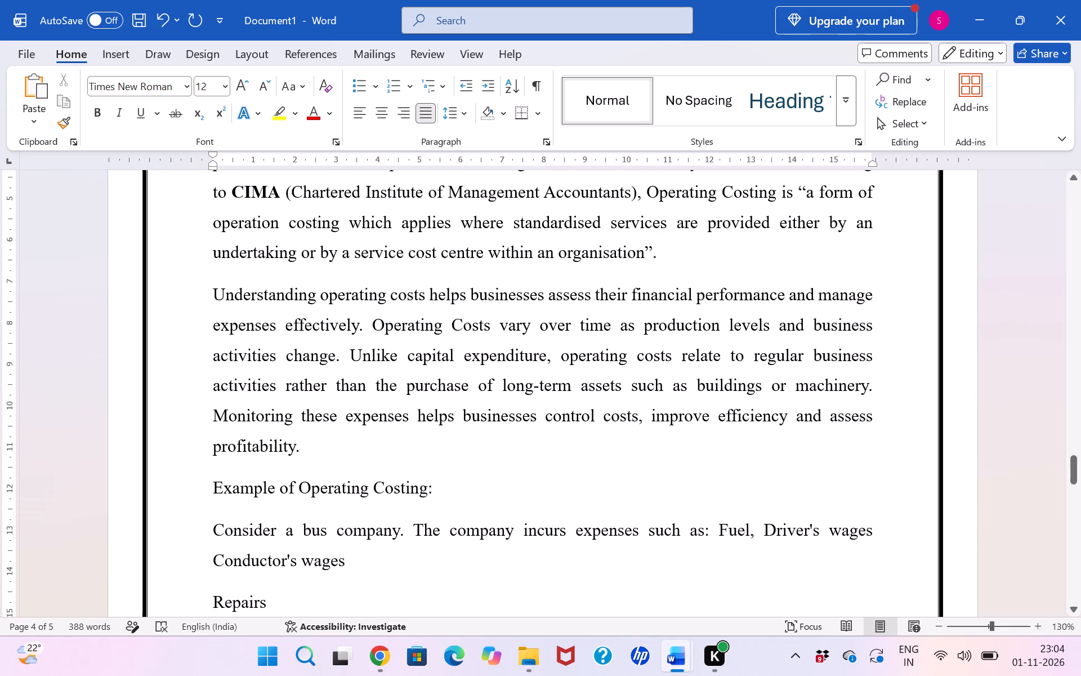
pyautogui.click(879, 535)
pyautogui.press('BackSpace')
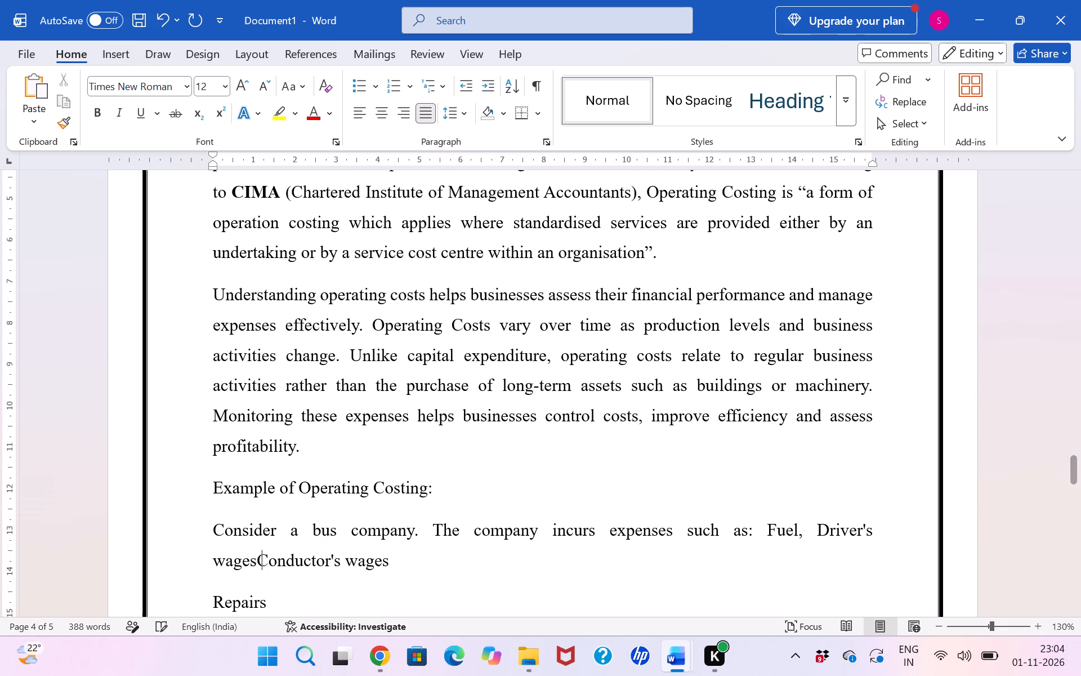
pyautogui.write(',')
pyautogui.press('space')
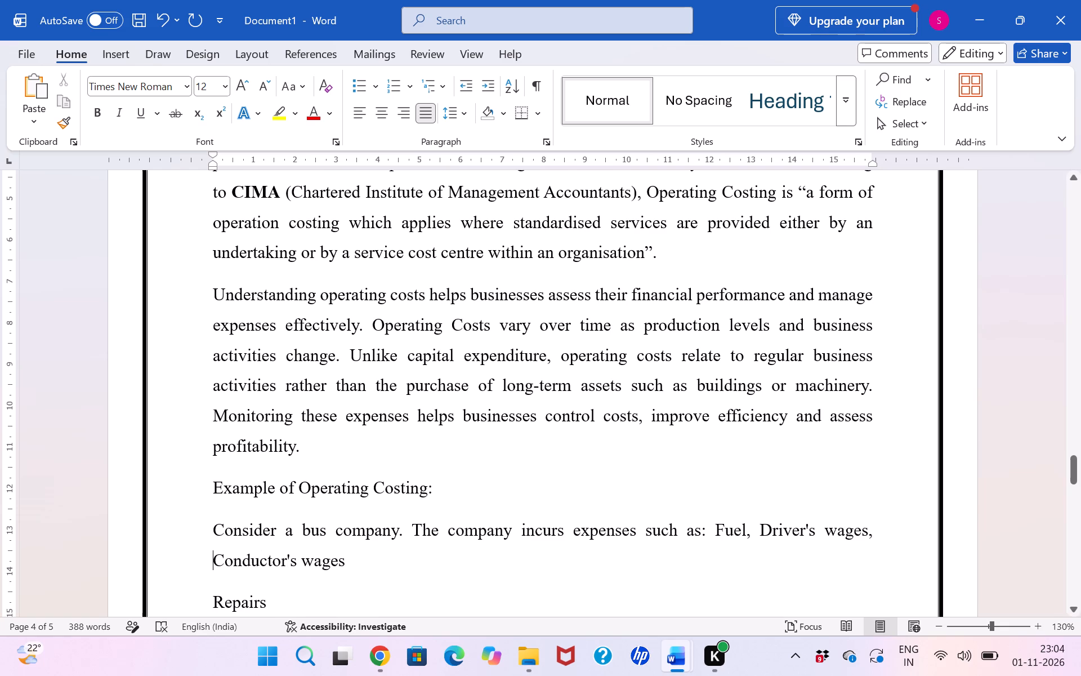
pyautogui.click(347, 566)
pyautogui.press('BackSpace')
pyautogui.write(',')
pyautogui.press('space')
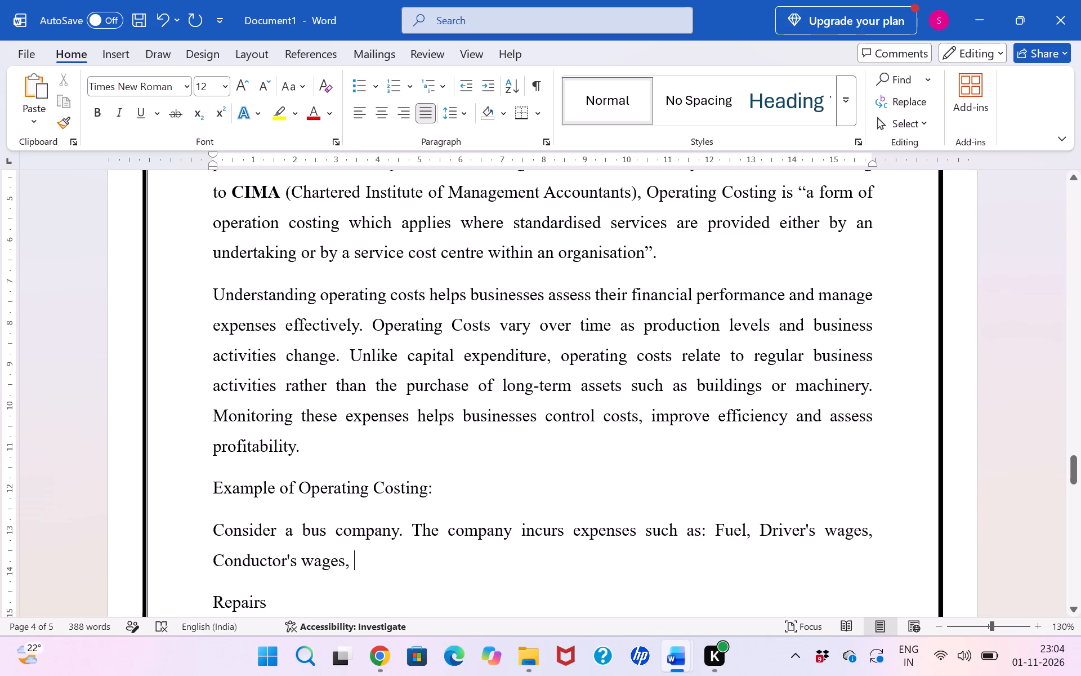
# Run "Repairs", "Maintenance" and "Insurance" onto the expense sentence, separated by commas.
pyautogui.click(215, 596)
pyautogui.press('BackSpace')
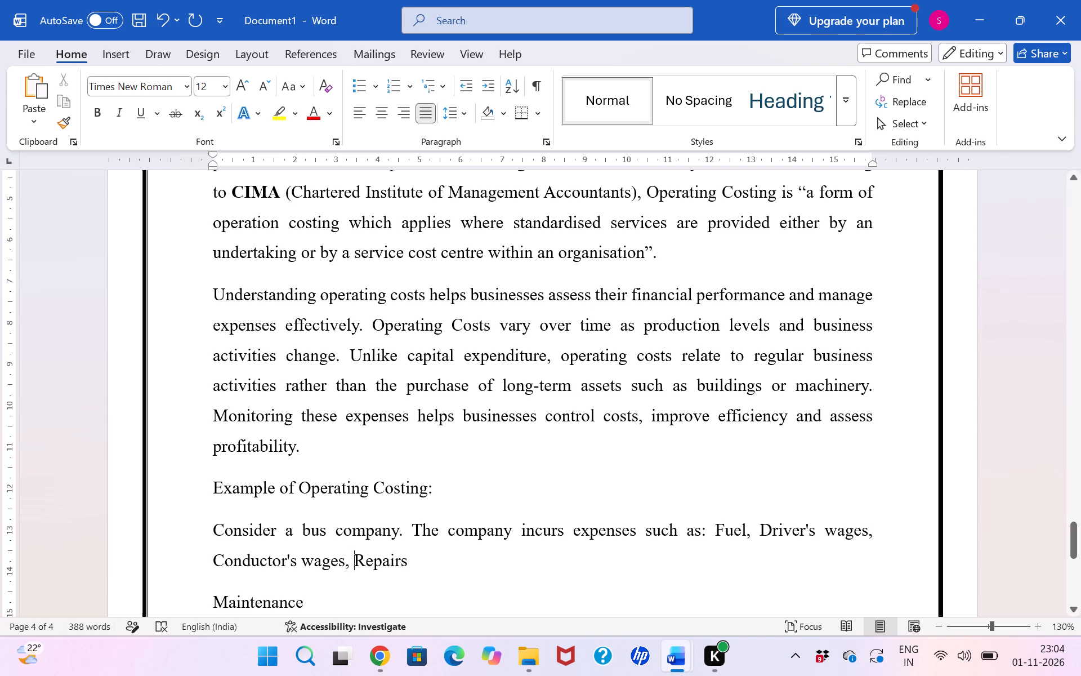
pyautogui.click(208, 603)
pyautogui.press('BackSpace')
pyautogui.press('BackSpace')
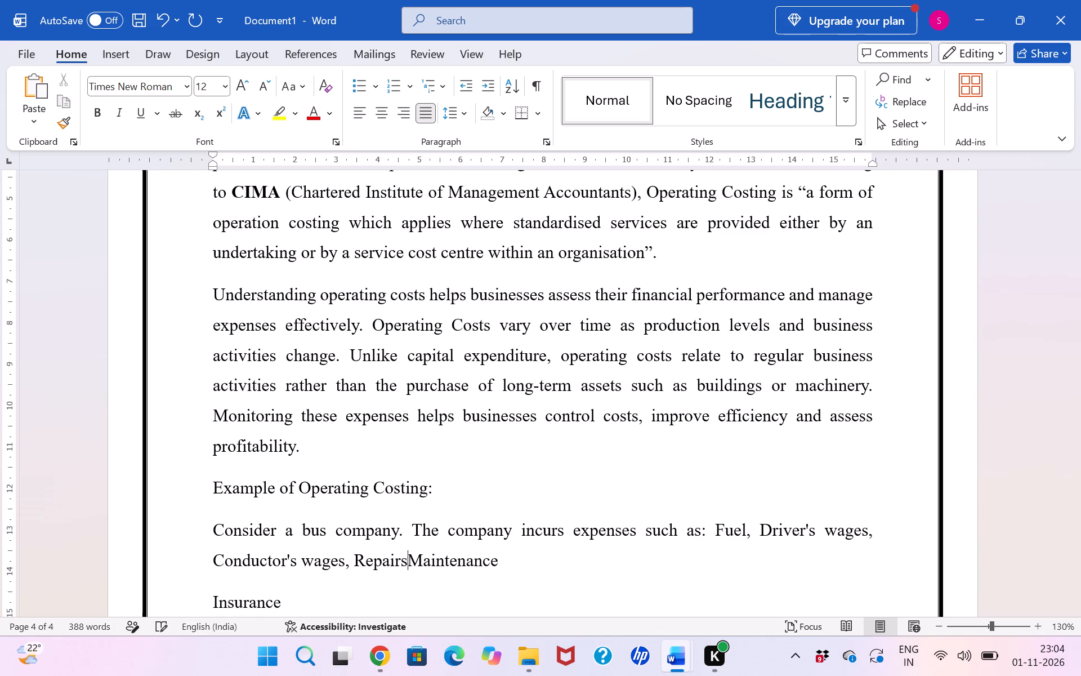
pyautogui.write(',')
pyautogui.press('space')
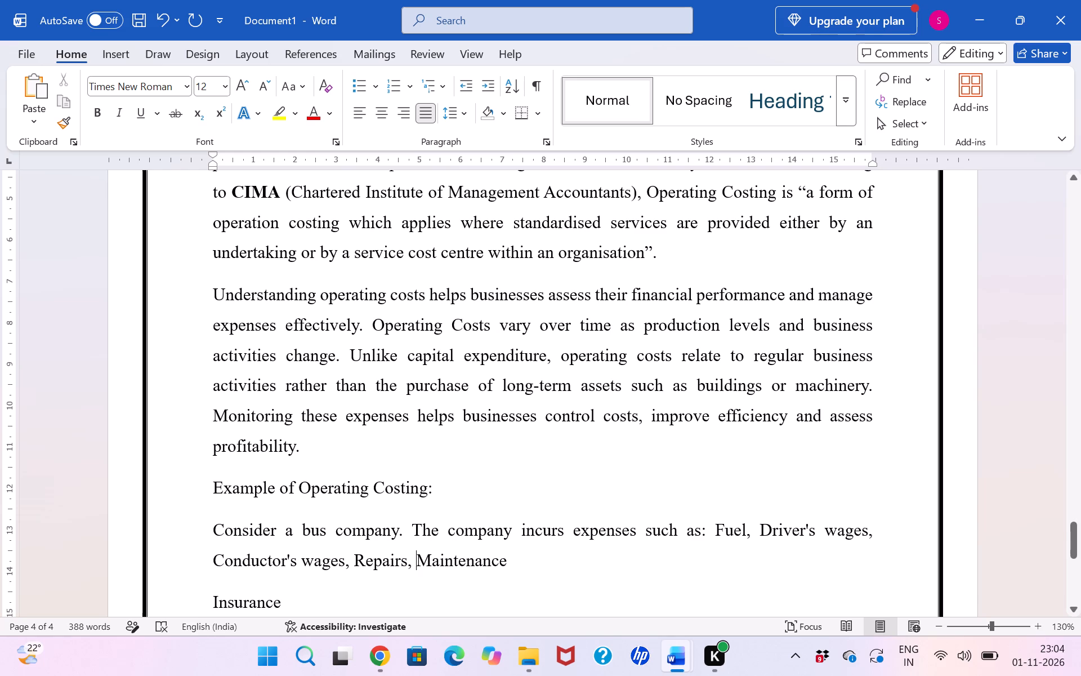
pyautogui.click(216, 601)
pyautogui.click(212, 601)
pyautogui.press('BackSpace')
pyautogui.press('BackSpace')
pyautogui.write(',')
pyautogui.press('space')
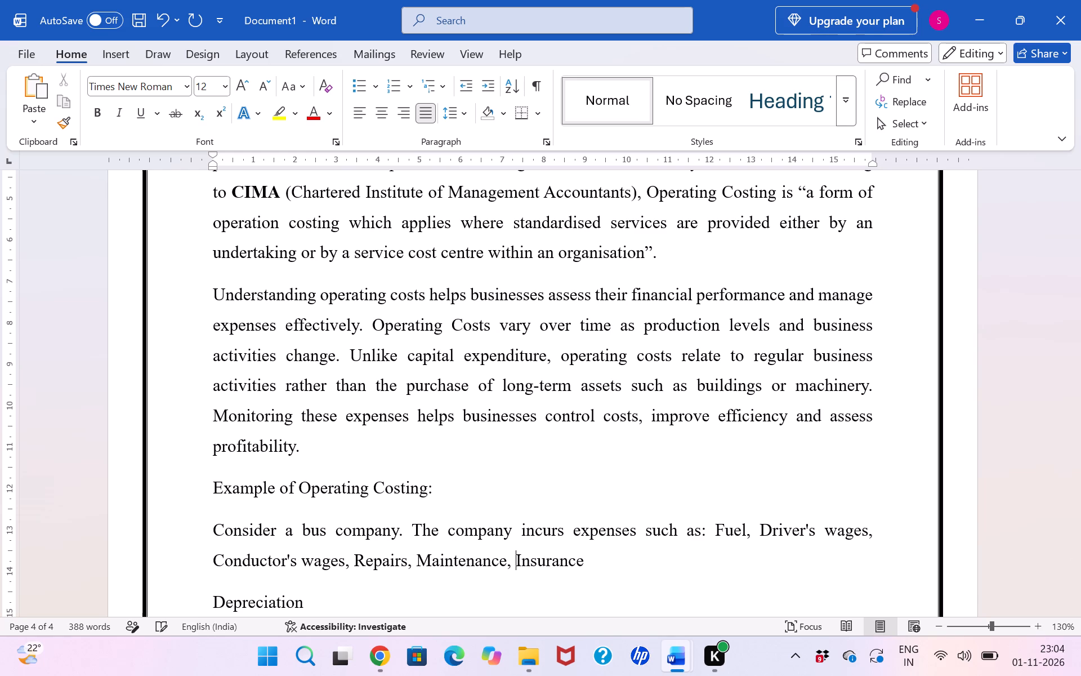
# Run "Depreciation" and "Road tax" onto the expense sentence with commas, and end it with ", etc".
pyautogui.click(211, 602)
pyautogui.press('BackSpace')
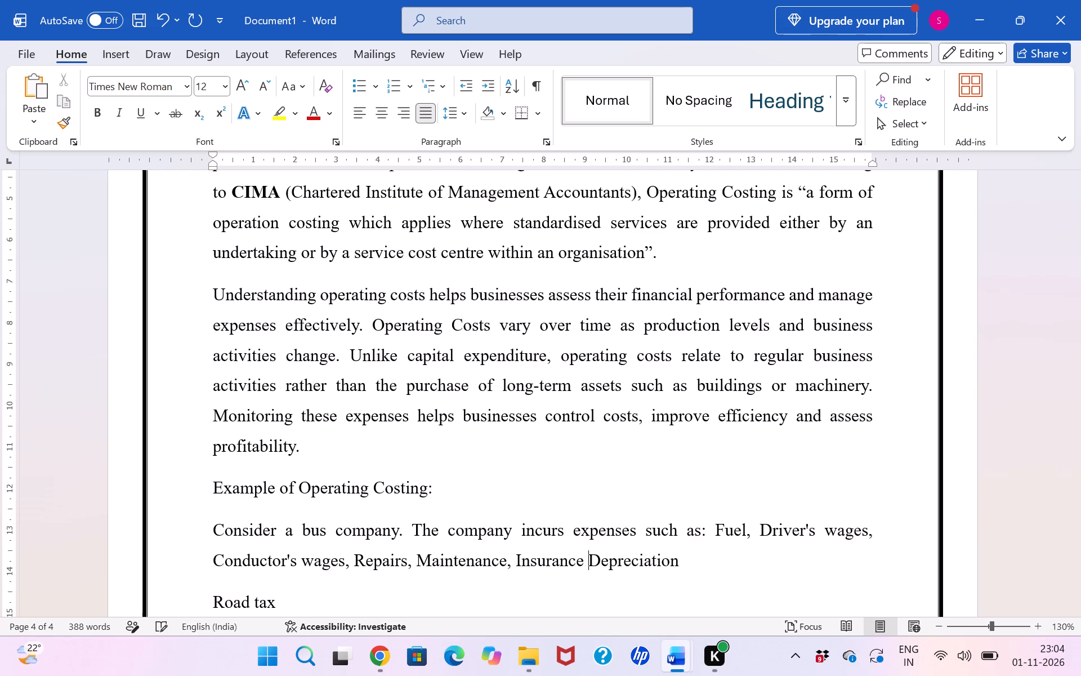
pyautogui.press('BackSpace')
pyautogui.write(',')
pyautogui.press('space')
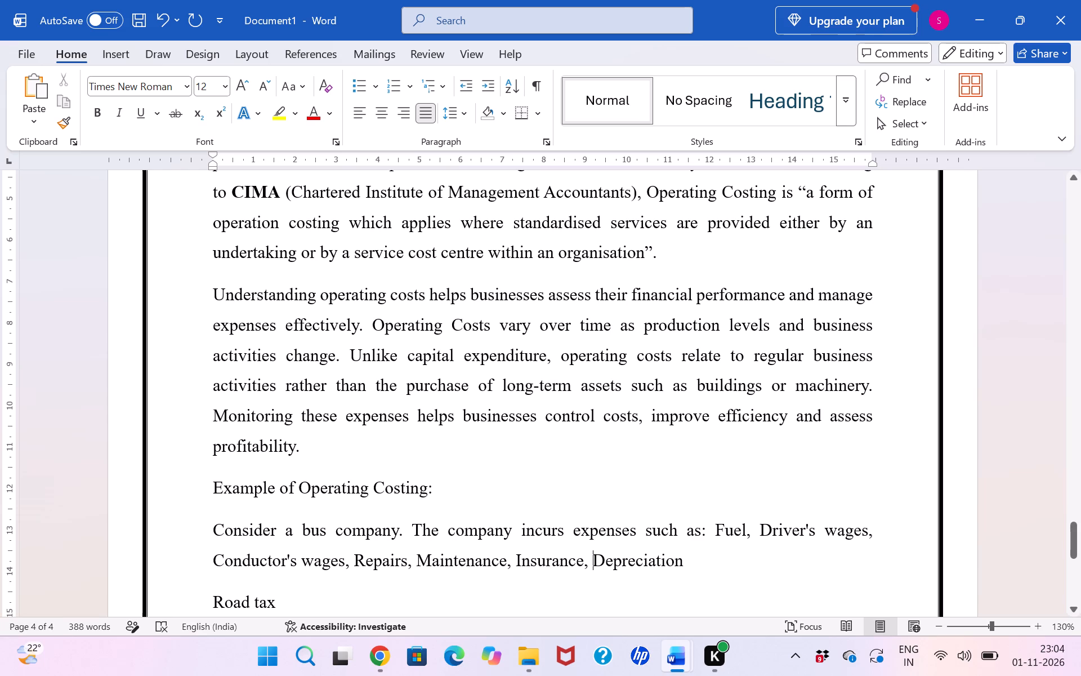
pyautogui.click(209, 603)
pyautogui.press('BackSpace')
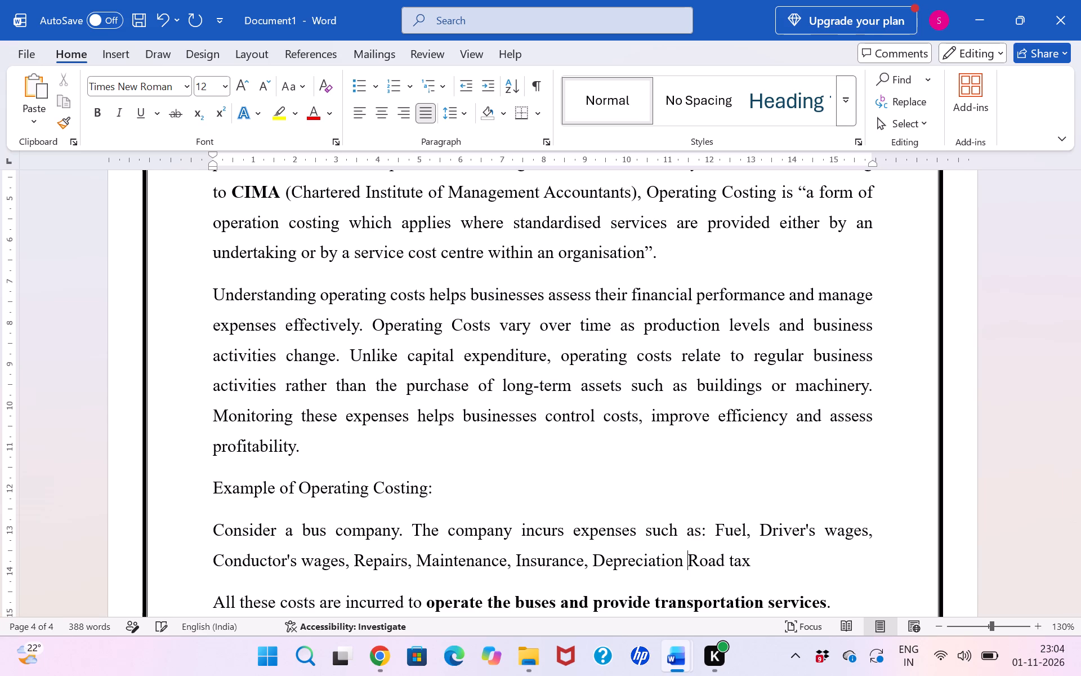
pyautogui.press('BackSpace')
pyautogui.write(',')
pyautogui.press('space')
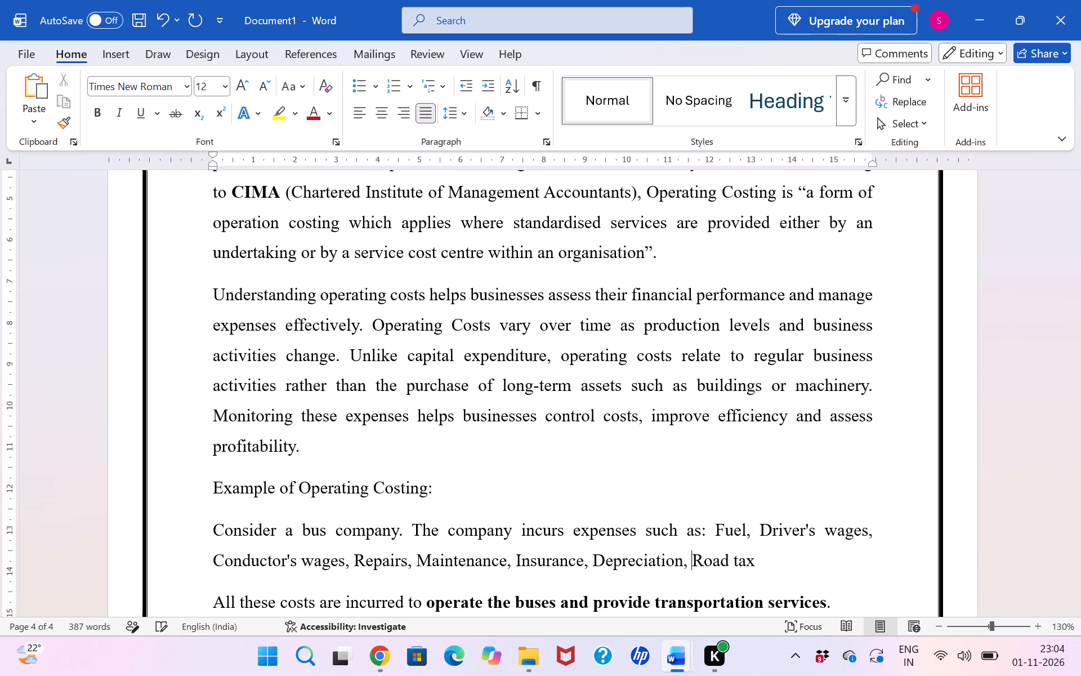
pyautogui.click(762, 566)
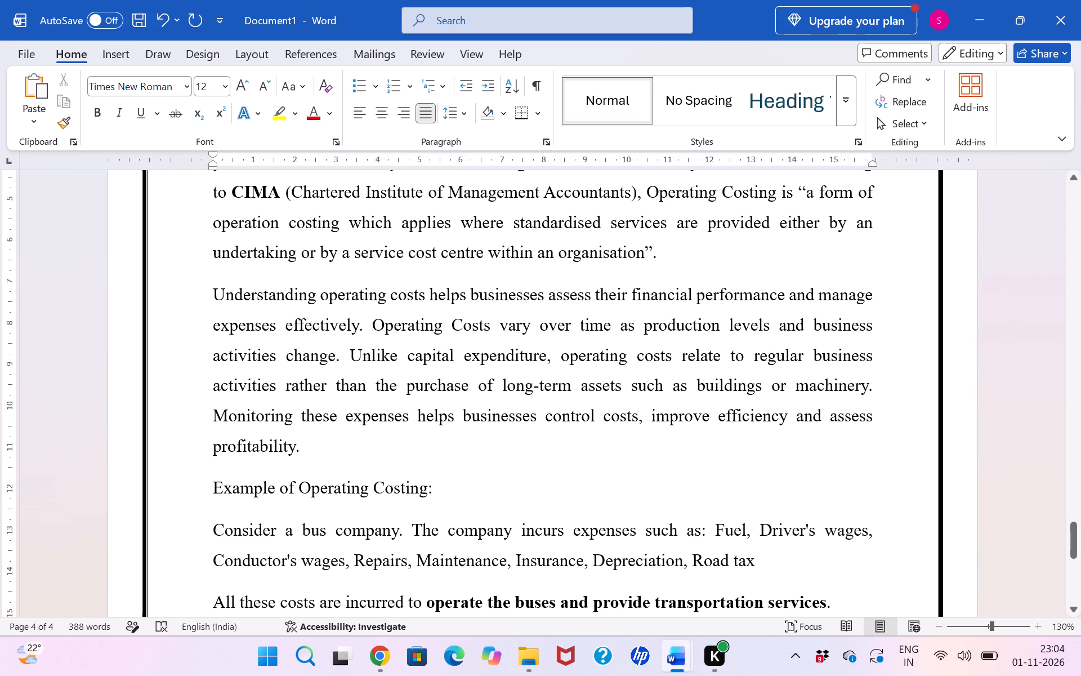
pyautogui.press('BackSpace')
pyautogui.write(', etc')
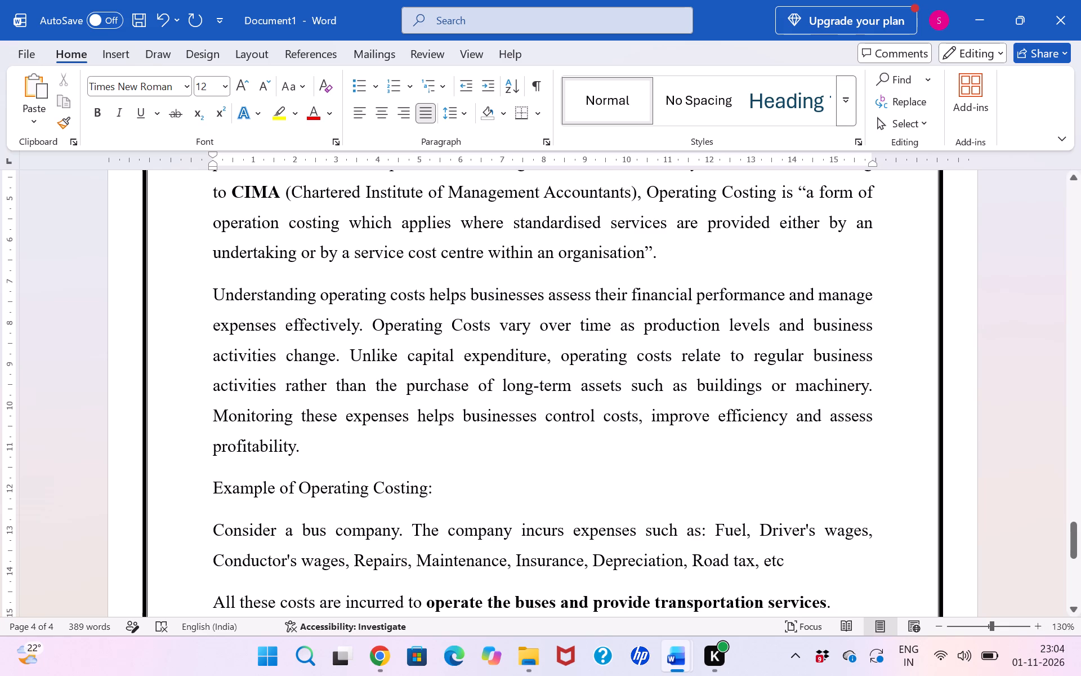
# Copy the "Under this method" and "The main purpose" paragraphs from the ChatGPT answer in Chrome and paste them at the end of the Word document.
pyautogui.tripleClick(1074, 612)
pyautogui.click(1074, 612)
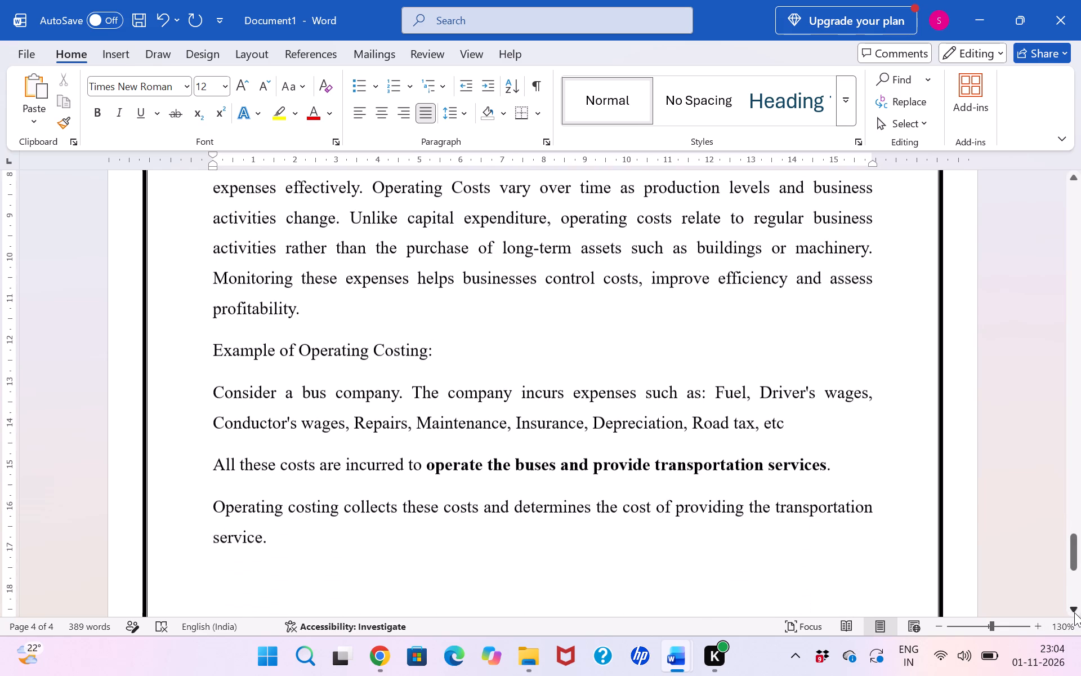
pyautogui.moveTo(1074, 612); pyautogui.dragTo(942, 465)
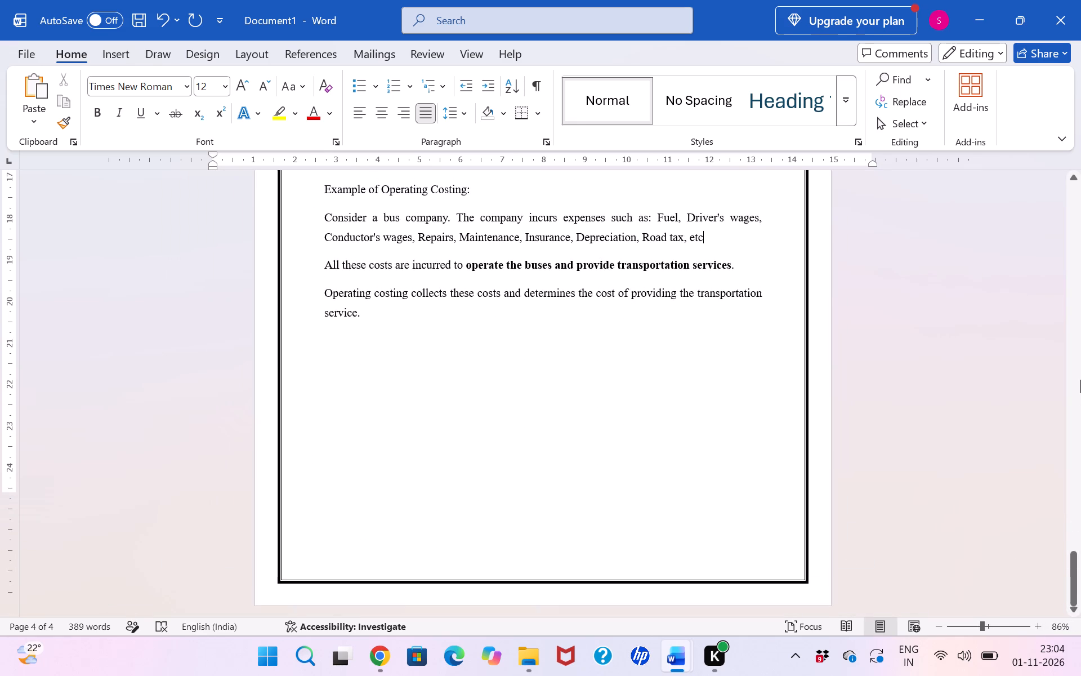
pyautogui.click(1080, 380)
pyautogui.click(1080, 568)
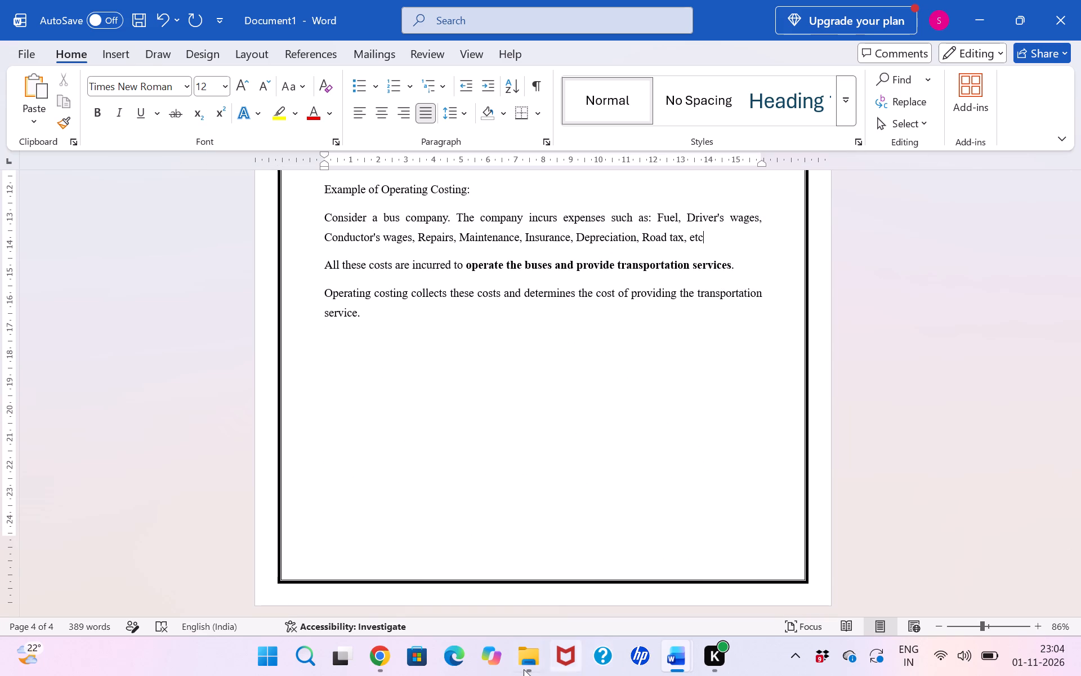
pyautogui.click(354, 585)
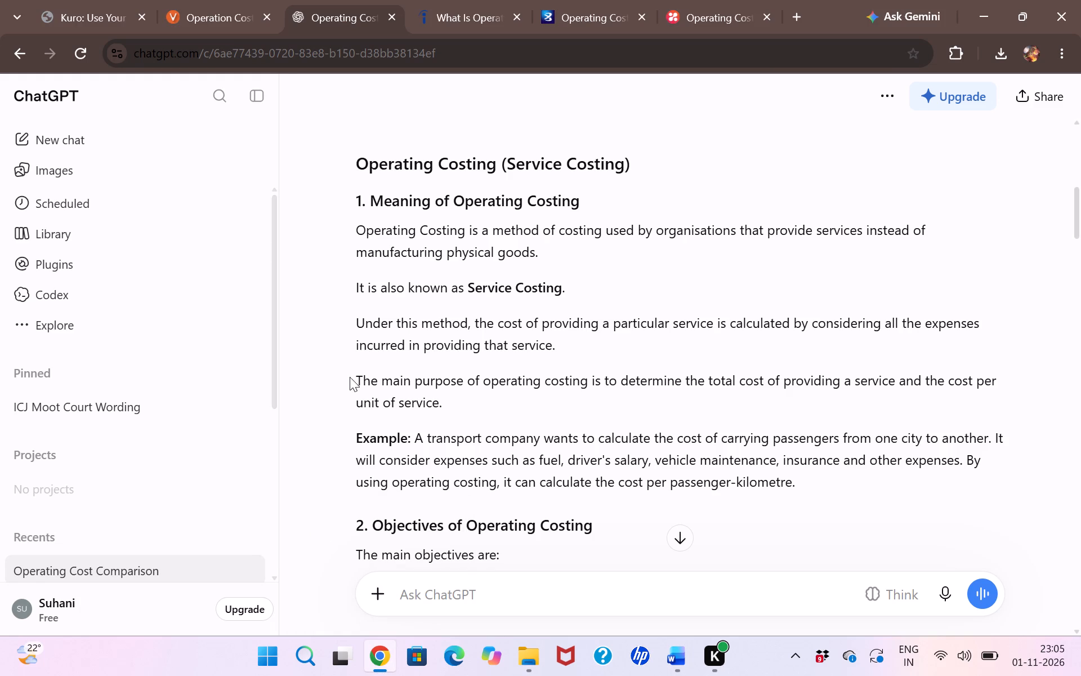
pyautogui.moveTo(356, 378); pyautogui.dragTo(466, 402)
pyautogui.click(466, 402)
pyautogui.moveTo(355, 319); pyautogui.dragTo(419, 362)
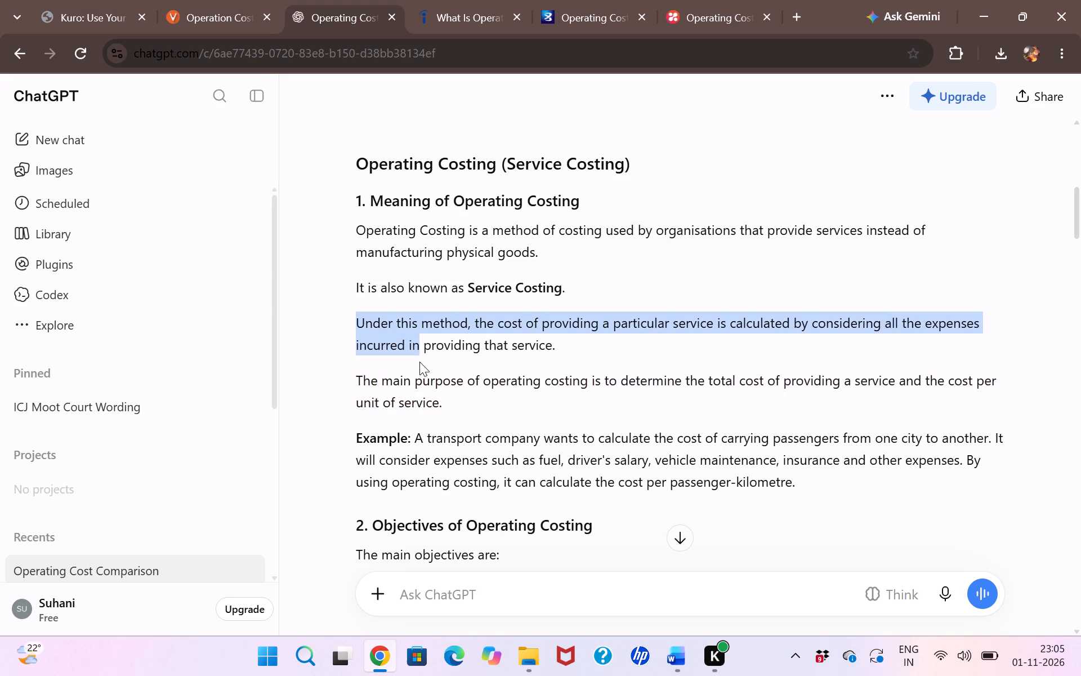
pyautogui.moveTo(419, 362); pyautogui.dragTo(493, 417)
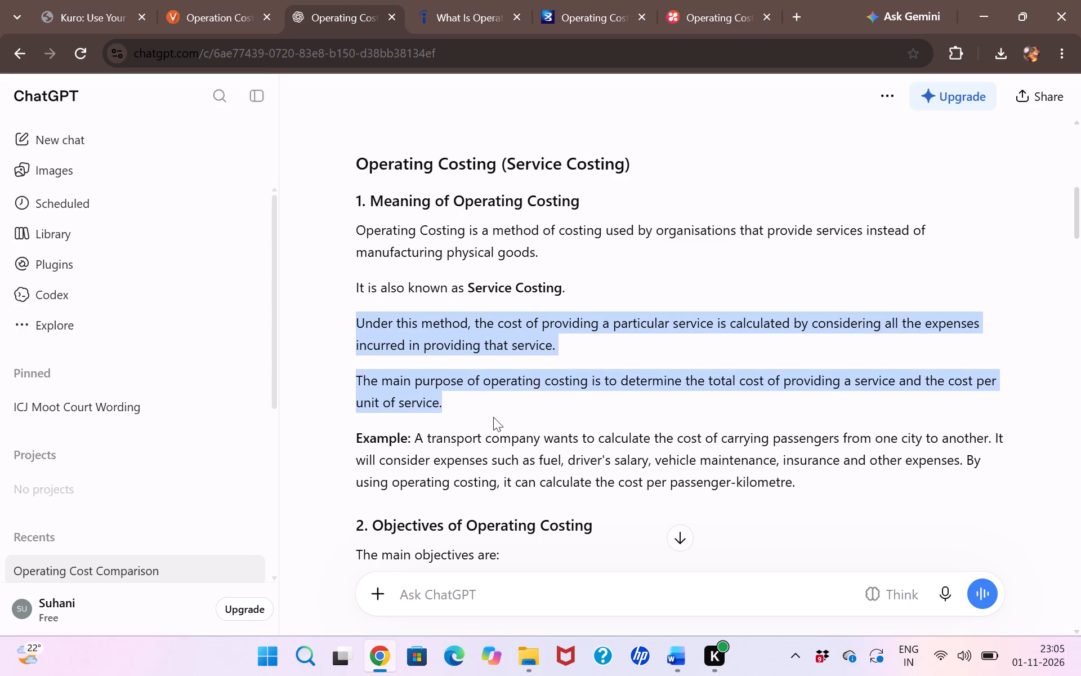
pyautogui.hotkey('ctrl', 'c')
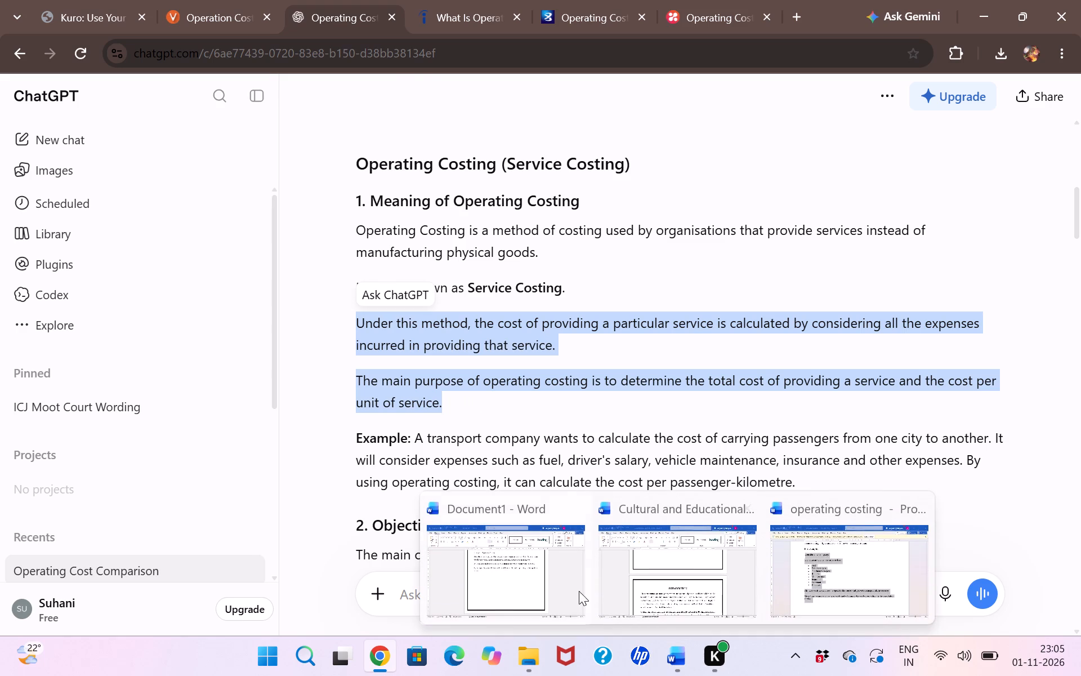
pyautogui.click(566, 584)
pyautogui.click(332, 353)
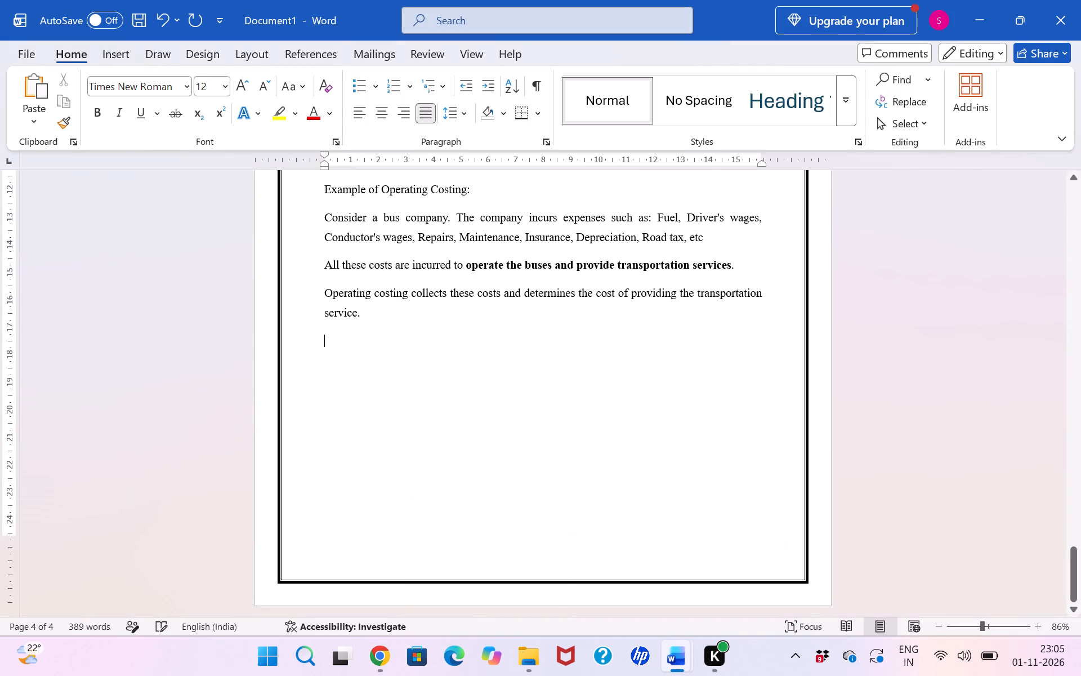
pyautogui.hotkey('ctrl', 'v')
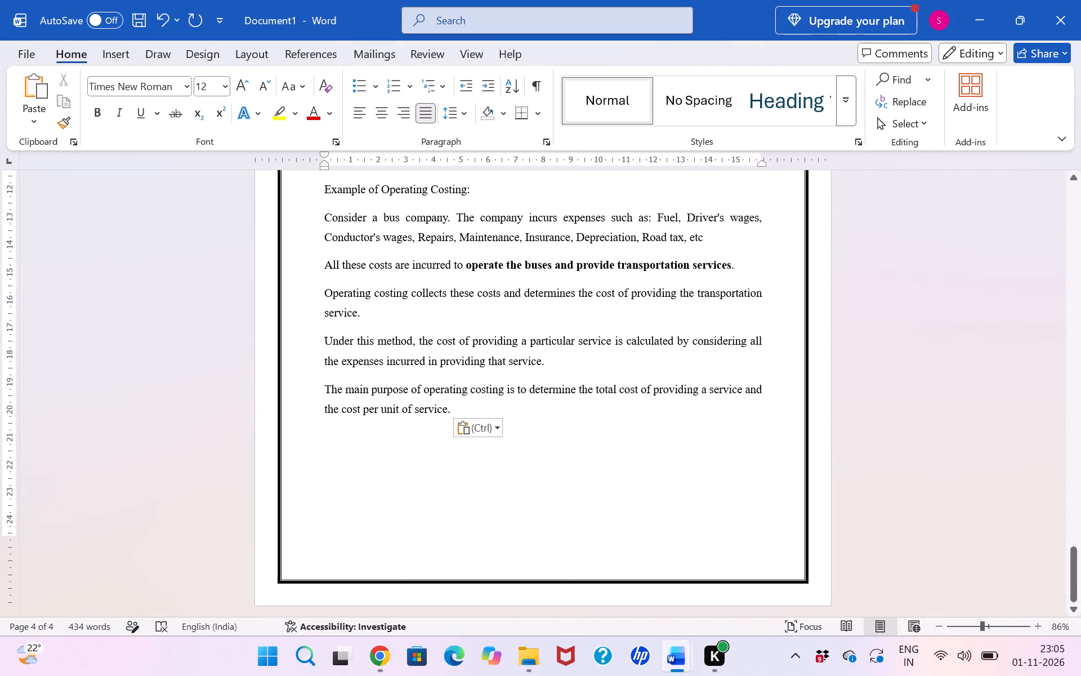
# Join the "The main purpose of operating costing" paragraph onto the end of the "Under this method" paragraph.
pyautogui.click(324, 387)
pyautogui.press('BackSpace')
pyautogui.press('space')
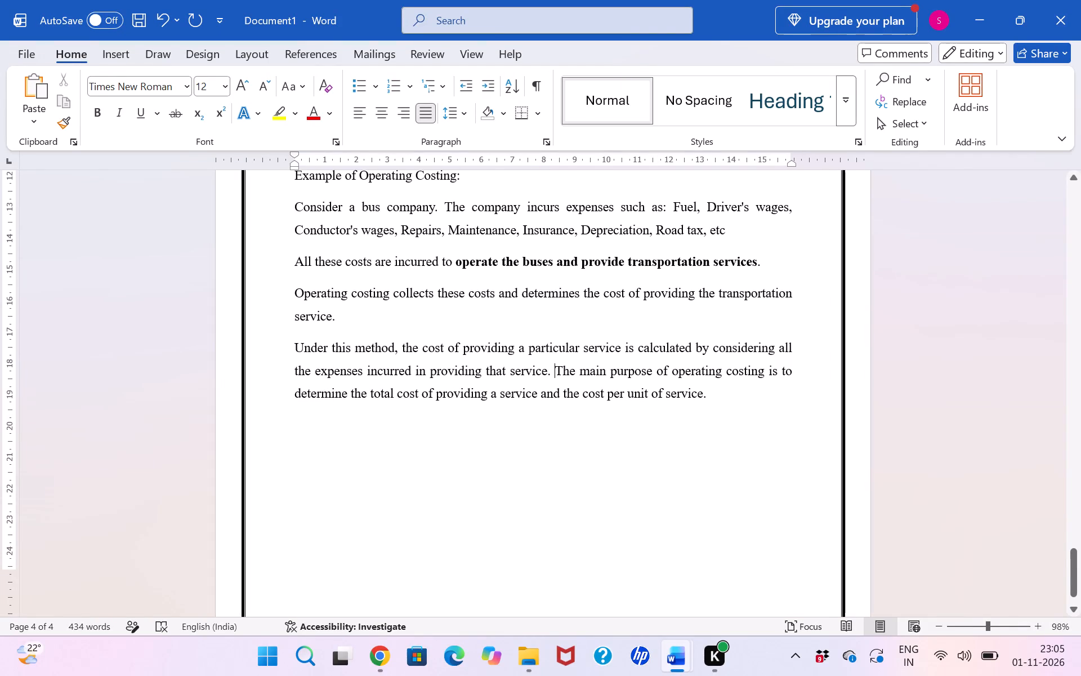
# Make "determine the total cost of providing a service" bold in the last paragraph.
pyautogui.moveTo(271, 417); pyautogui.dragTo(538, 403)
pyautogui.hotkey('ctrl', 'b')
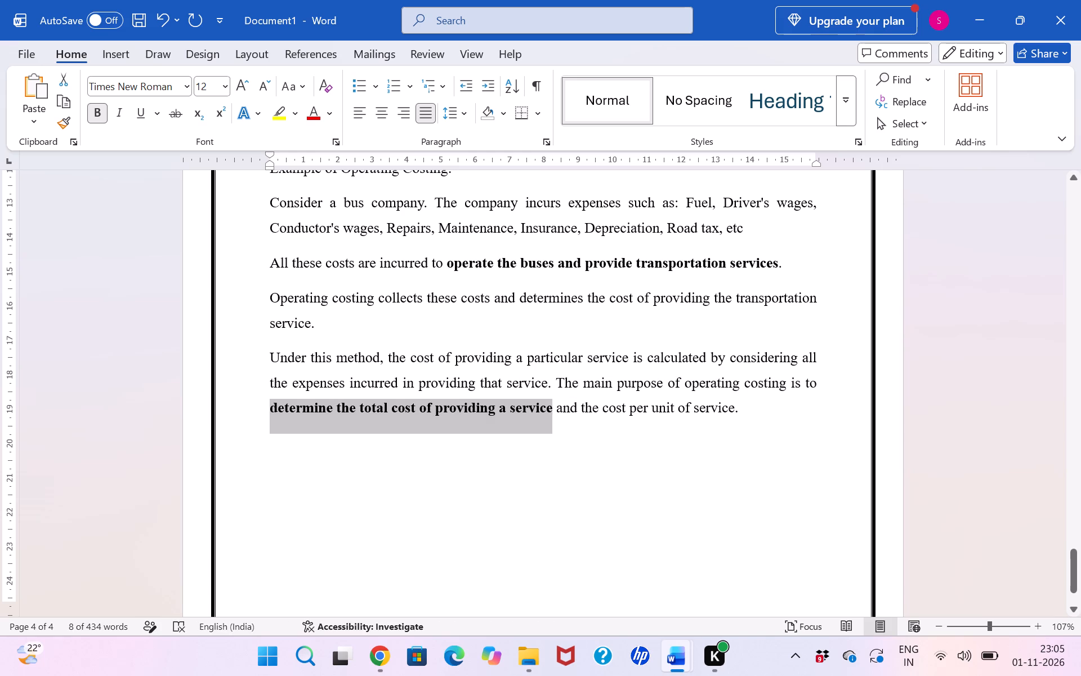
# Make "cost per unit of service" bold in the last paragraph.
pyautogui.moveTo(606, 404); pyautogui.dragTo(708, 406)
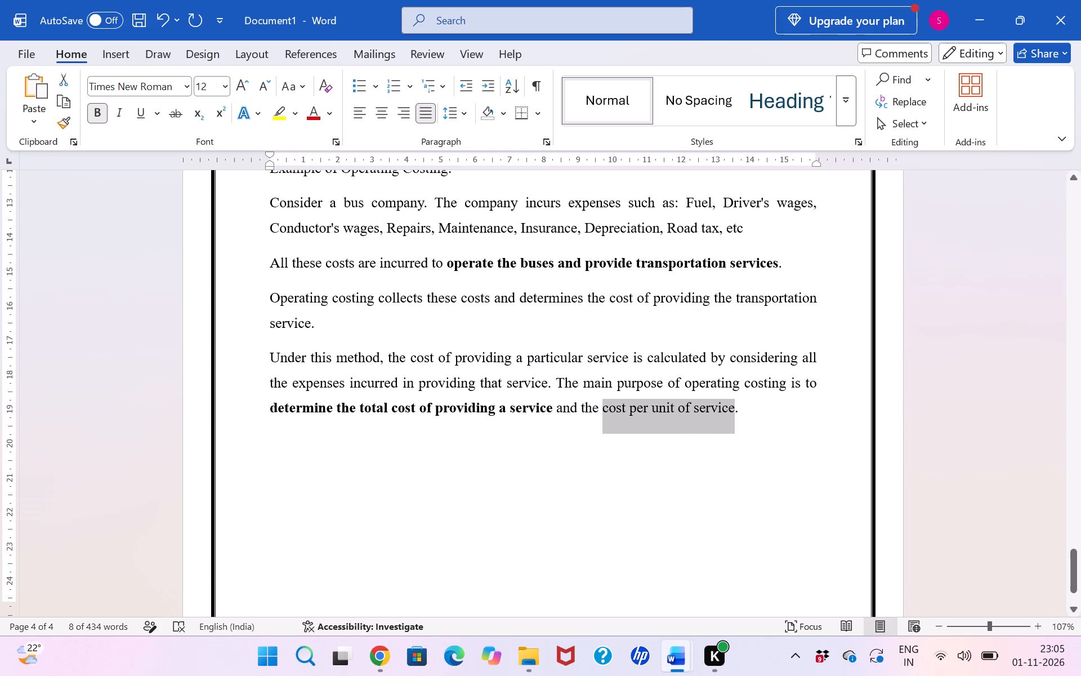
pyautogui.moveTo(708, 406); pyautogui.dragTo(715, 405)
pyautogui.hotkey('ctrl', 'b')
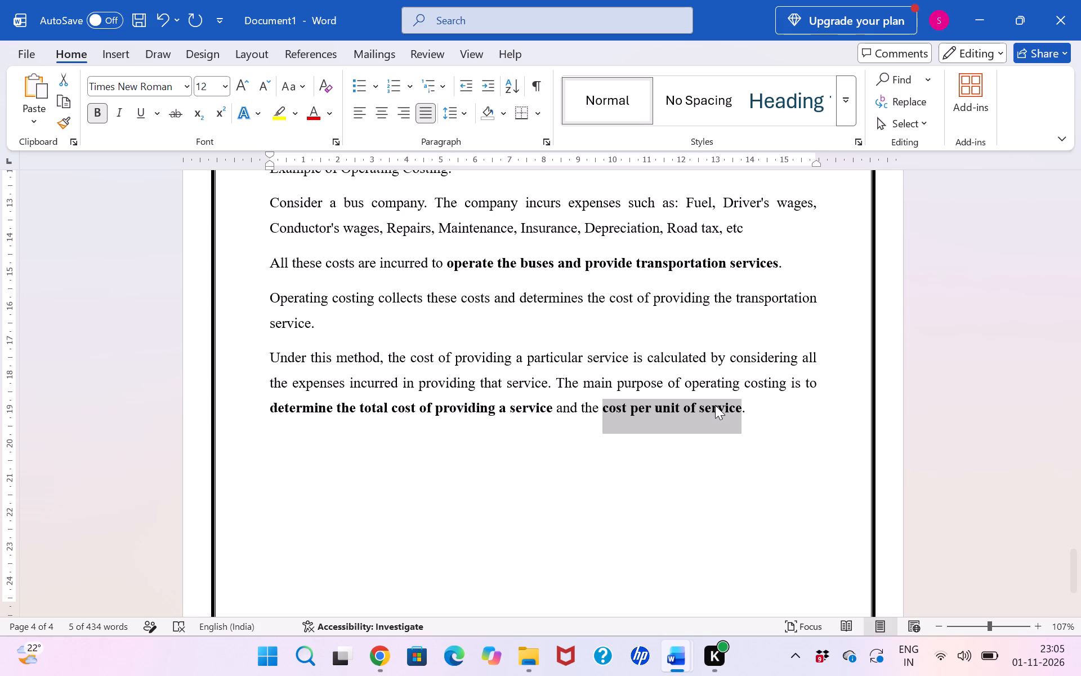
pyautogui.click(752, 424)
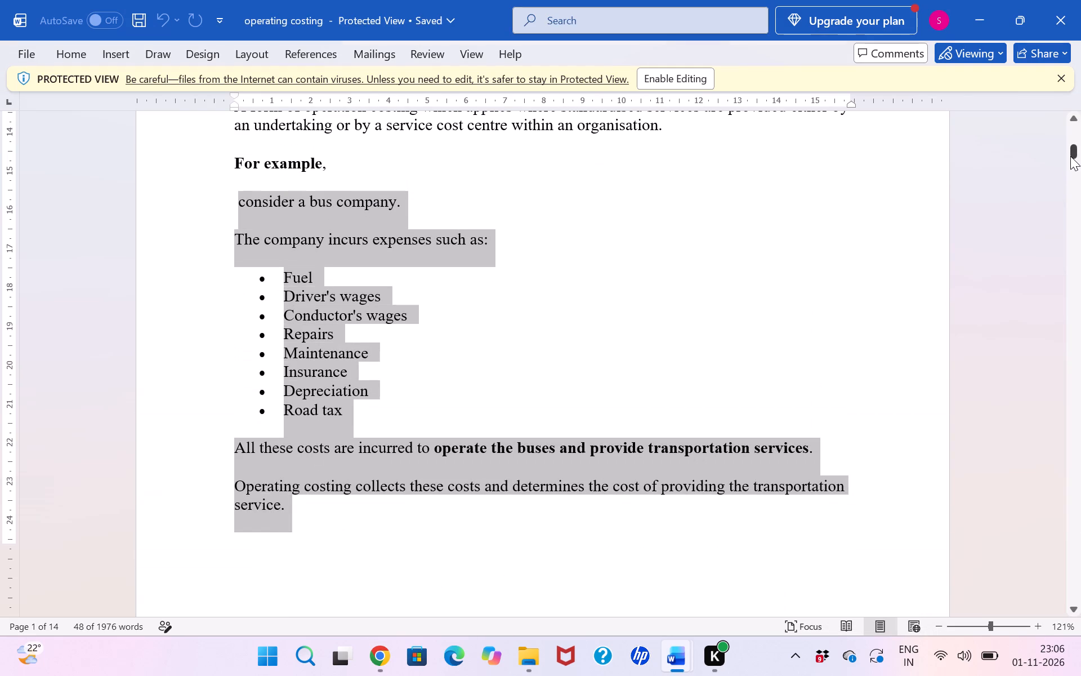
pyautogui.click(1070, 156)
pyautogui.click(1074, 139)
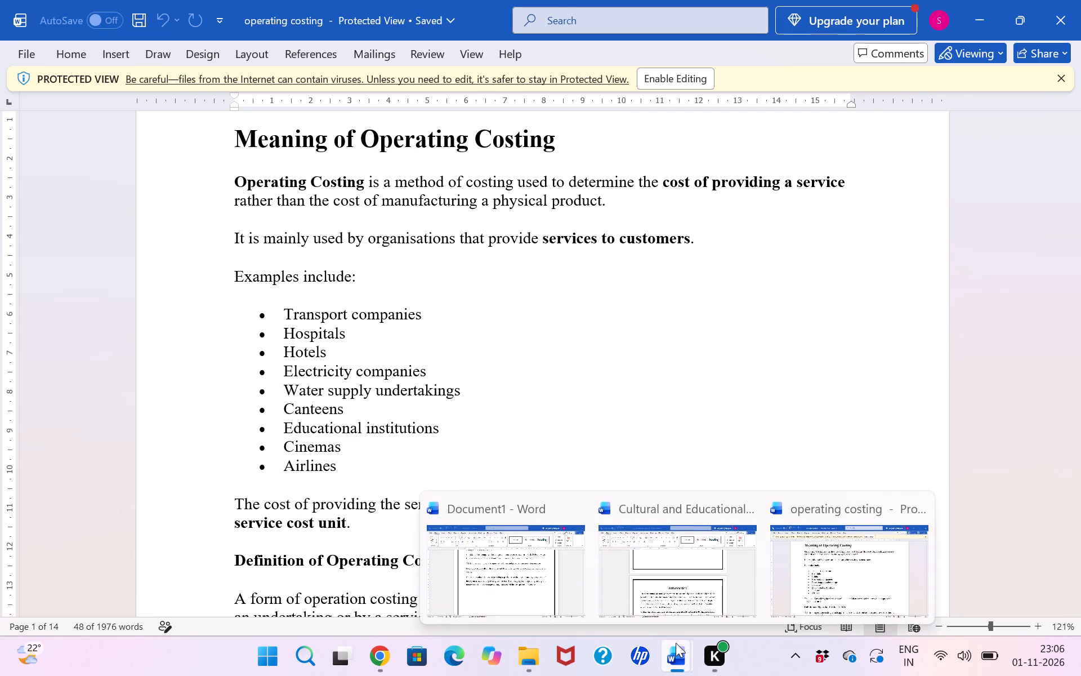
pyautogui.click(561, 575)
pyautogui.click(1080, 221)
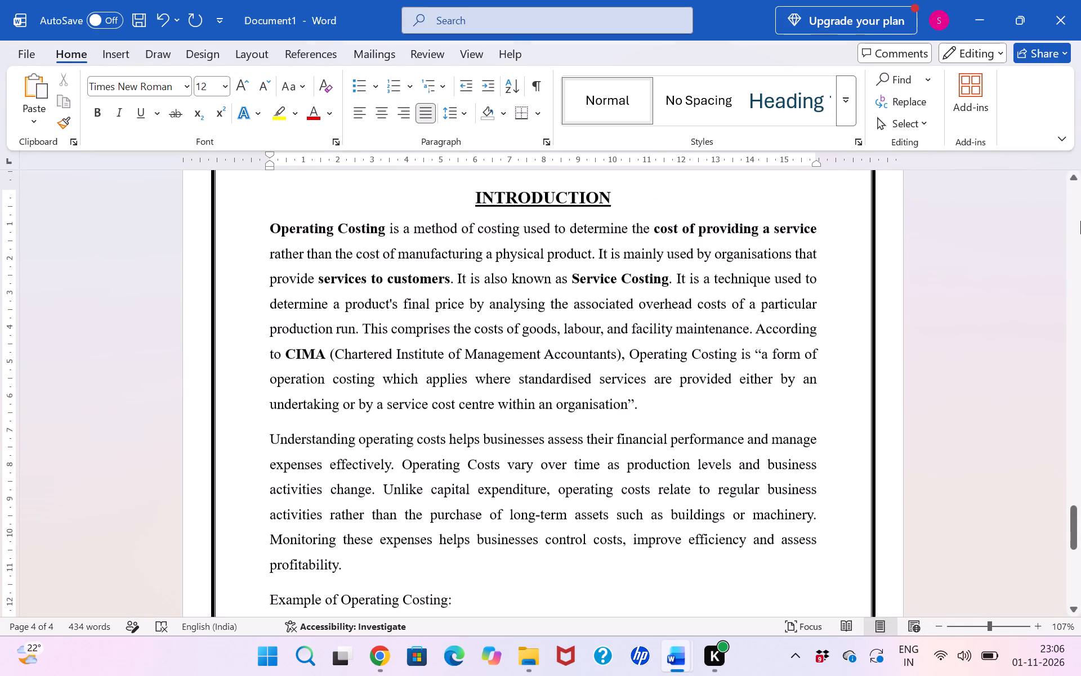
pyautogui.click(1080, 572)
pyautogui.click(1080, 572)
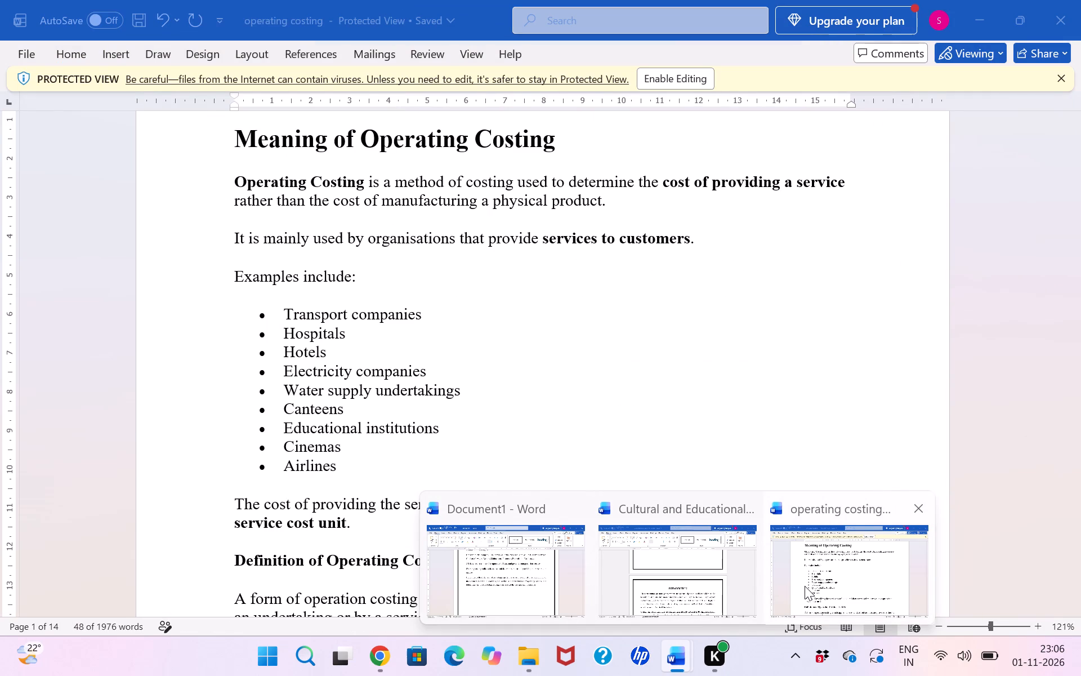
pyautogui.click(805, 586)
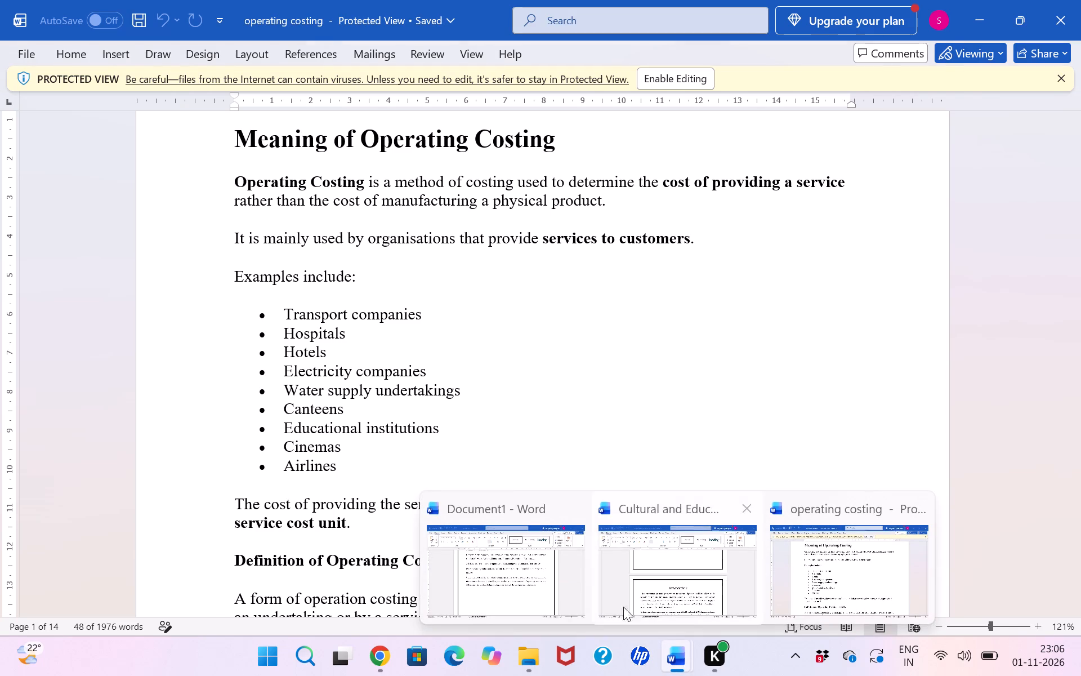
# In Document1, continue the last paragraph with "Some of the industries where Operating Costing is used include: ".
pyautogui.click(526, 595)
pyautogui.press('space')
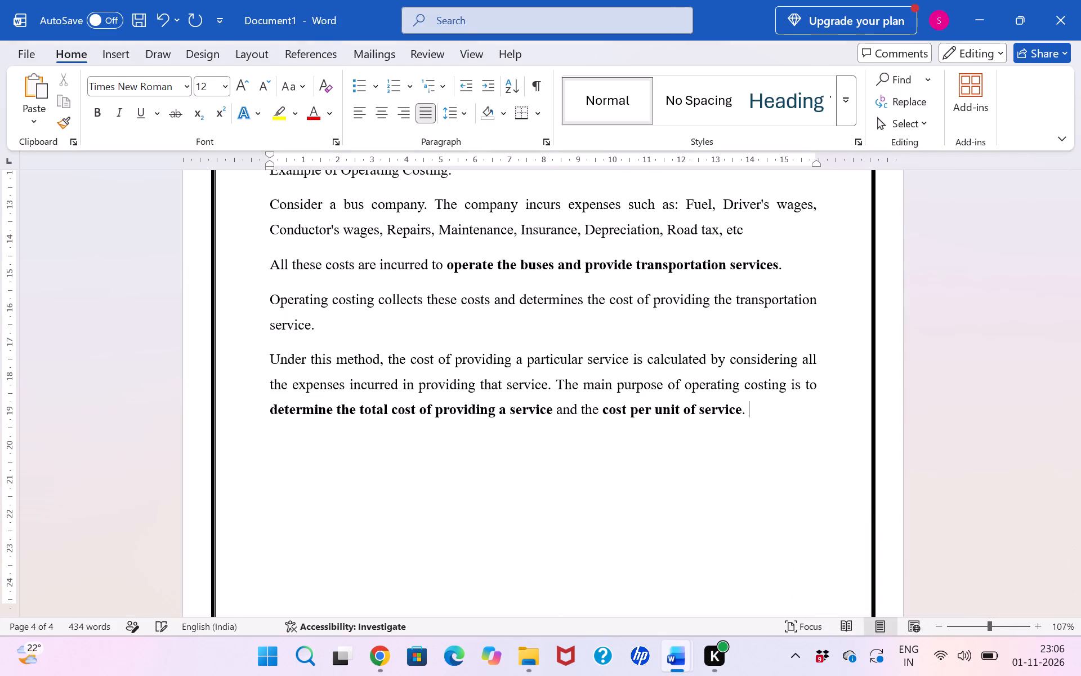
pyautogui.write('O')
pyautogui.press('BackSpace')
pyautogui.write('Some of the indust')
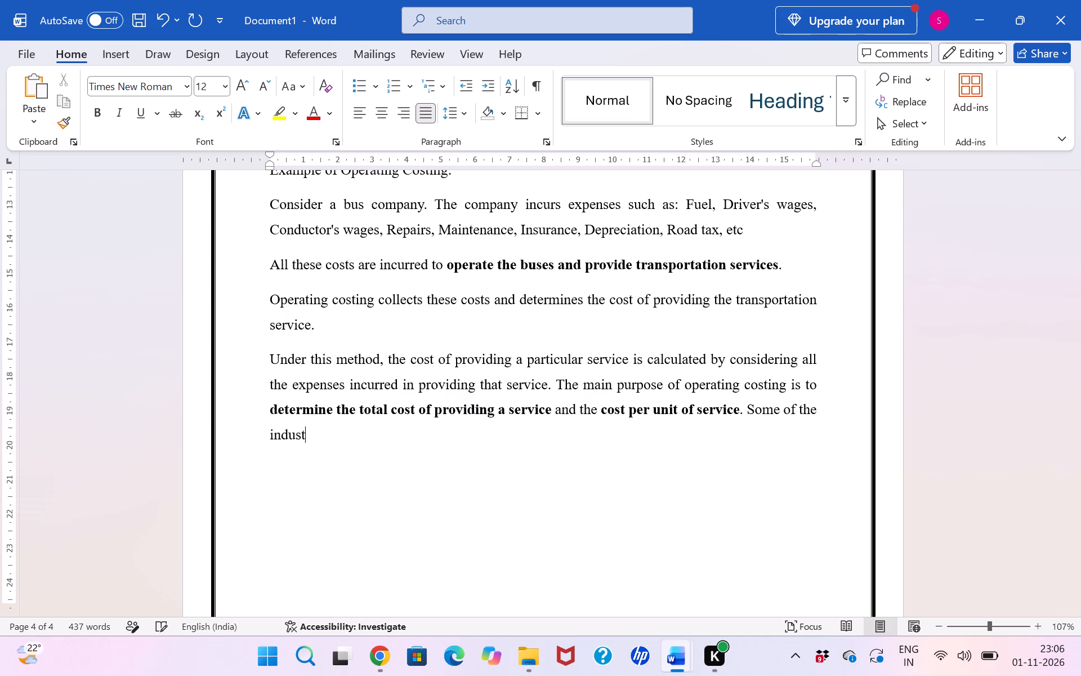
pyautogui.write('ries where')
pyautogui.press('space')
pyautogui.write('Operating Costing')
pyautogui.press('space')
pyautogui.write('si')
pyautogui.press('BackSpace')
pyautogui.press('BackSpace')
pyautogui.write('is used inclu')
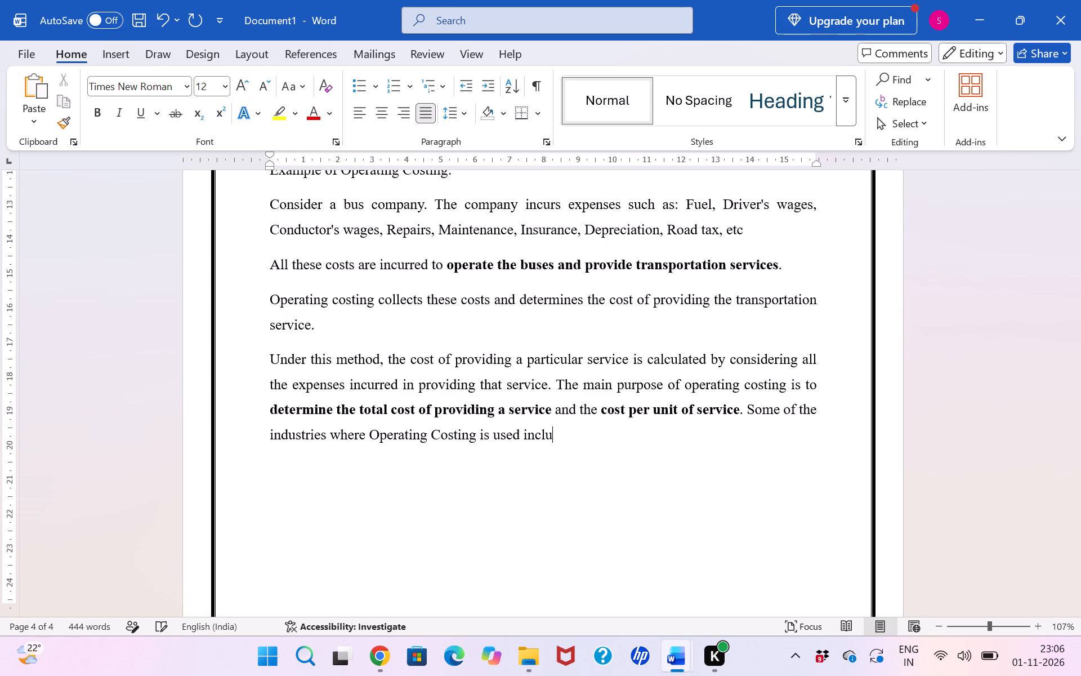
pyautogui.write('de')
pyautogui.write(':')
pyautogui.press('space')
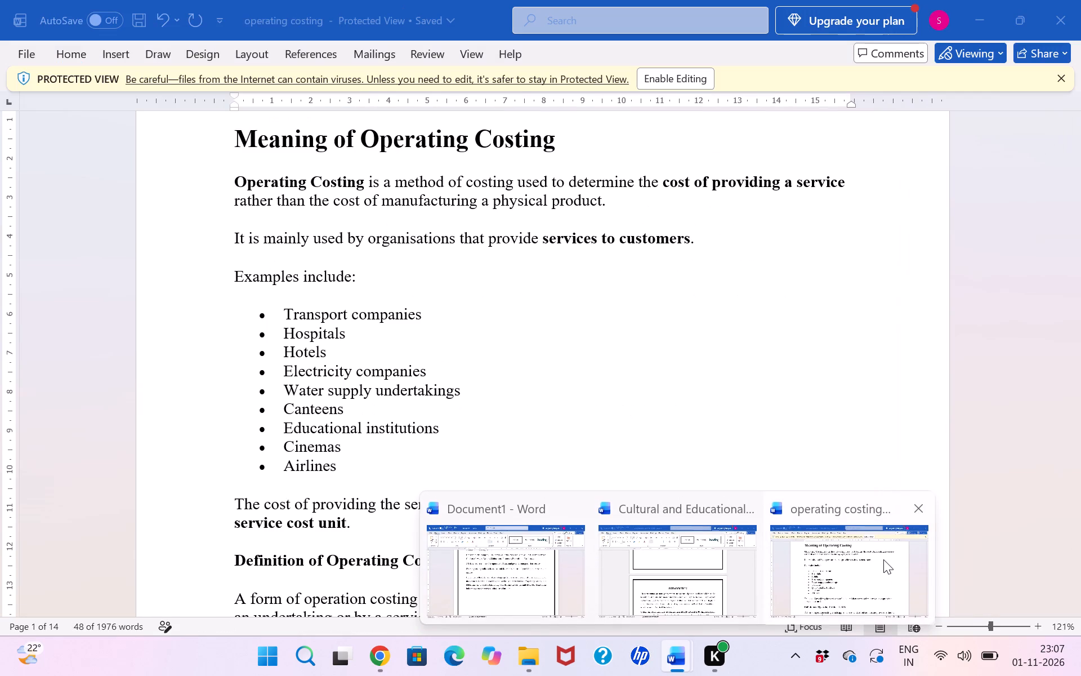
# Copy the bulleted examples from Transport companies to Airlines in the operating costing document and paste them after "include:" in Document1.
pyautogui.click(811, 582)
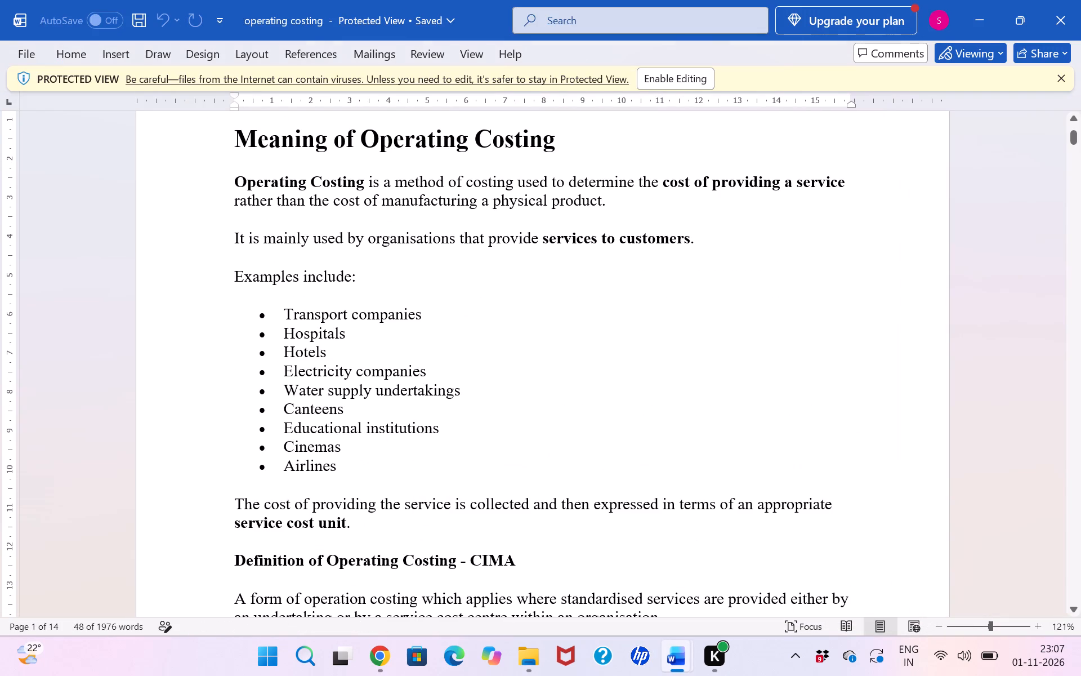
pyautogui.moveTo(284, 311); pyautogui.dragTo(330, 375)
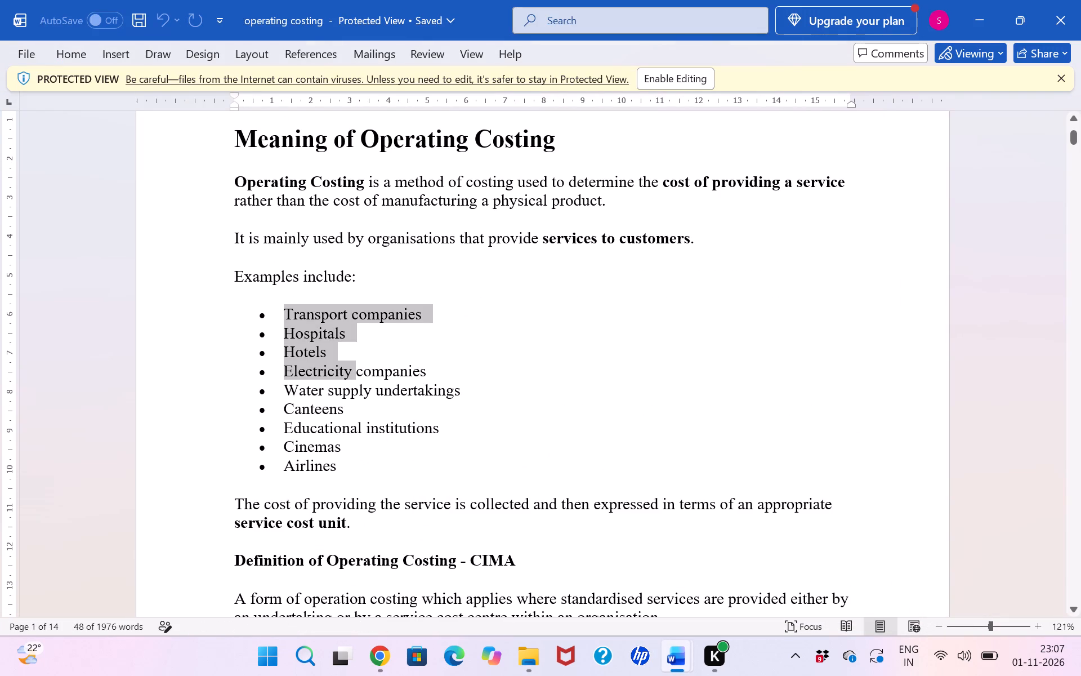
pyautogui.moveTo(330, 375); pyautogui.dragTo(395, 469)
pyautogui.hotkey('ctrl', 'c')
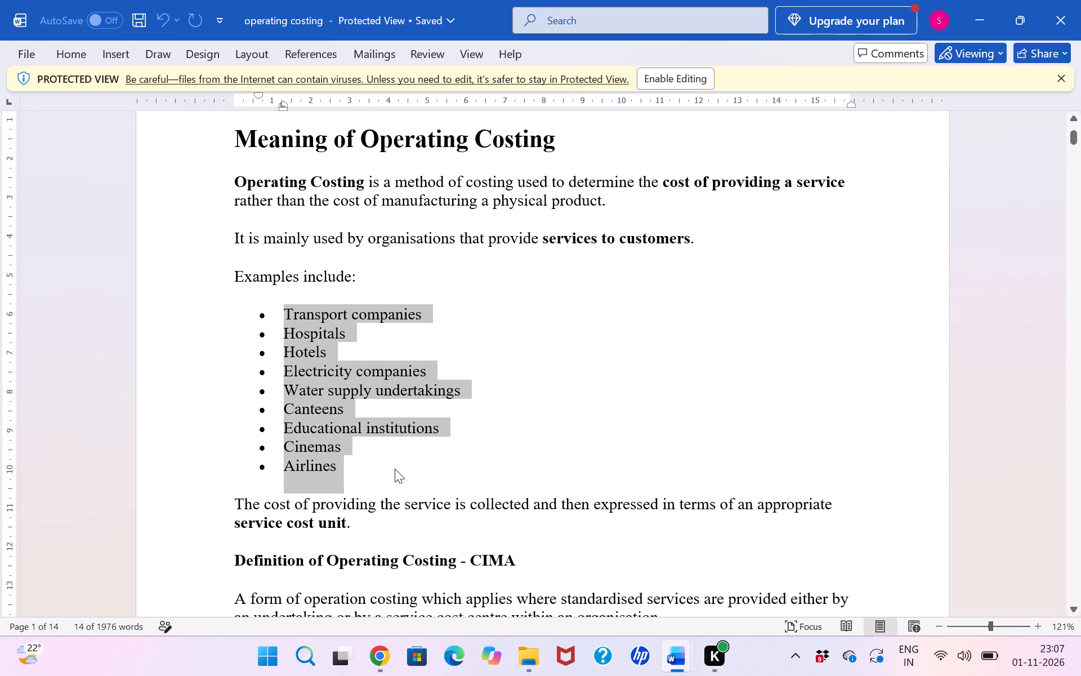
pyautogui.click(385, 657)
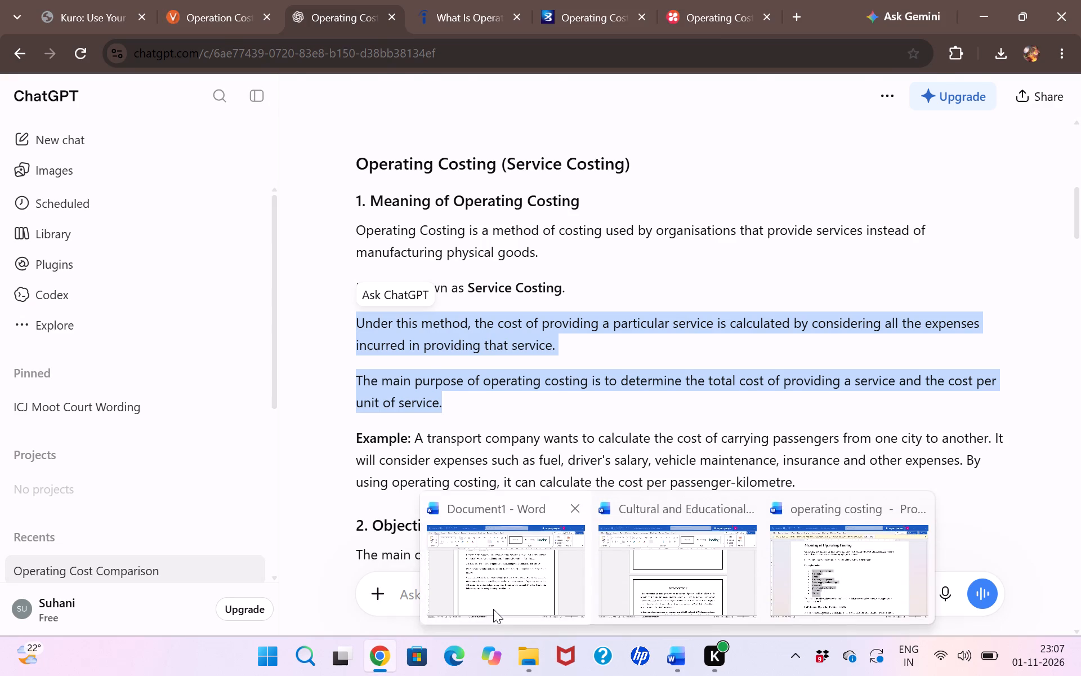
pyautogui.click(493, 608)
pyautogui.hotkey('ctrl', 'v')
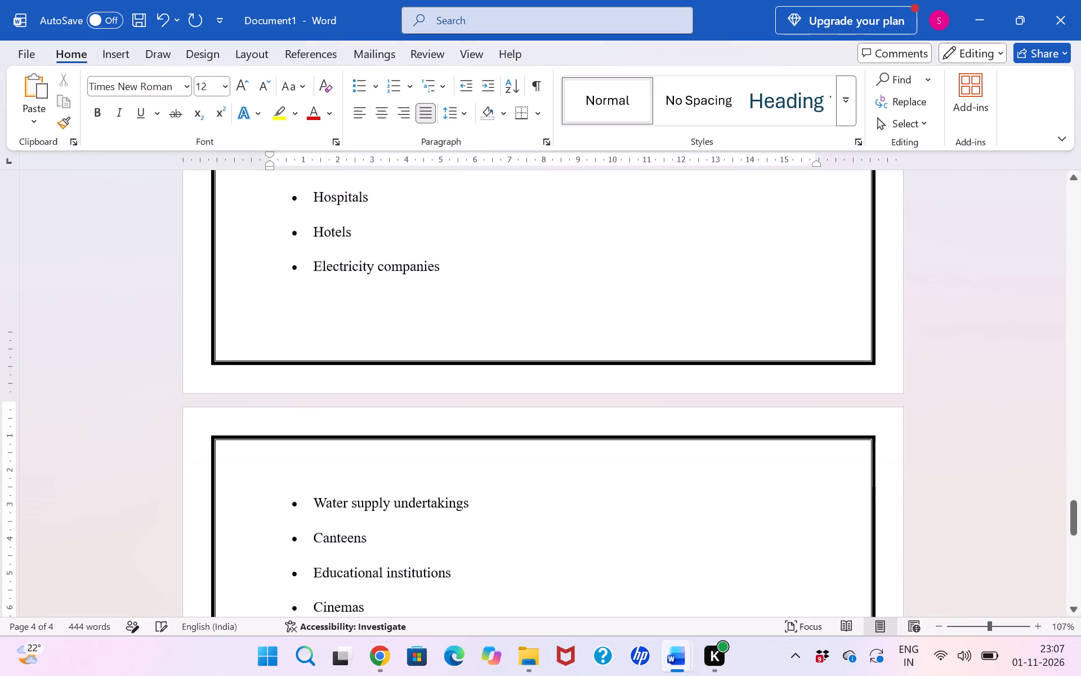
# Run "Hospitals" onto the industries sentence after a comma, and make "transport companies" and "hospitals" lowercase.
pyautogui.click(1080, 336)
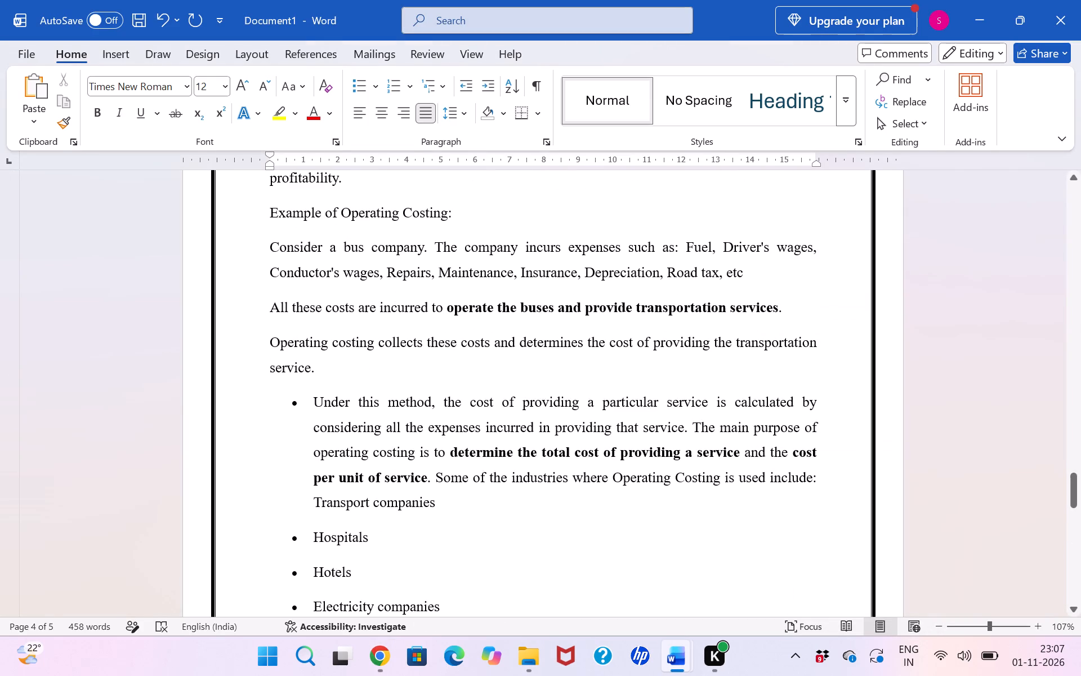
pyautogui.click(312, 530)
pyautogui.press('BackSpace')
pyautogui.press('BackSpace')
pyautogui.press('BackSpace')
pyautogui.press('BackSpace')
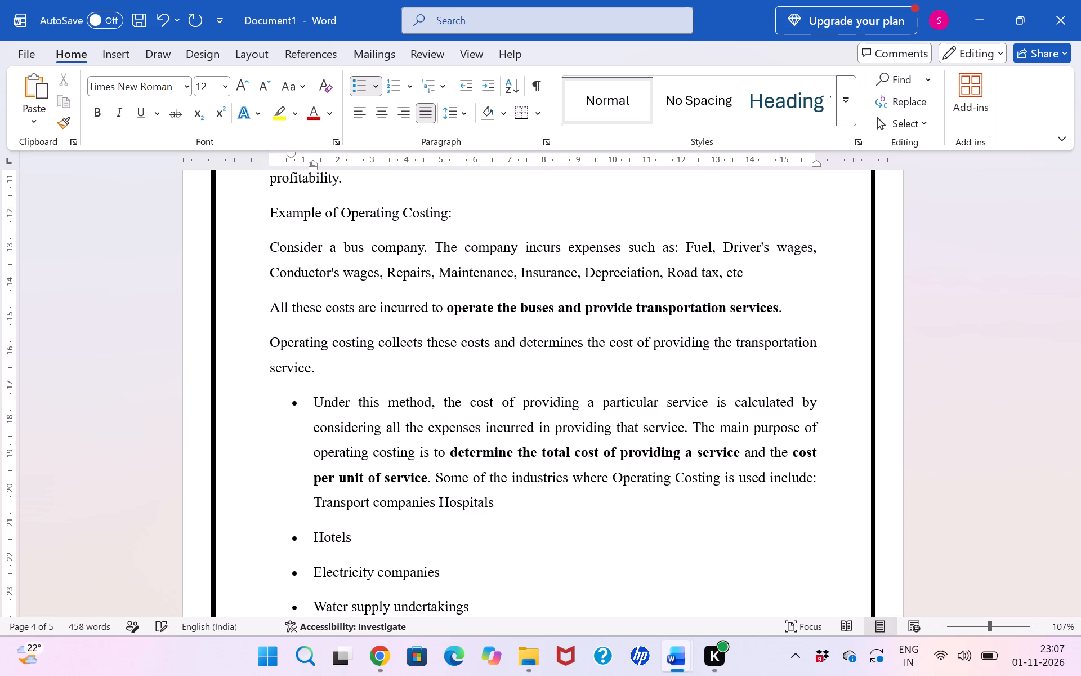
pyautogui.press('BackSpace')
pyautogui.write(',')
pyautogui.press('space')
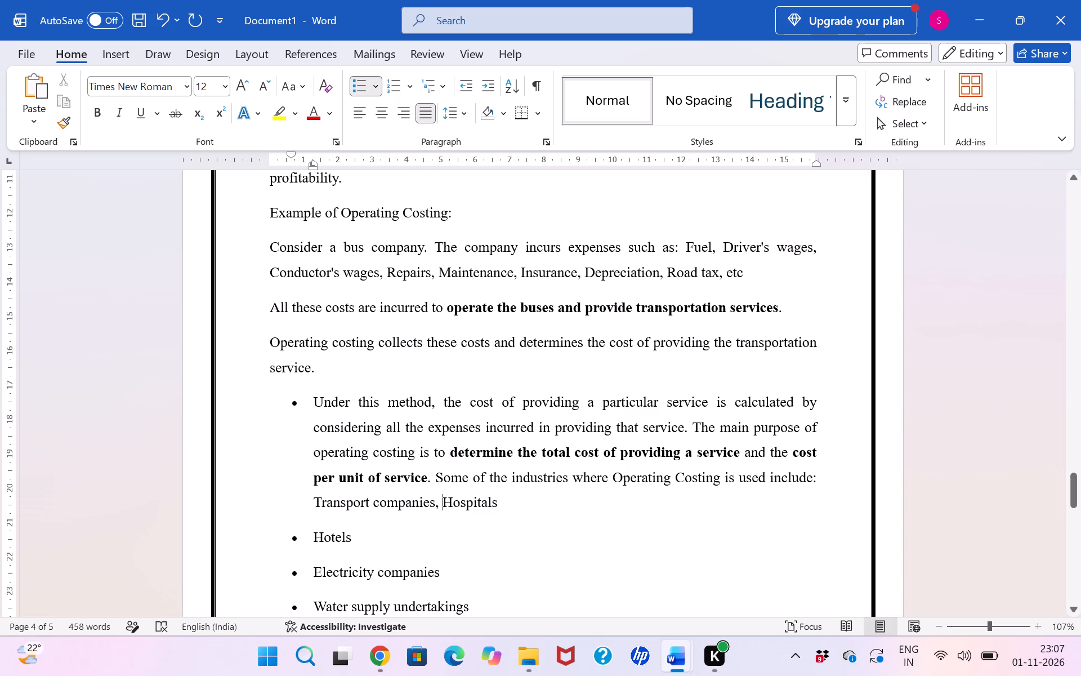
pyautogui.click(321, 505)
pyautogui.press('BackSpace')
pyautogui.press('t')
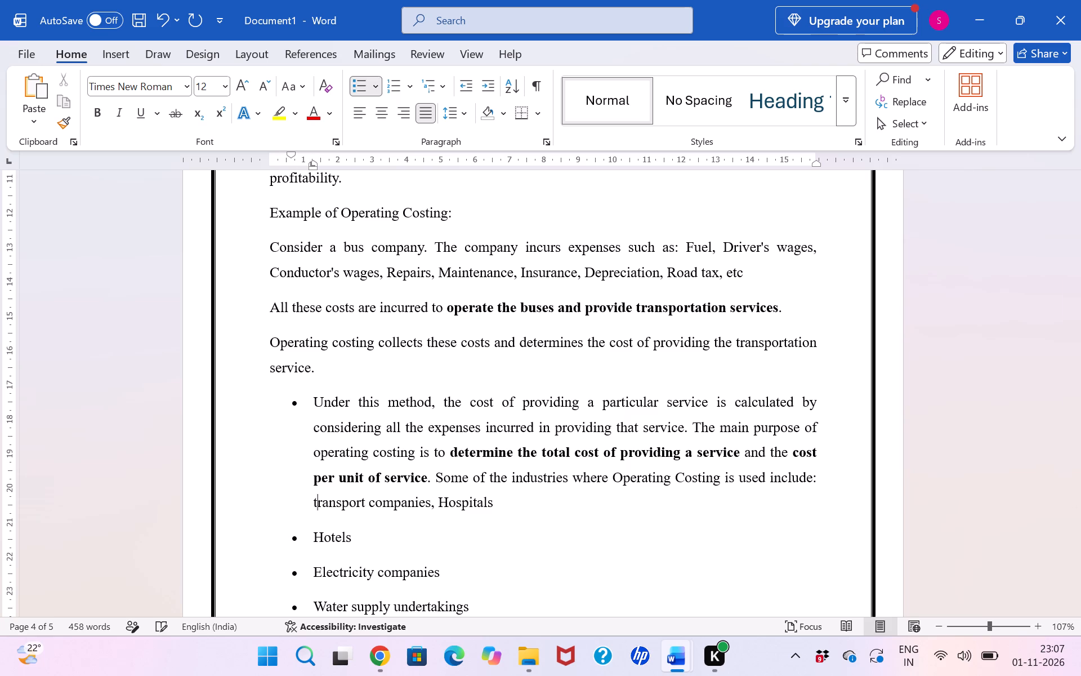
pyautogui.click(446, 509)
pyautogui.press('BackSpace')
pyautogui.press('h')
# Run "Hotels" onto the industries sentence as ", hotels" in lowercase.
pyautogui.click(310, 544)
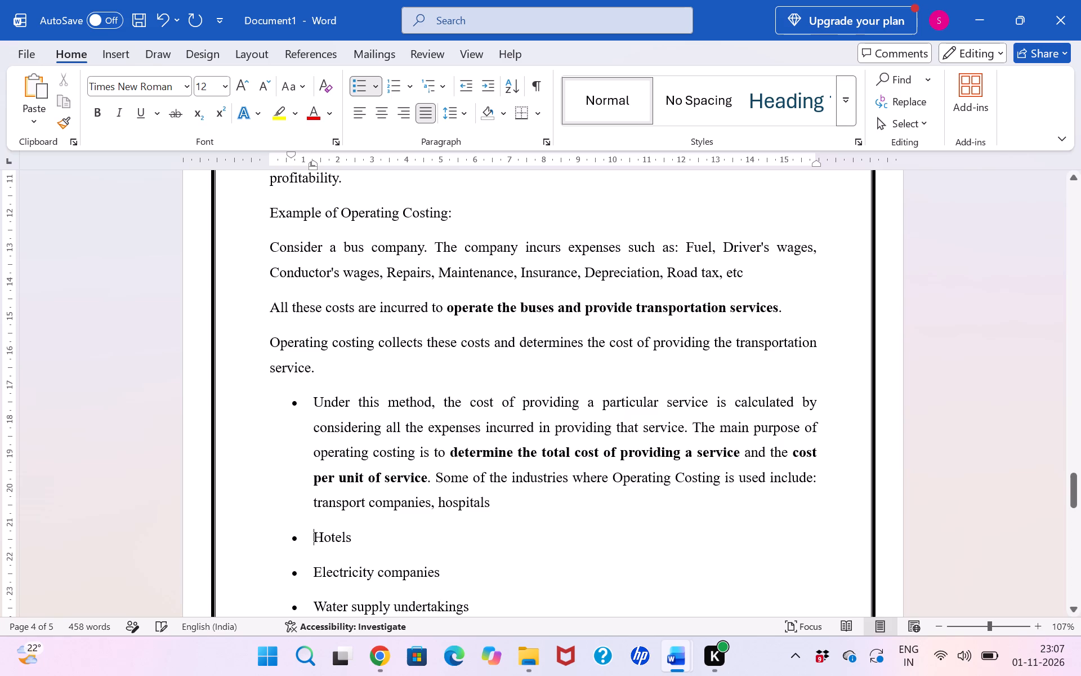
pyautogui.press('BackSpace')
pyautogui.press('BackSpace')
pyautogui.press('BackSpace')
pyautogui.press('BackSpace')
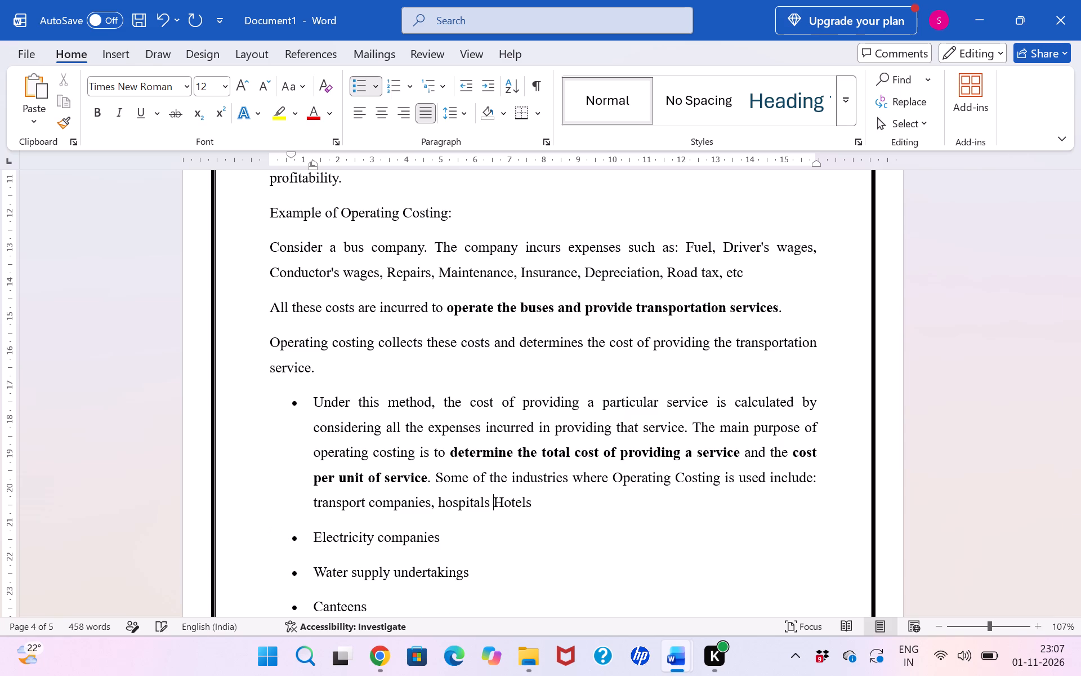
pyautogui.click(511, 493)
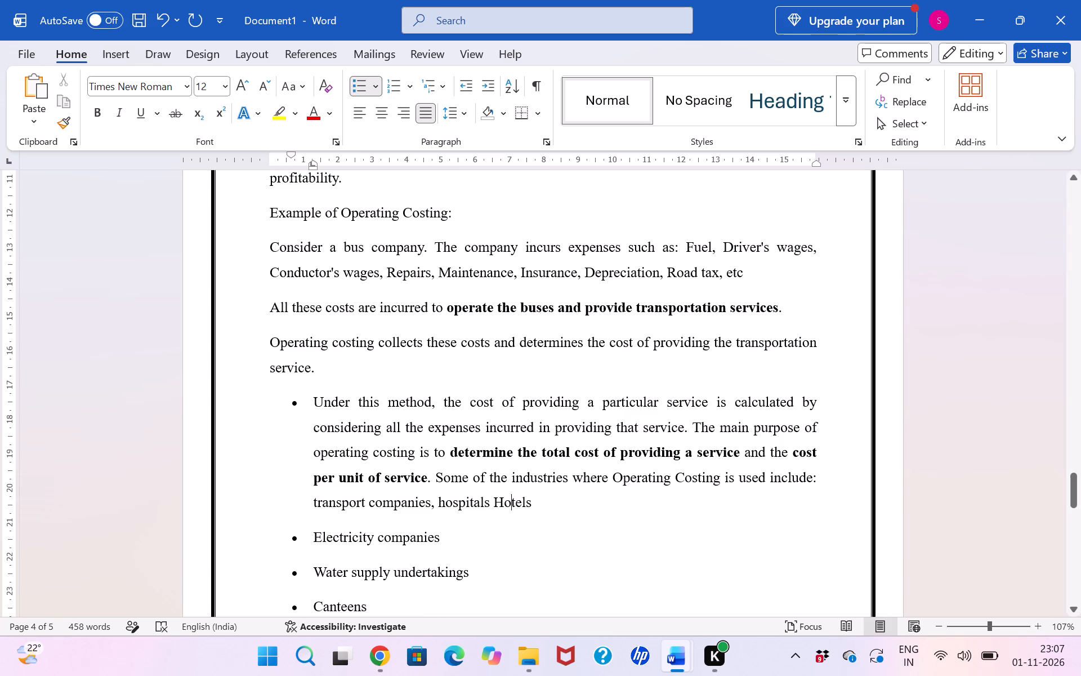
pyautogui.click(506, 499)
pyautogui.press('BackSpace')
pyautogui.press('BackSpace')
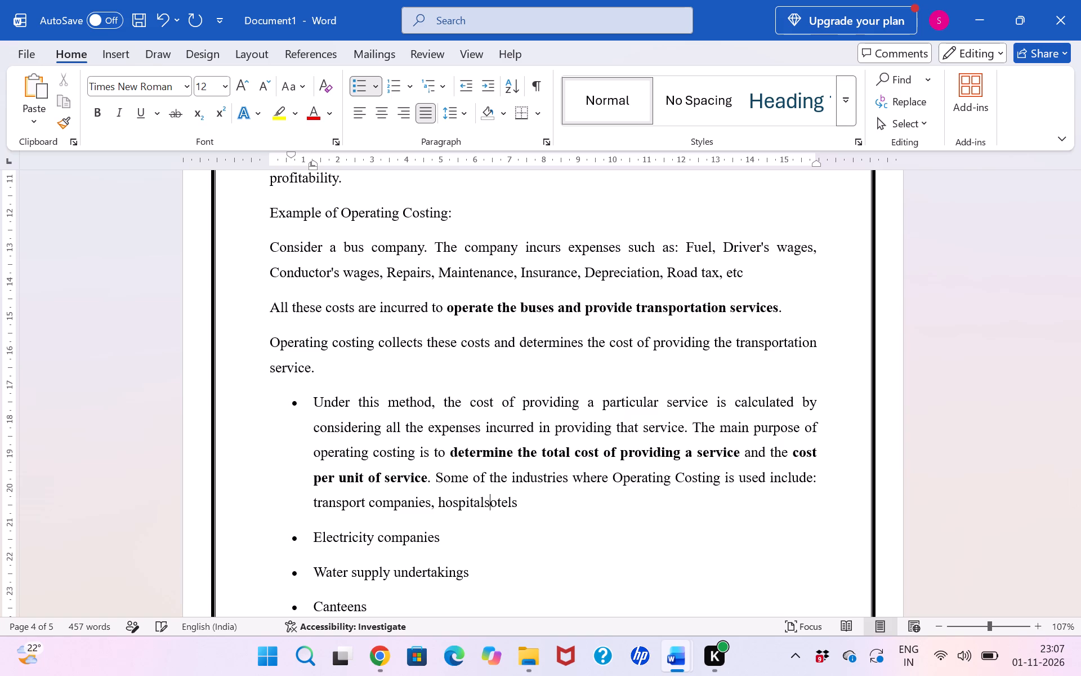
pyautogui.press('h')
pyautogui.press('space')
pyautogui.press('BackSpace')
pyautogui.press('BackSpace')
pyautogui.write(', h')
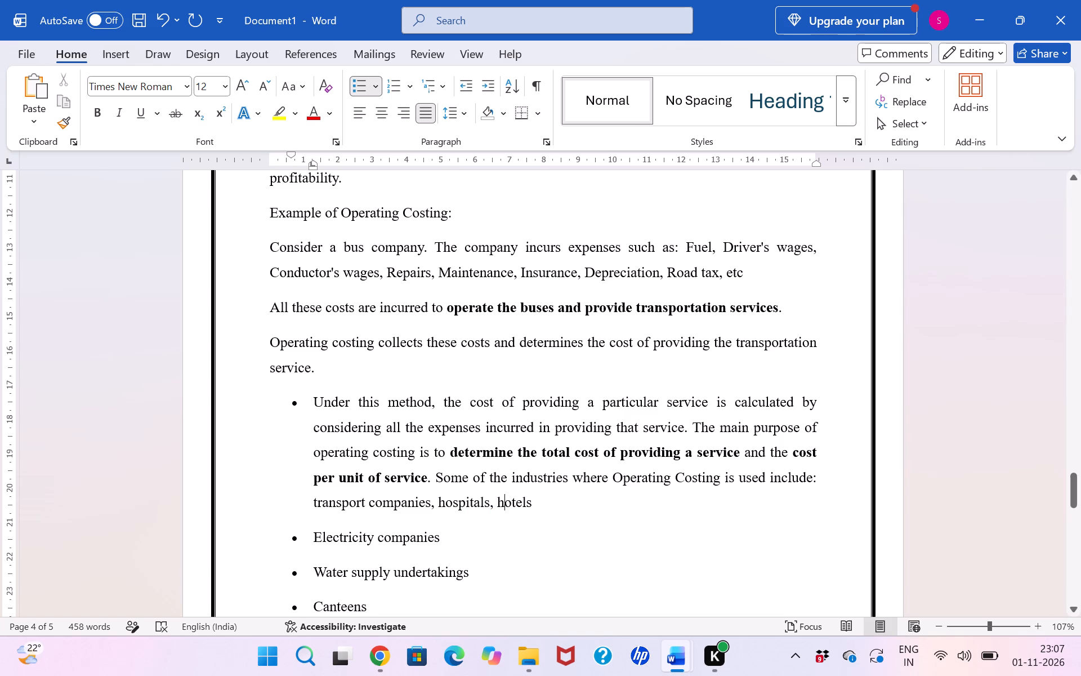
# Remove the bullet and indent from the "Under this method" paragraph.
pyautogui.click(317, 402)
pyautogui.press('BackSpace')
pyautogui.press('BackSpace')
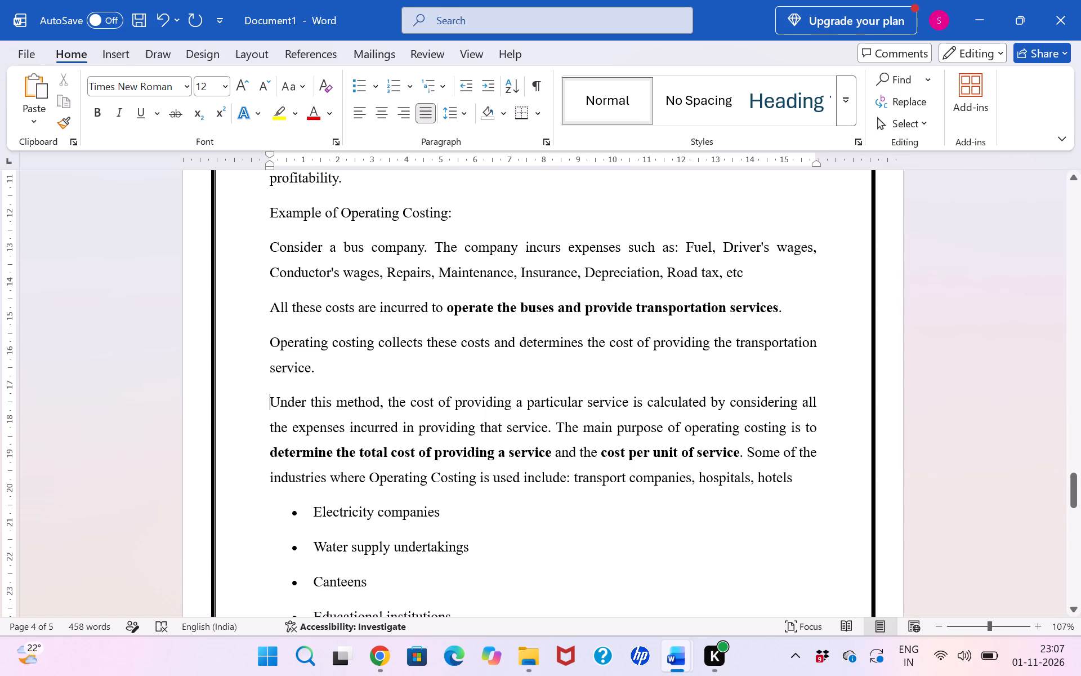
# Extend the industries sentence after "hotels" with ", electricity companies, water supply undertakings, canteens".
pyautogui.click(793, 478)
pyautogui.write(', electricity companies')
pyautogui.write(', water supplu')
pyautogui.press('BackSpace')
pyautogui.write('y undertakings, canteens')
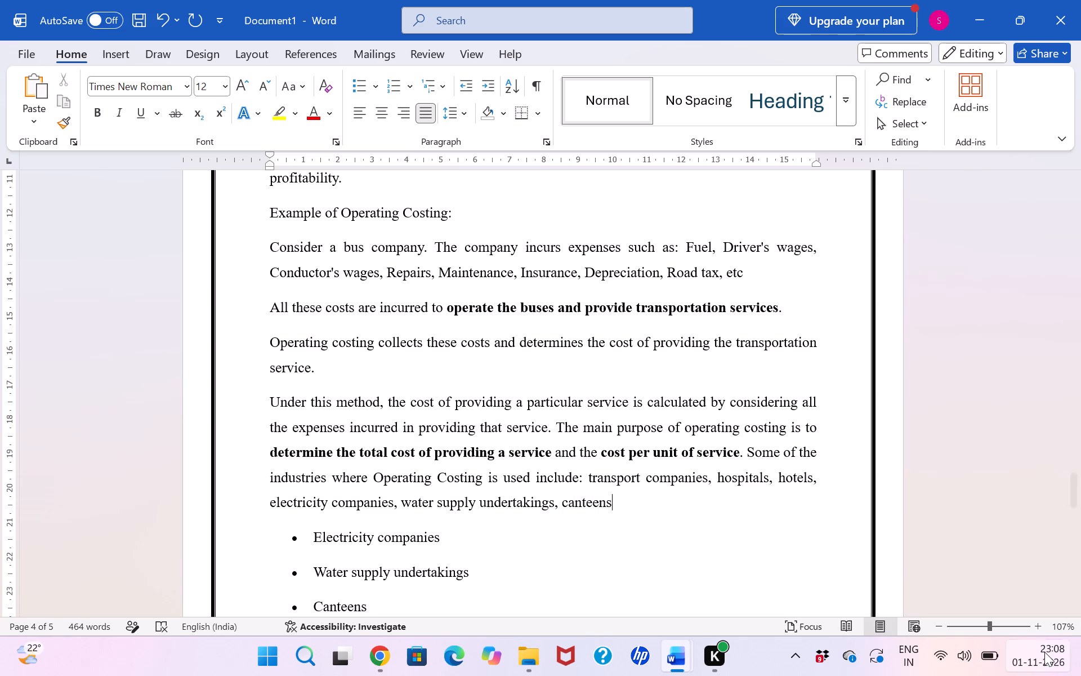
# Delete the bulleted lines Electricity companies, Water supply undertakings and Canteens below the industries sentence.
pyautogui.doubleClick(1076, 606)
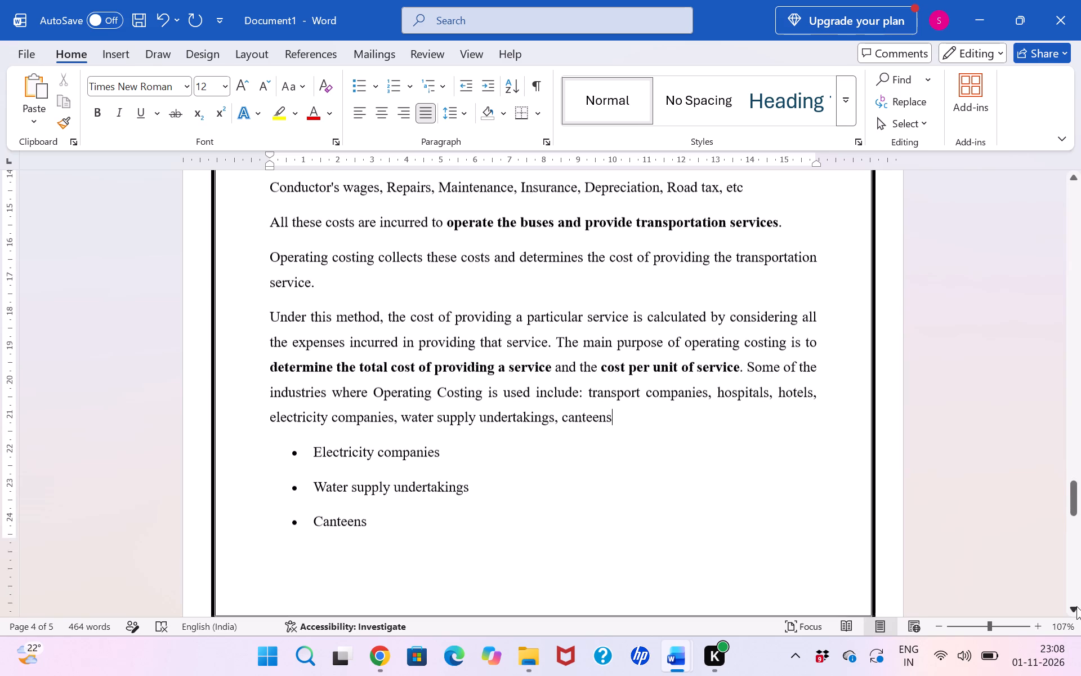
pyautogui.click(404, 459)
pyautogui.press('BackSpace')
pyautogui.press('BackSpace')
pyautogui.press('BackSpace')
pyautogui.press('BackSpace')
pyautogui.press('BackSpace')
pyautogui.press('BackSpace')
pyautogui.press('BackSpace')
pyautogui.press('BackSpace')
pyautogui.press('BackSpace')
pyautogui.press('BackSpace')
pyautogui.press('BackSpace')
pyautogui.press('BackSpace')
pyautogui.press('BackSpace')
pyautogui.press('BackSpace')
pyautogui.press('BackSpace')
pyautogui.press('BackSpace')
pyautogui.press('BackSpace')
pyautogui.press('BackSpace')
pyautogui.press('BackSpace')
pyautogui.press('BackSpace')
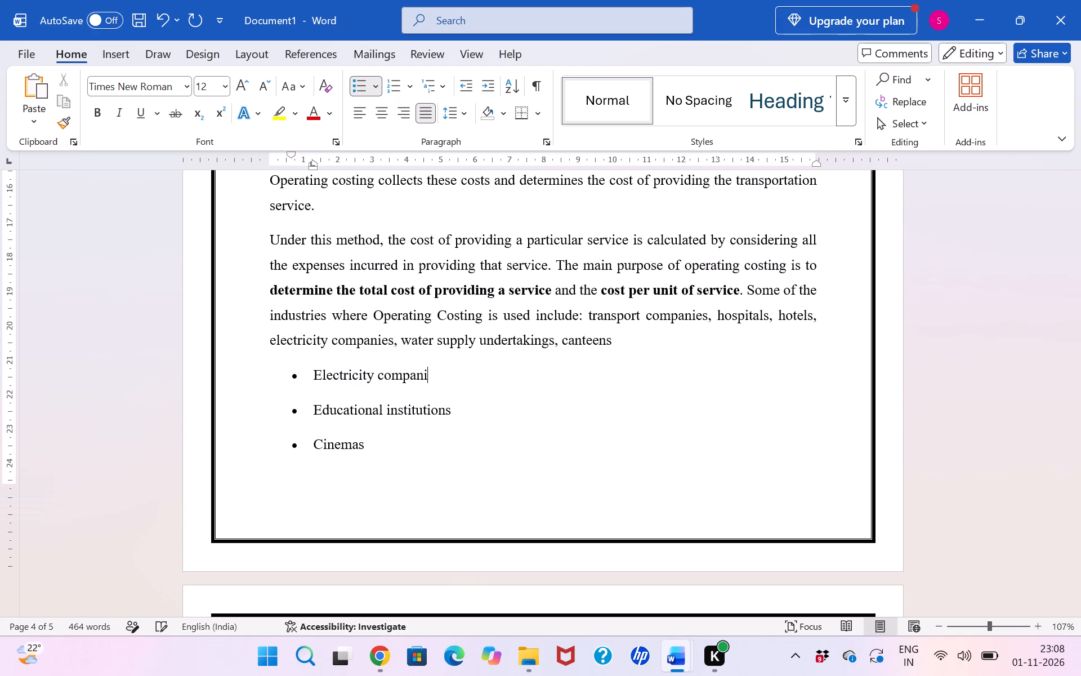
pyautogui.press('BackSpace')
pyautogui.press('BackSpace')
pyautogui.press('BackSpace')
pyautogui.press('BackSpace')
pyautogui.press('BackSpace')
pyautogui.press('BackSpace')
pyautogui.press('BackSpace')
pyautogui.press('BackSpace')
pyautogui.press('BackSpace')
pyautogui.press('BackSpace')
pyautogui.press('BackSpace')
pyautogui.press('BackSpace')
pyautogui.press('BackSpace')
pyautogui.press('BackSpace')
pyautogui.press('BackSpace')
pyautogui.press('BackSpace')
pyautogui.press('BackSpace')
pyautogui.press('BackSpace')
pyautogui.press('BackSpace')
pyautogui.press('BackSpace')
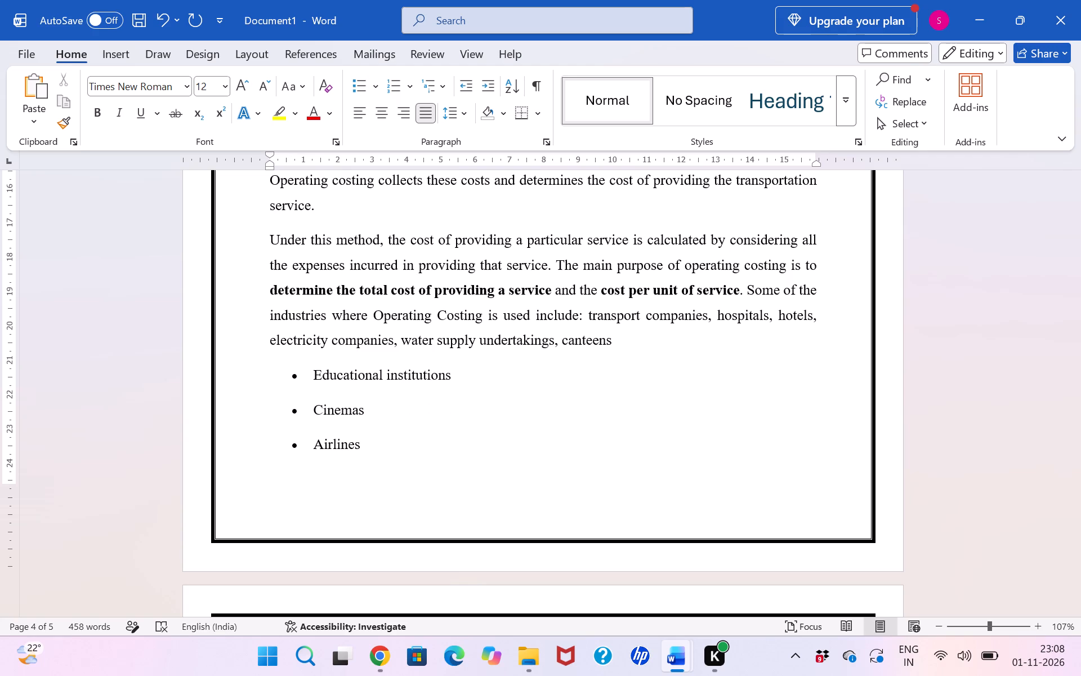
pyautogui.press('BackSpace')
# Continue the industries sentence after "canteens" with ", educational institutions, cinemas, airlines,".
pyautogui.write(',')
pyautogui.press('space')
pyautogui.write('educational institutions, cinemas')
pyautogui.write(', airlines')
pyautogui.press('.')
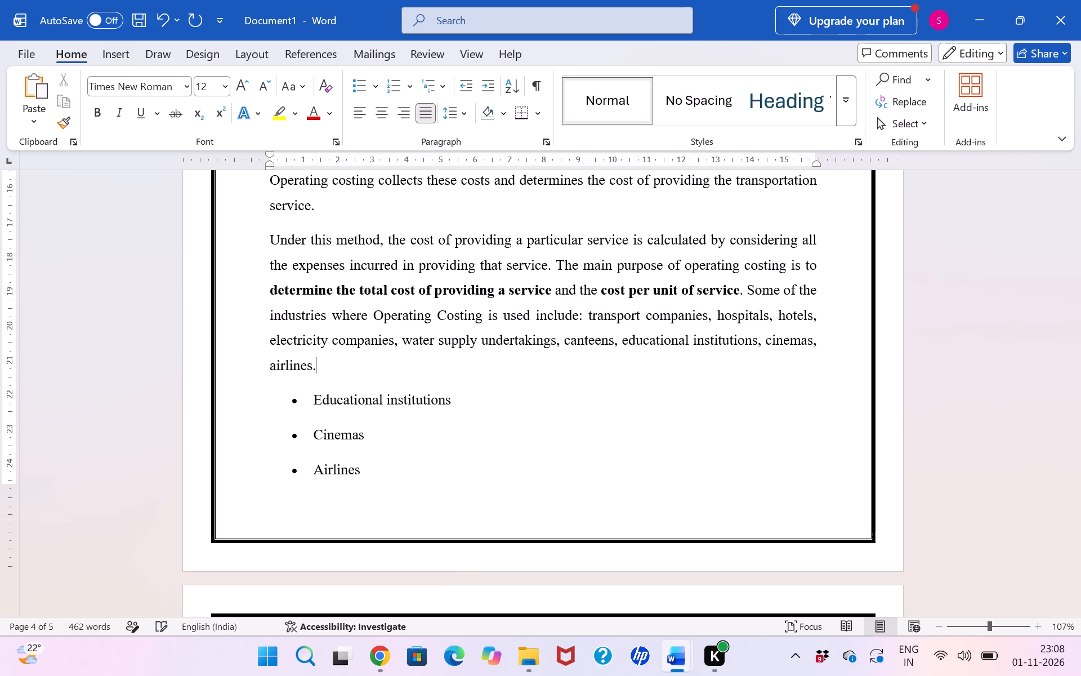
pyautogui.press('BackSpace')
pyautogui.press(',')
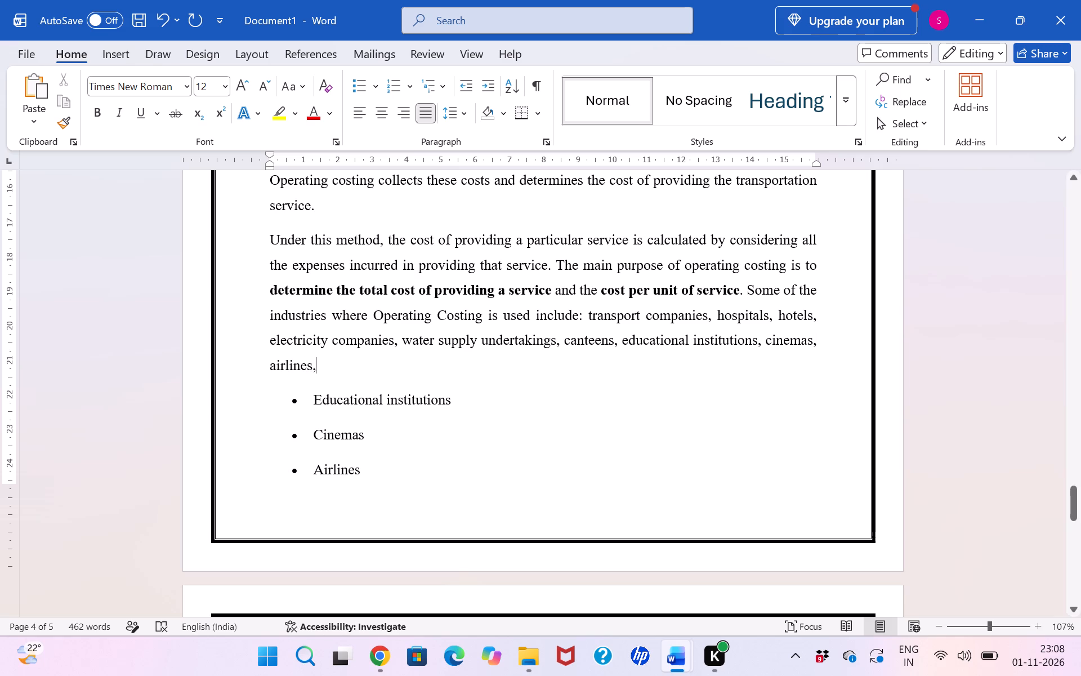
# Delete the remaining bulleted lines Educational institutions, Cinemas and Airlines, back to the end of the industries sentence.
pyautogui.click(380, 486)
pyautogui.press('BackSpace')
pyautogui.press('BackSpace')
pyautogui.press('BackSpace')
pyautogui.press('BackSpace')
pyautogui.press('BackSpace')
pyautogui.press('BackSpace')
pyautogui.press('BackSpace')
pyautogui.press('BackSpace')
pyautogui.press('BackSpace')
pyautogui.press('BackSpace')
pyautogui.press('BackSpace')
pyautogui.press('BackSpace')
pyautogui.press('BackSpace')
pyautogui.press('BackSpace')
pyautogui.press('BackSpace')
pyautogui.press('BackSpace')
pyautogui.press('BackSpace')
pyautogui.press('BackSpace')
pyautogui.press('BackSpace')
pyautogui.press('BackSpace')
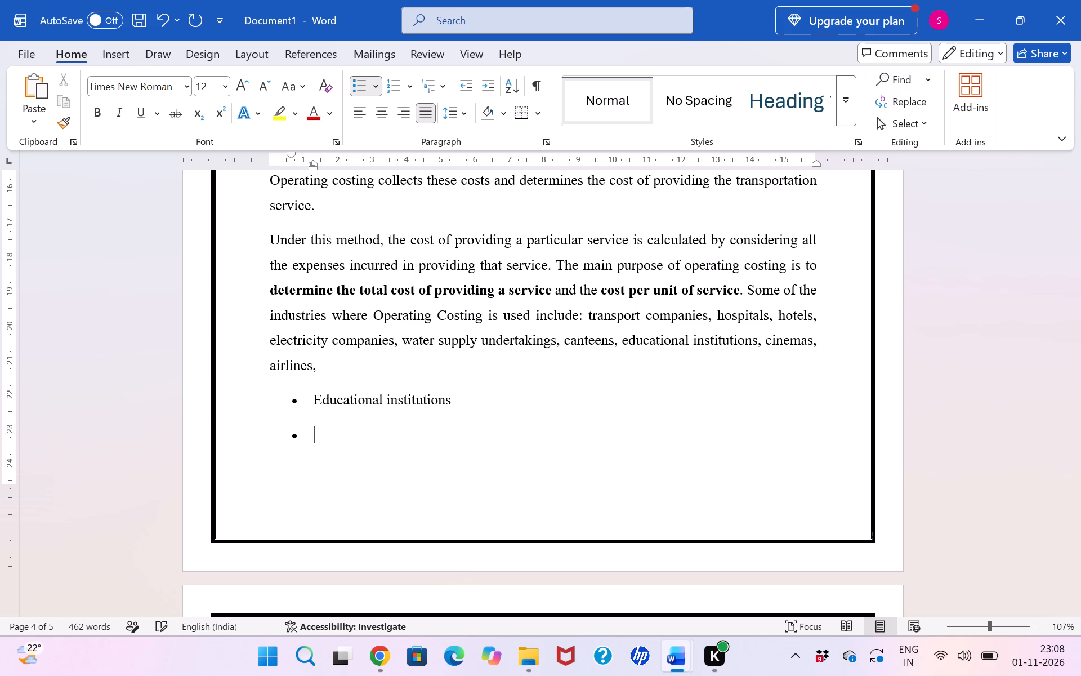
pyautogui.press('BackSpace')
pyautogui.press('BackSpace')
pyautogui.press('BackSpace')
pyautogui.press('BackSpace')
pyautogui.press('BackSpace')
pyautogui.press('BackSpace')
pyautogui.press('BackSpace')
pyautogui.press('BackSpace')
pyautogui.press('BackSpace')
pyautogui.press('BackSpace')
pyautogui.press('BackSpace')
pyautogui.press('BackSpace')
pyautogui.press('BackSpace')
pyautogui.press('BackSpace')
pyautogui.press('BackSpace')
pyautogui.press('BackSpace')
pyautogui.press('BackSpace')
pyautogui.press('BackSpace')
pyautogui.press('BackSpace')
pyautogui.press('BackSpace')
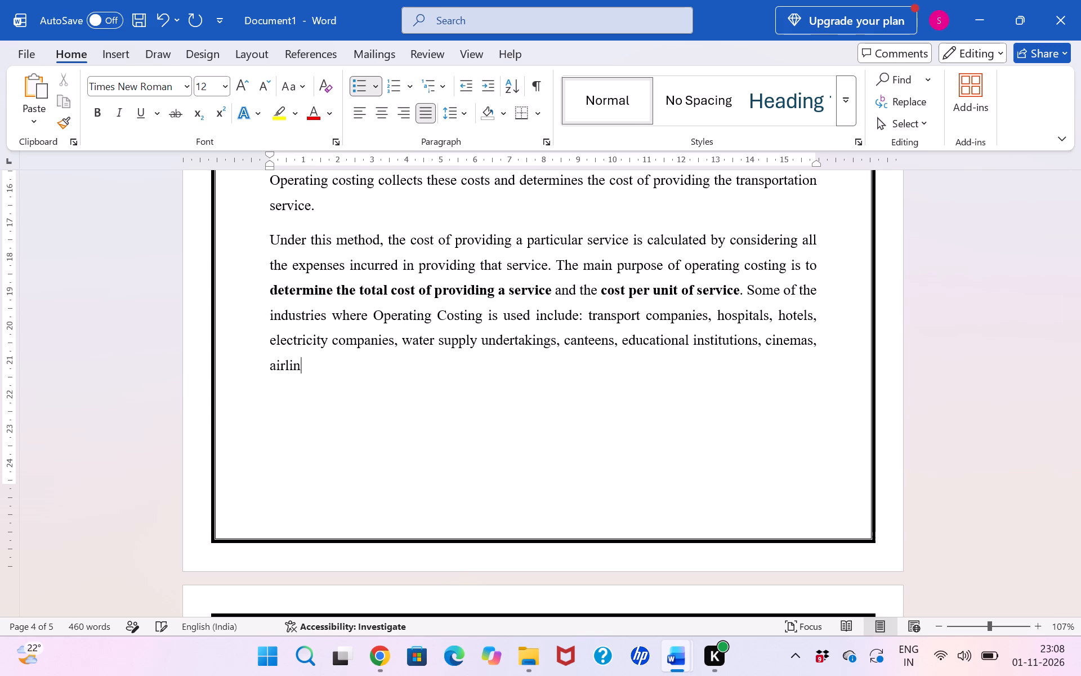
# Finish the industries sentence so that it ends with "airlines, etc.".
pyautogui.write('es, etc.')
pyautogui.press('space')
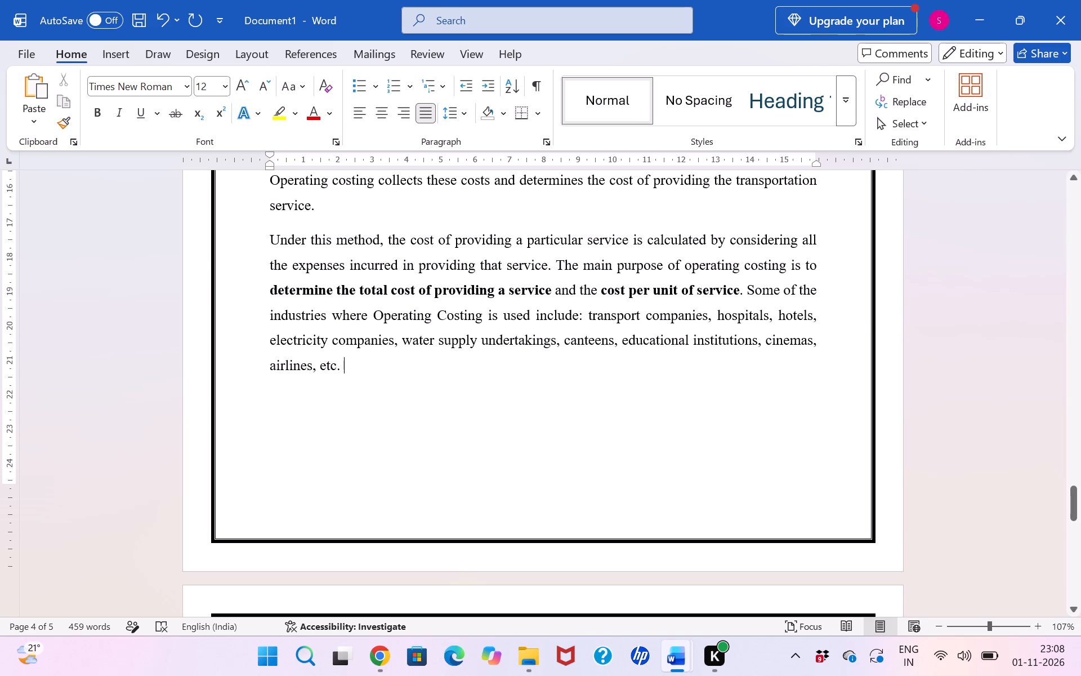
# Make the word "industries" bold in the "Under this method" paragraph.
pyautogui.moveTo(269, 313); pyautogui.dragTo(324, 306)
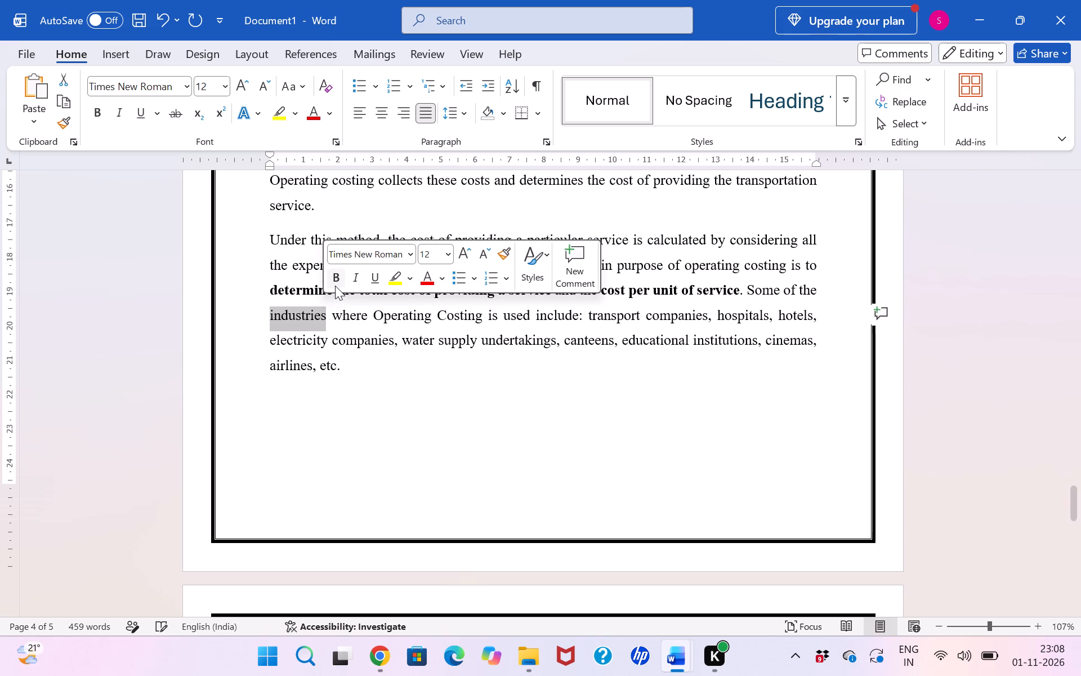
pyautogui.click(335, 286)
pyautogui.click(363, 358)
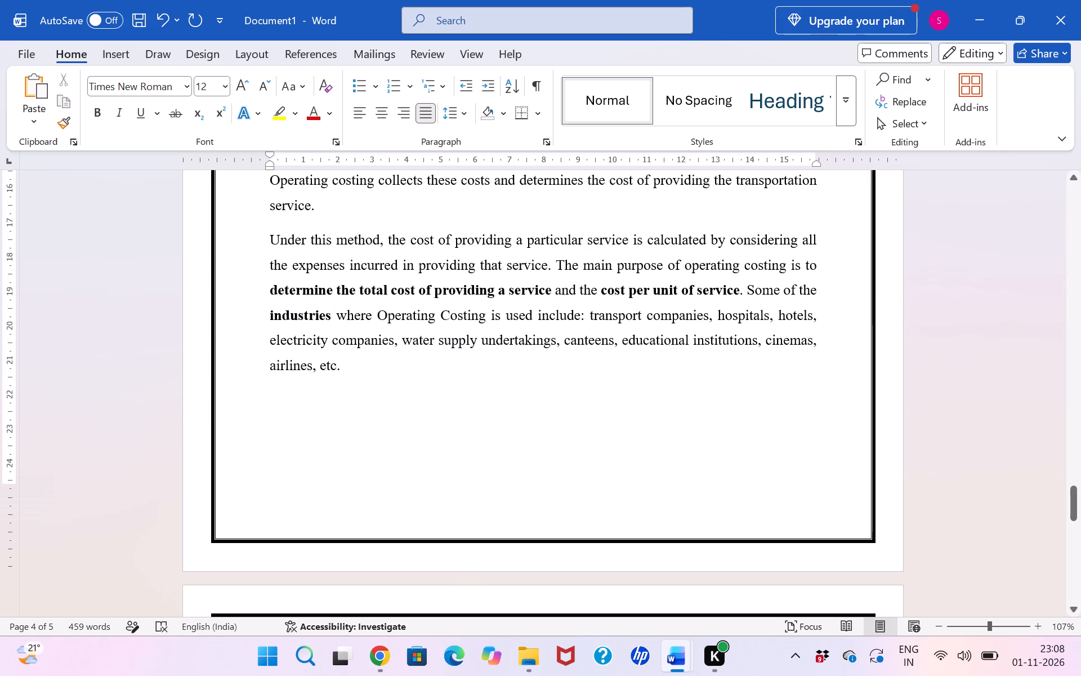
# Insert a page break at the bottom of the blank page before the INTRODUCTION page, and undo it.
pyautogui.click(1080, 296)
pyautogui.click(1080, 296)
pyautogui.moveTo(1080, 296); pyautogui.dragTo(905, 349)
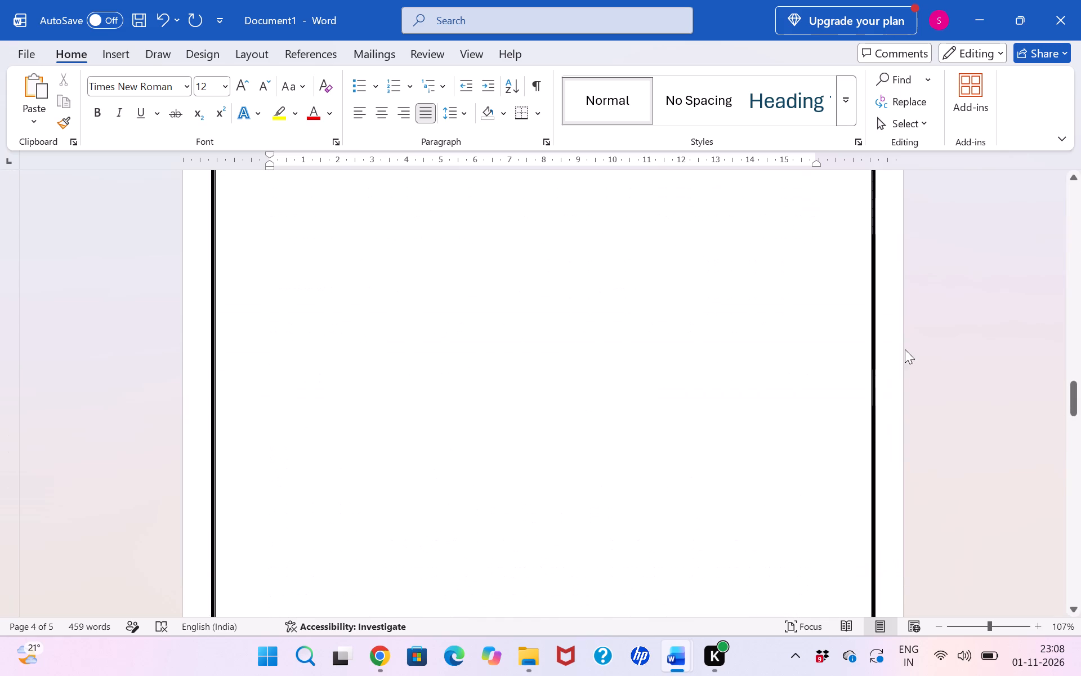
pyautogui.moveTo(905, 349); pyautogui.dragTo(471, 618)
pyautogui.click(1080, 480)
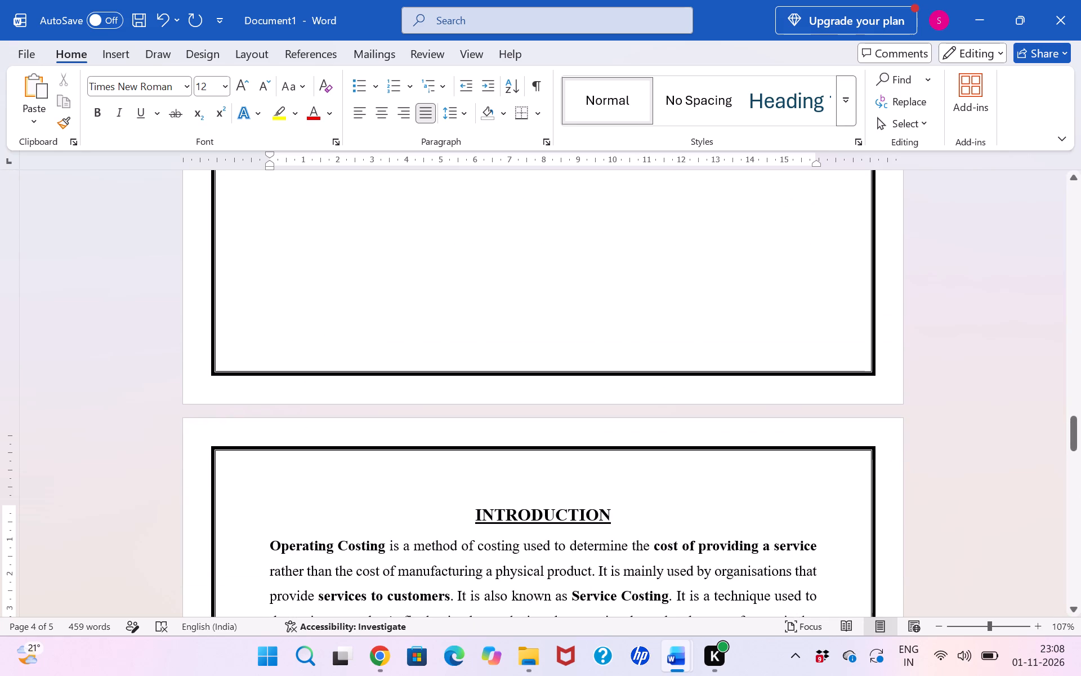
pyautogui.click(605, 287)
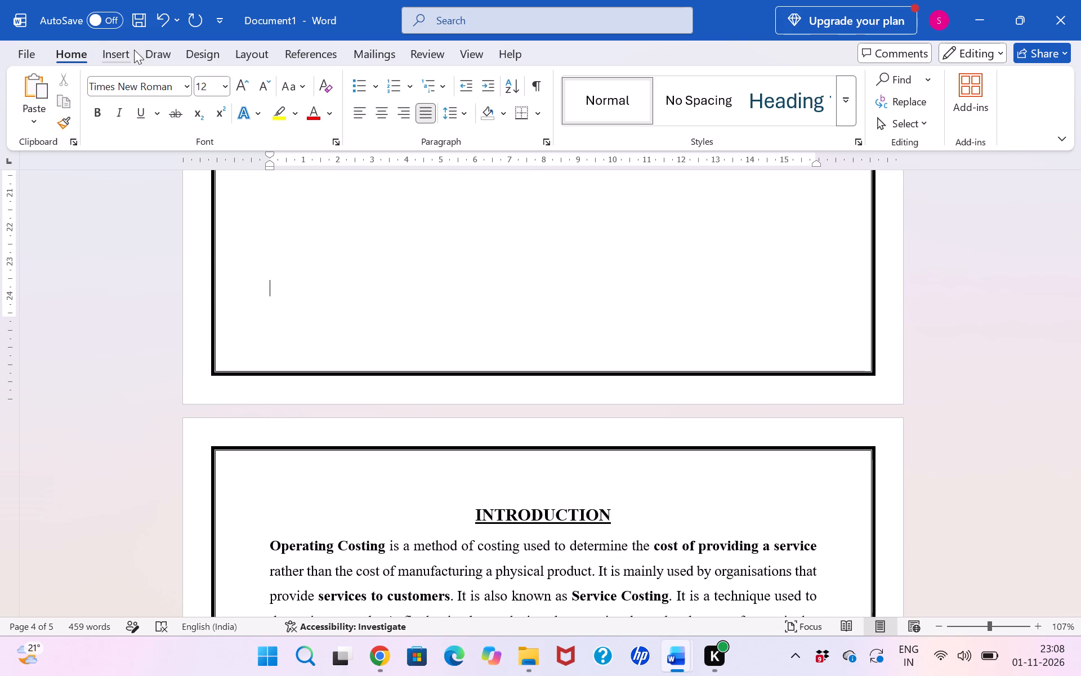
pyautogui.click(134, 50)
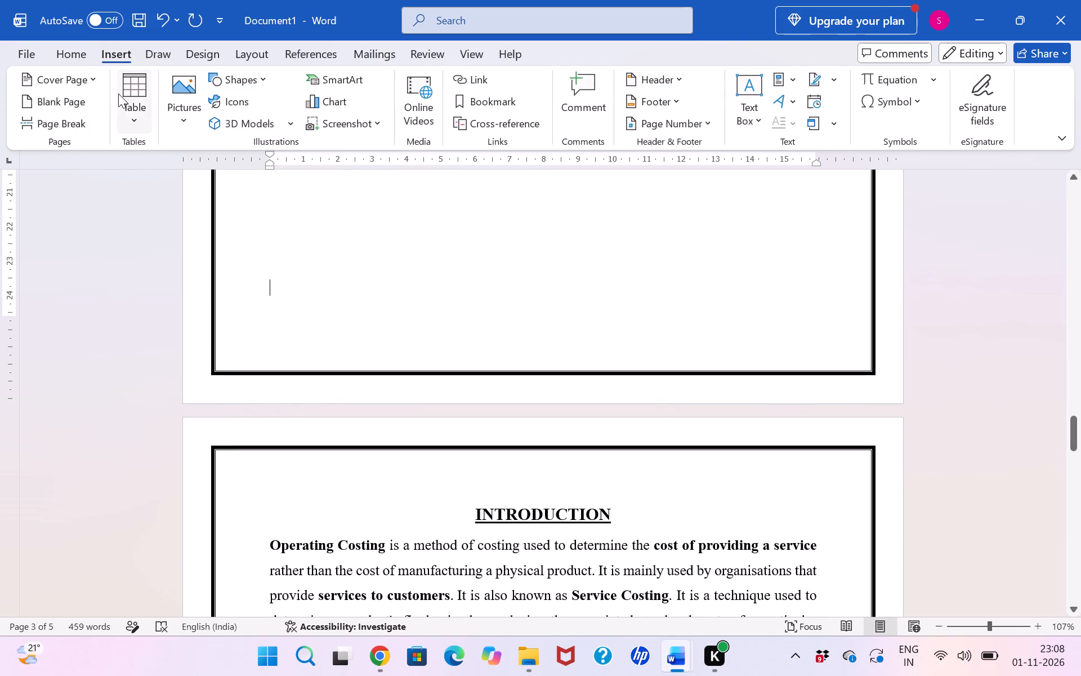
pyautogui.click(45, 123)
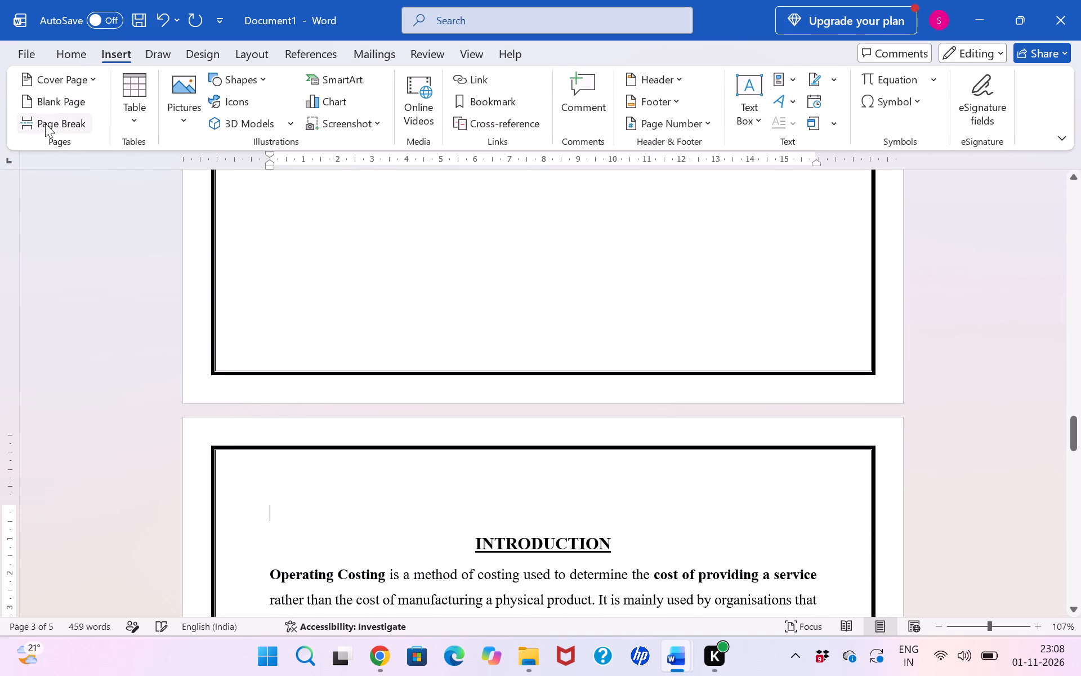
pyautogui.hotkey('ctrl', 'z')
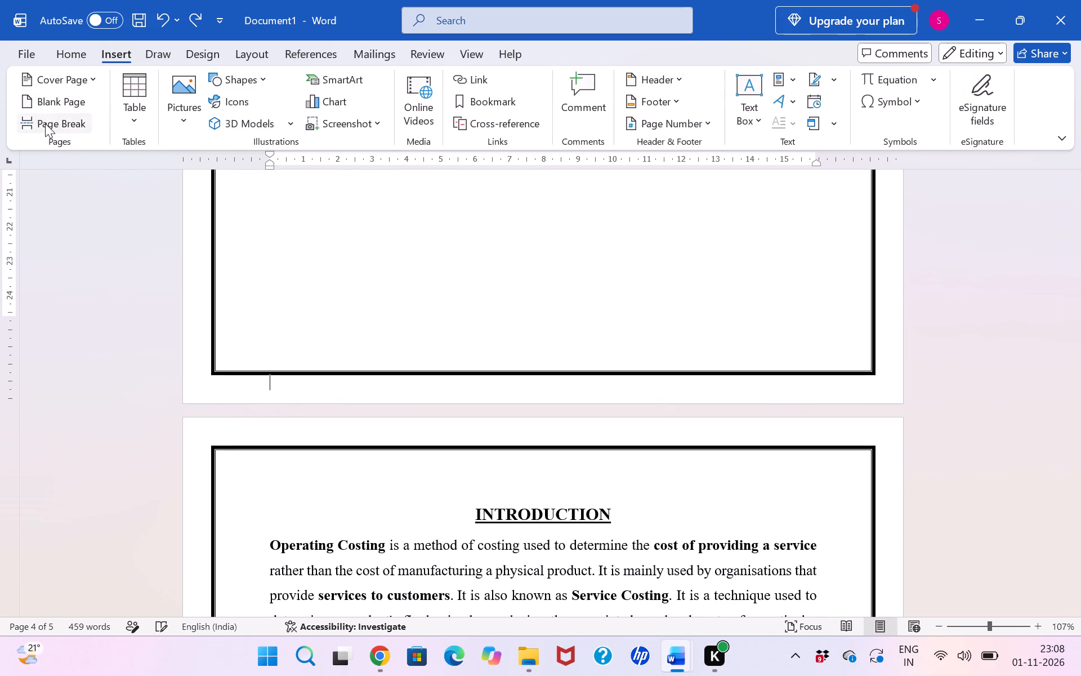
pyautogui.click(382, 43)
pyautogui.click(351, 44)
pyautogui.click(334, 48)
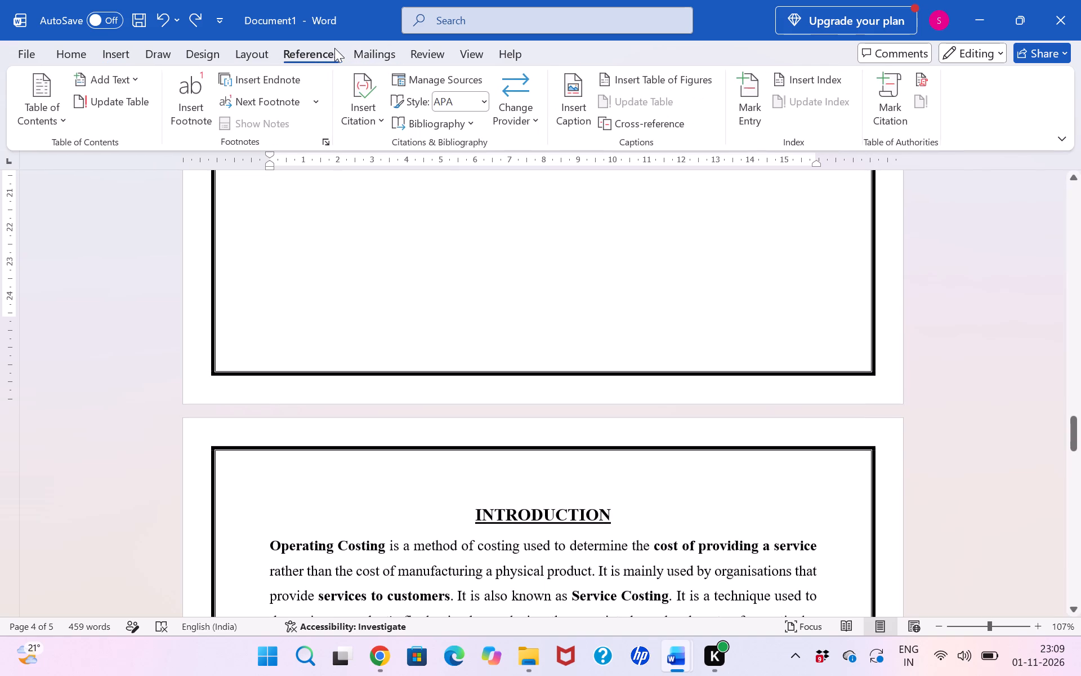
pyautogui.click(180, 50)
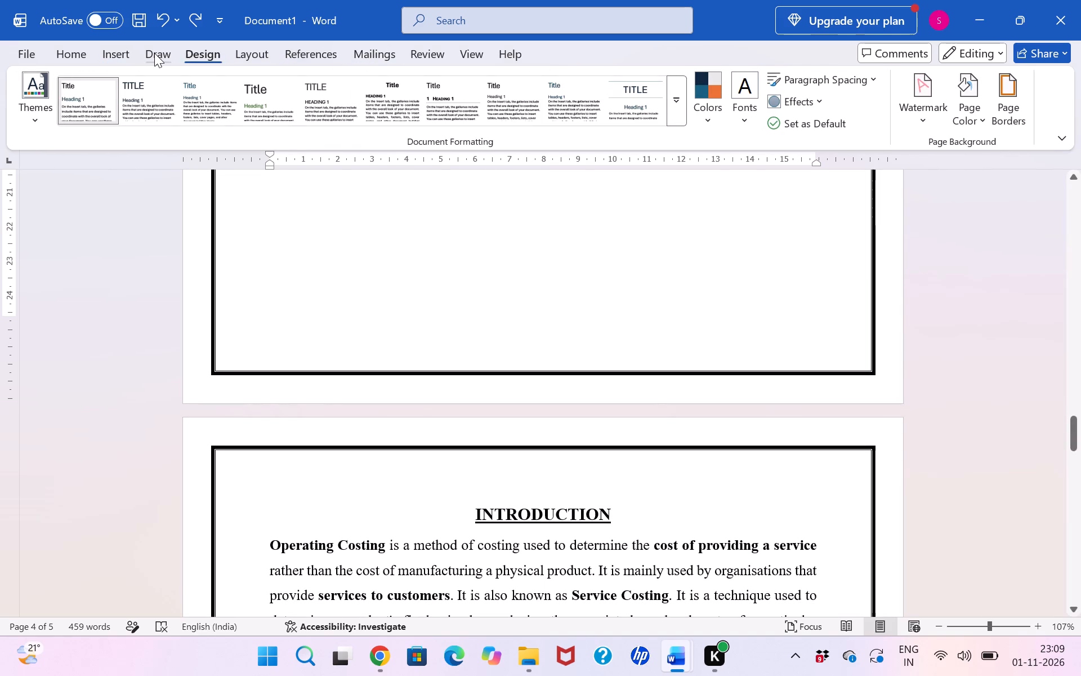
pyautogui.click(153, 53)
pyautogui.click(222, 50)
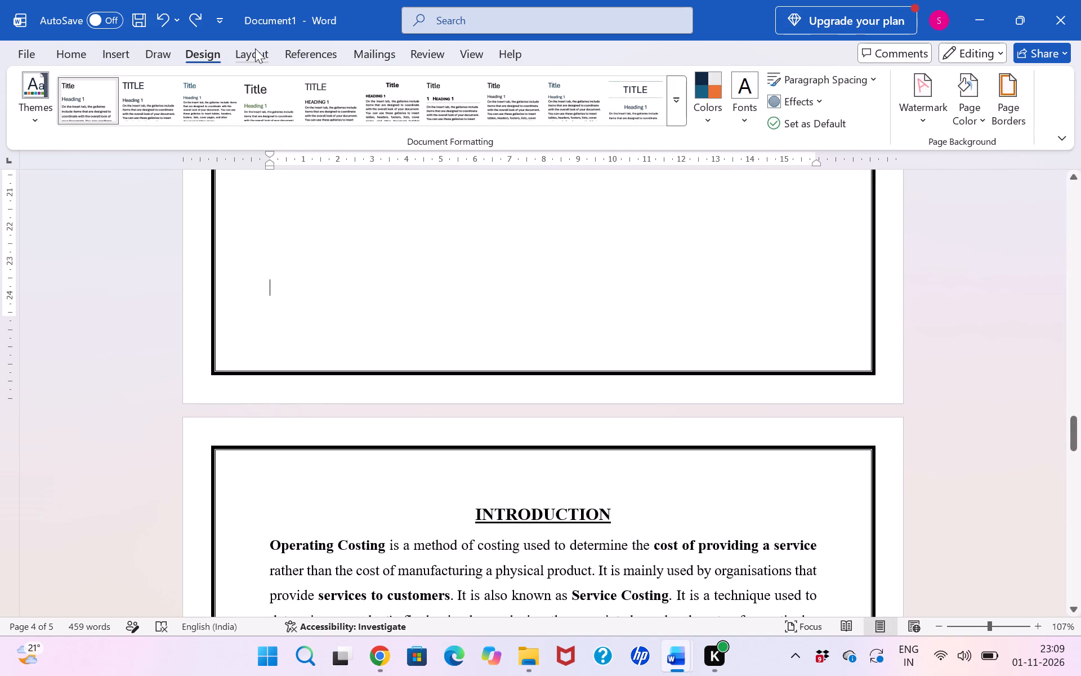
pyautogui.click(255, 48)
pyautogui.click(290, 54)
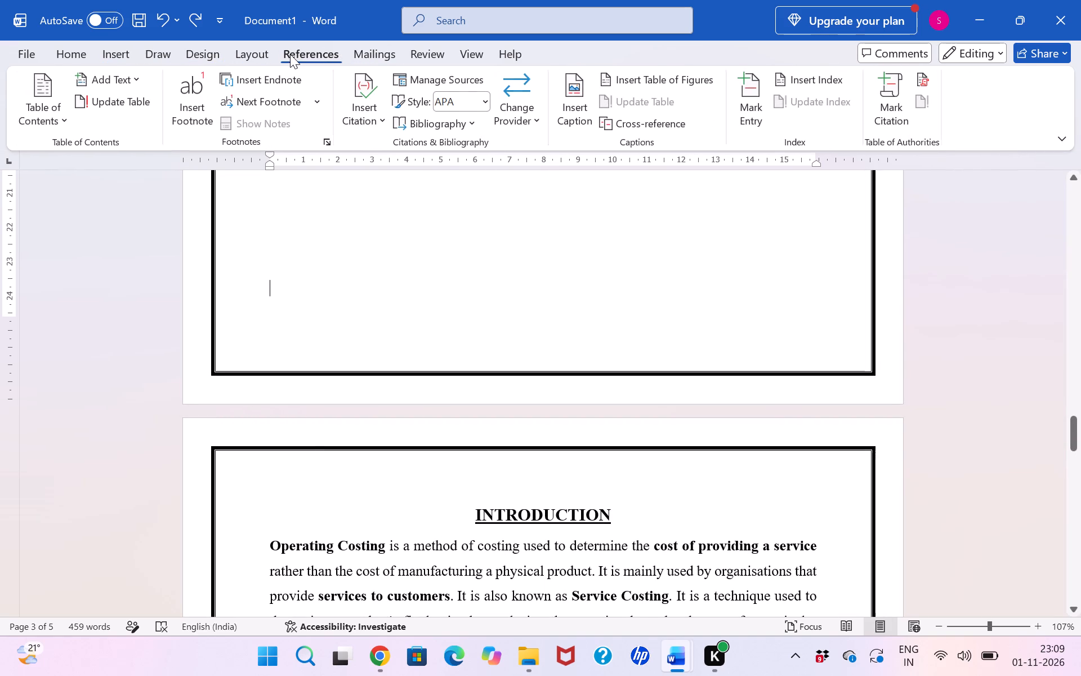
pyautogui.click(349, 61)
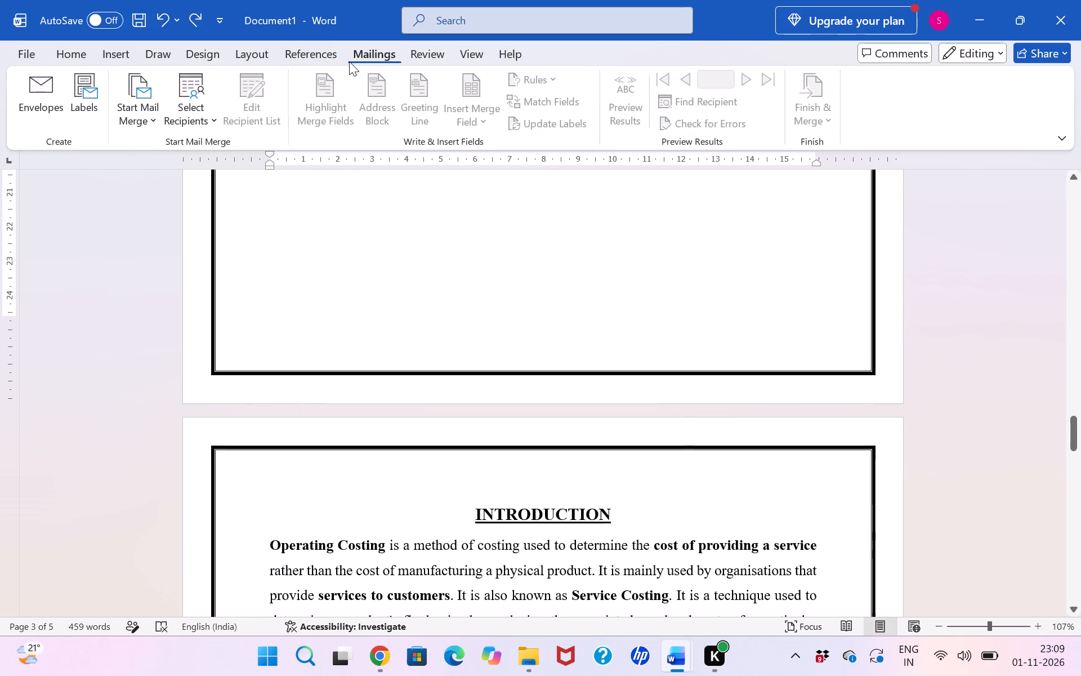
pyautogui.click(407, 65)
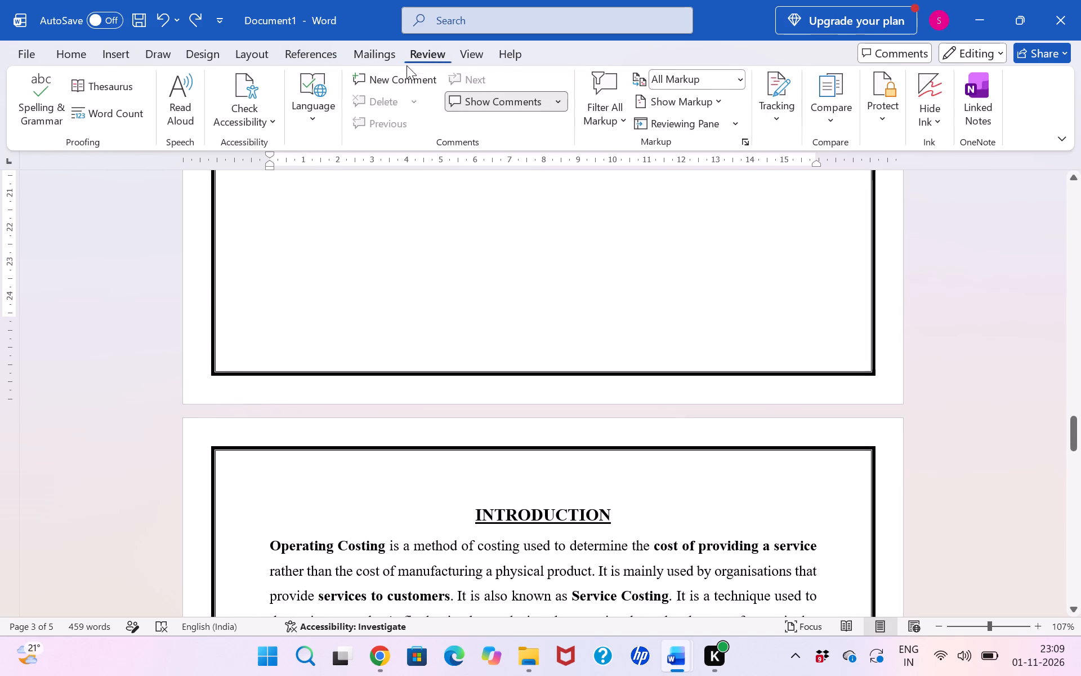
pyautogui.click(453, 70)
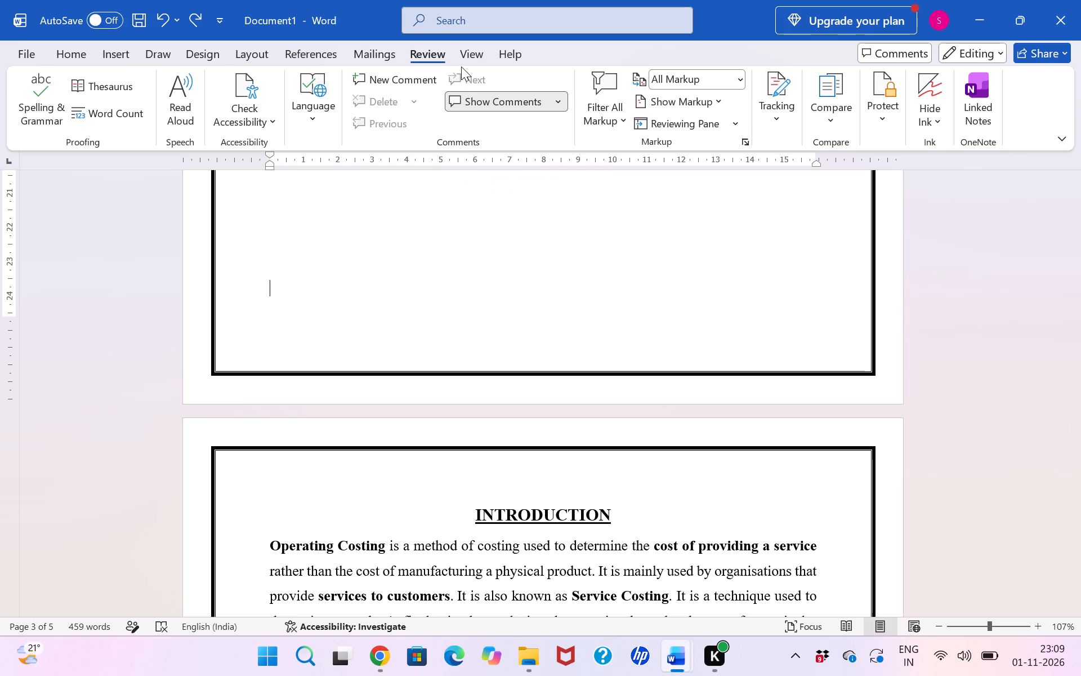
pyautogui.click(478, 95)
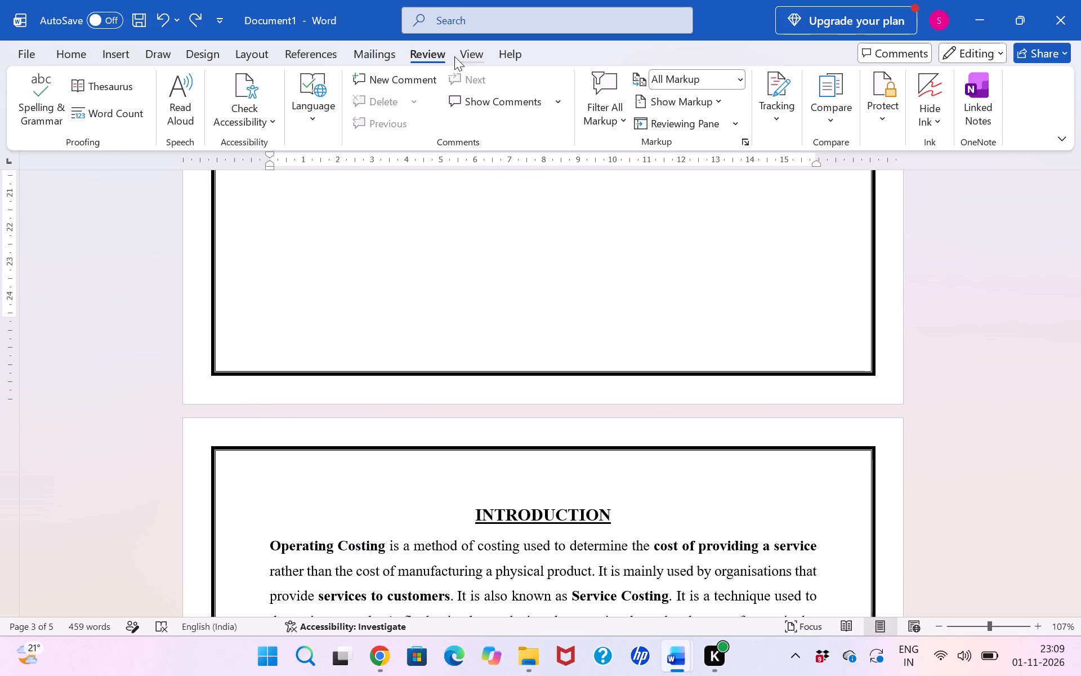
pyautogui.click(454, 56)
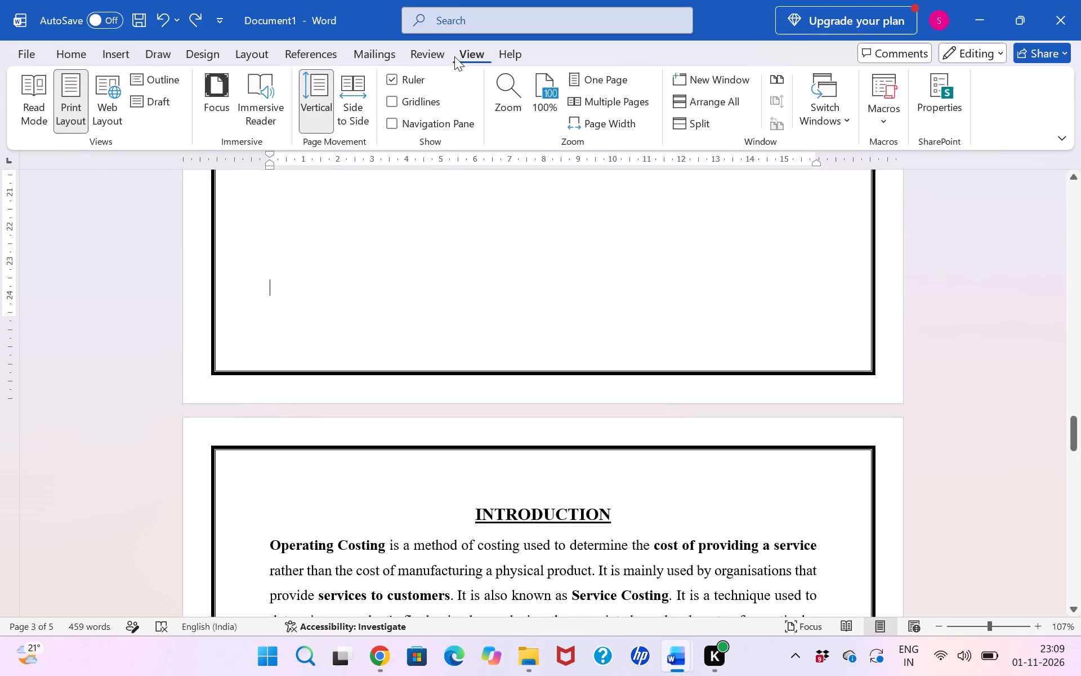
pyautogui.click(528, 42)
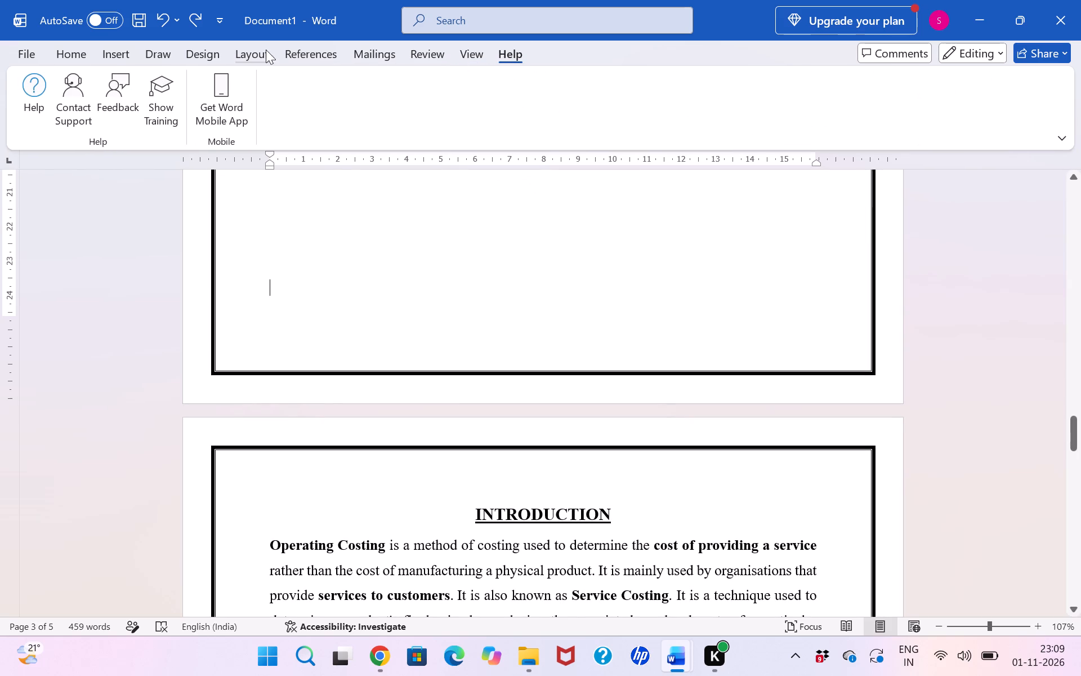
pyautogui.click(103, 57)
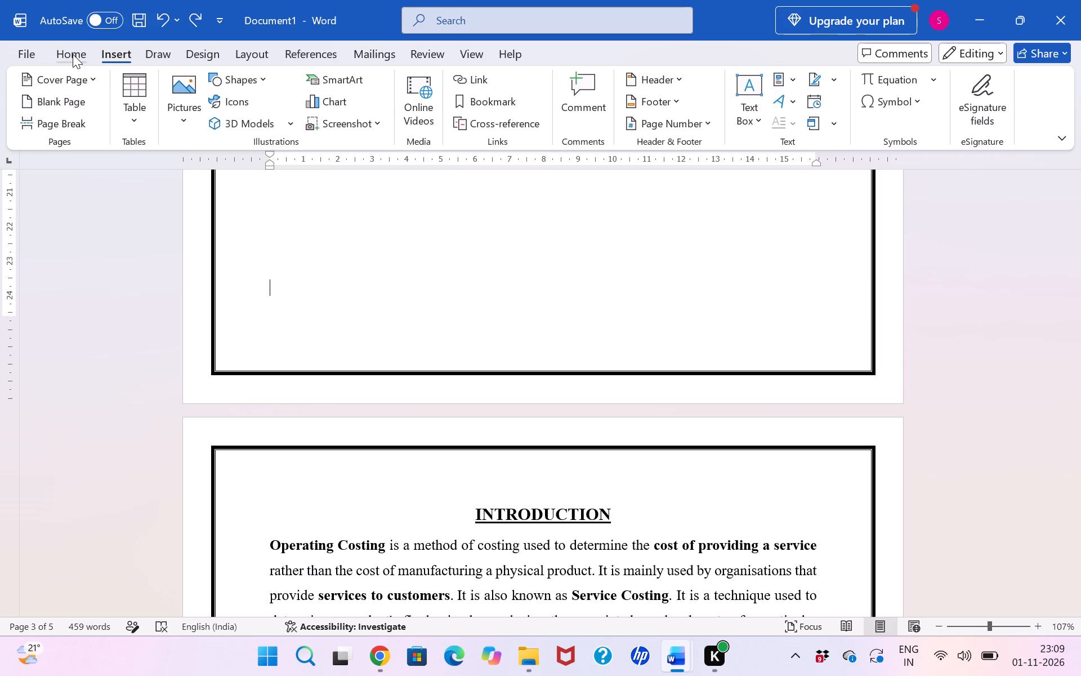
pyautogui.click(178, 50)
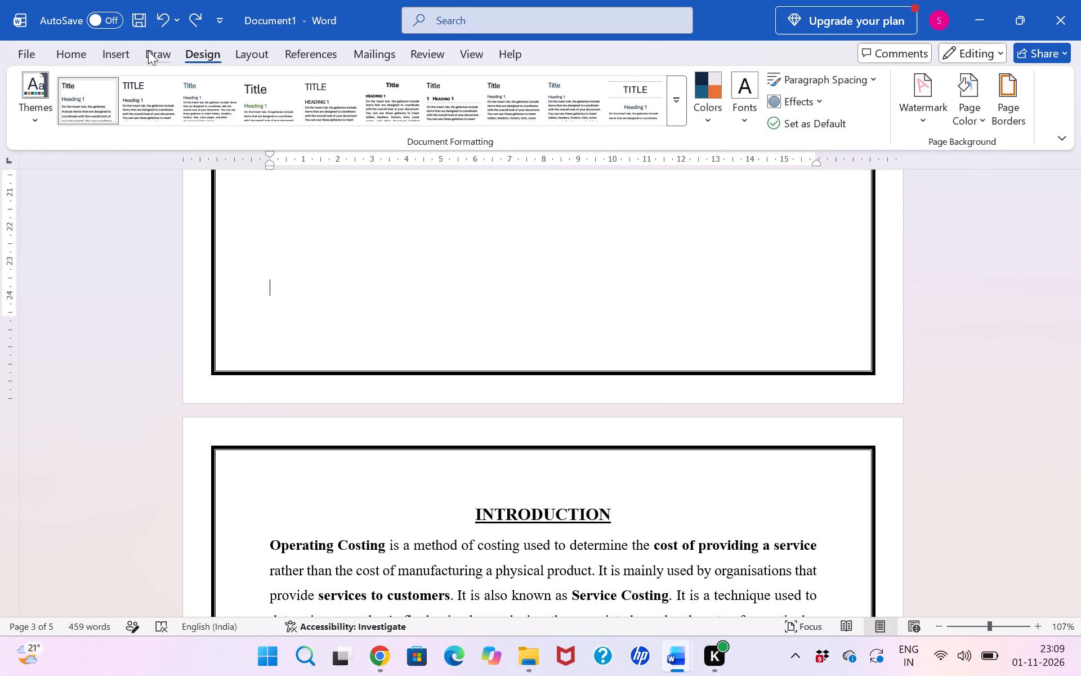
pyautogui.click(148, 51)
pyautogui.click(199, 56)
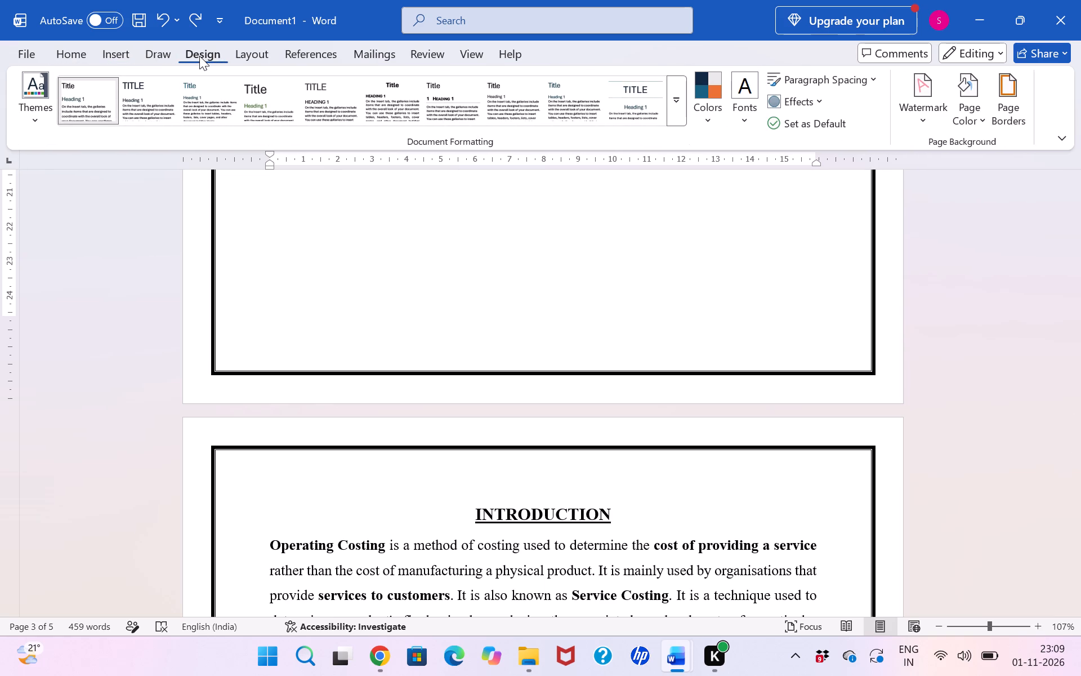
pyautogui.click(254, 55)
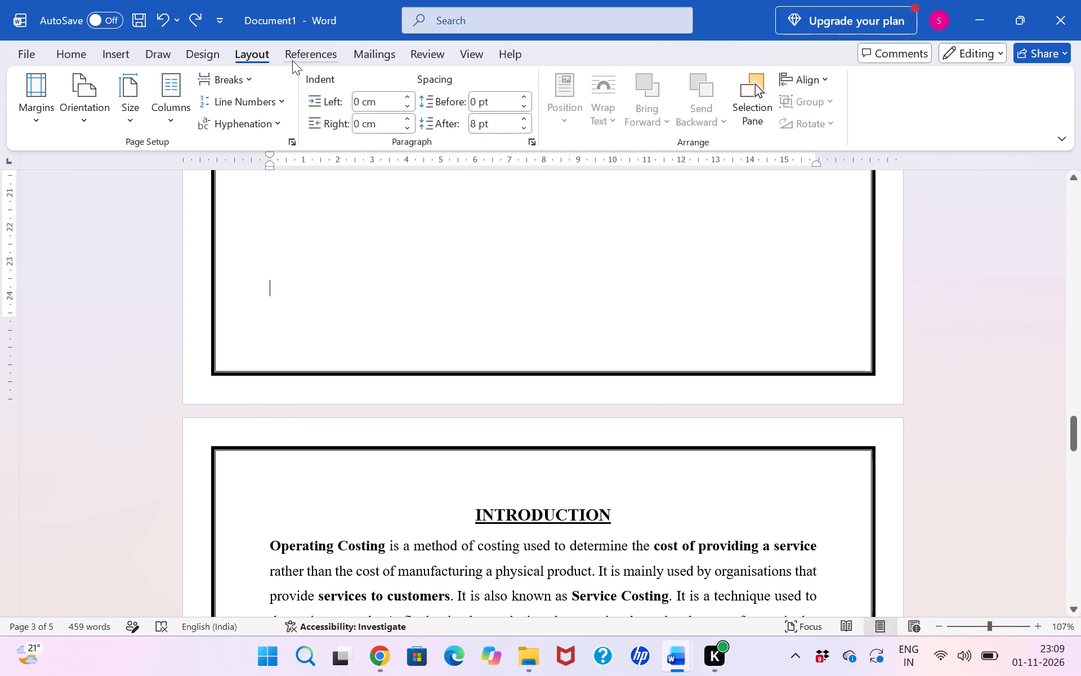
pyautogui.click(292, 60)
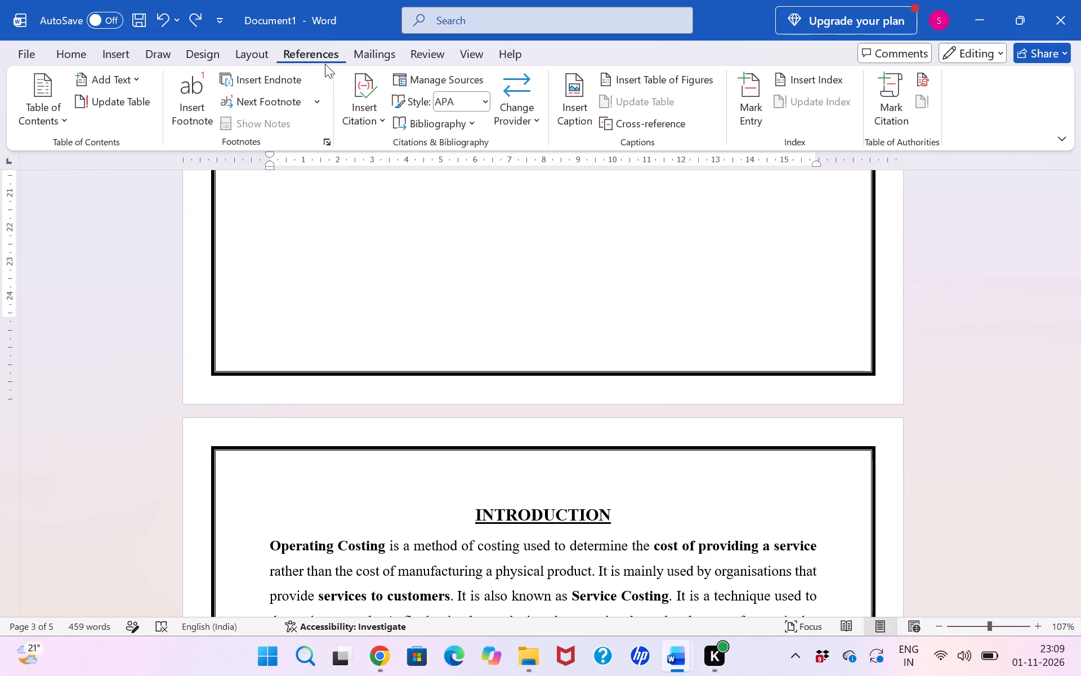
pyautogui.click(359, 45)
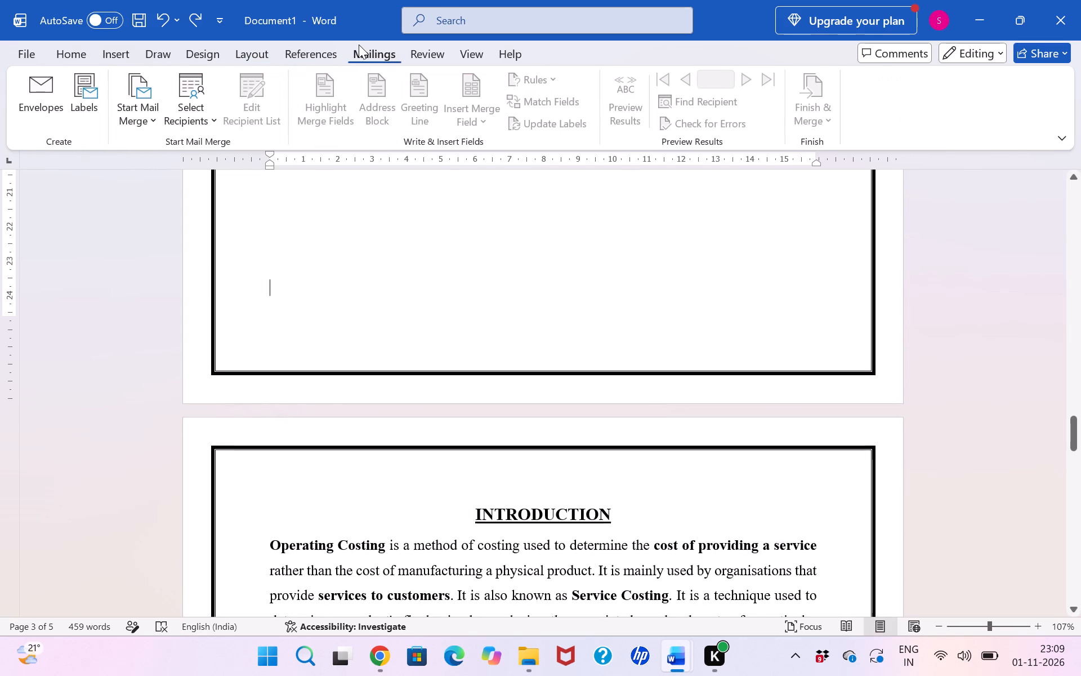
# Insert a Next Page section break at the end of the blank page before the INTRODUCTION page.
pyautogui.click(407, 42)
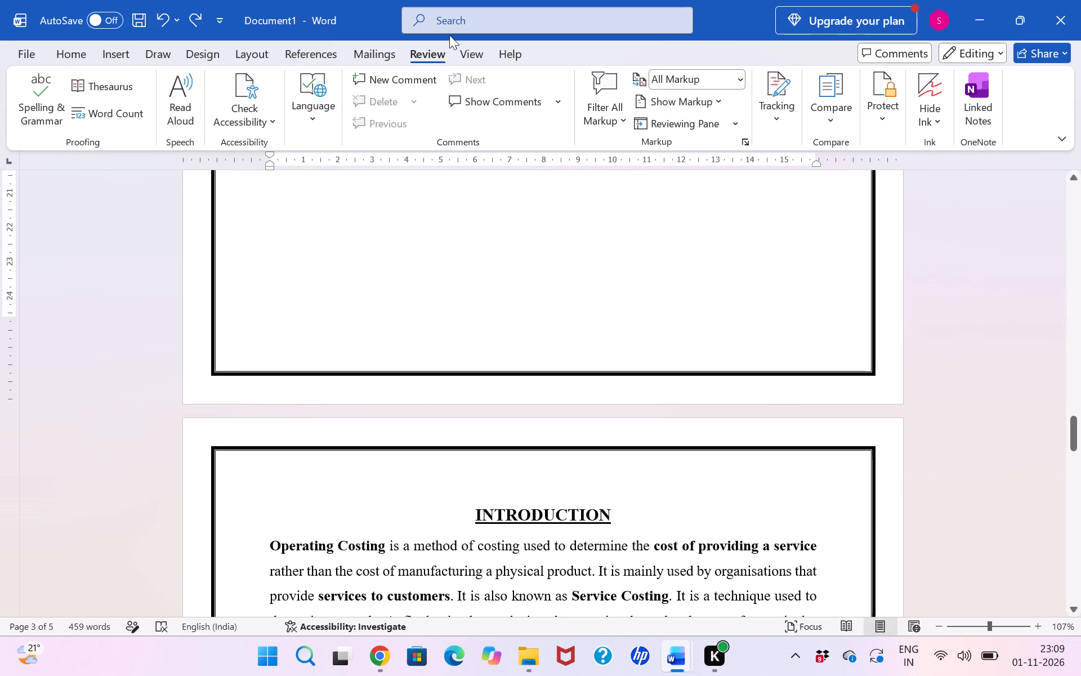
pyautogui.click(107, 57)
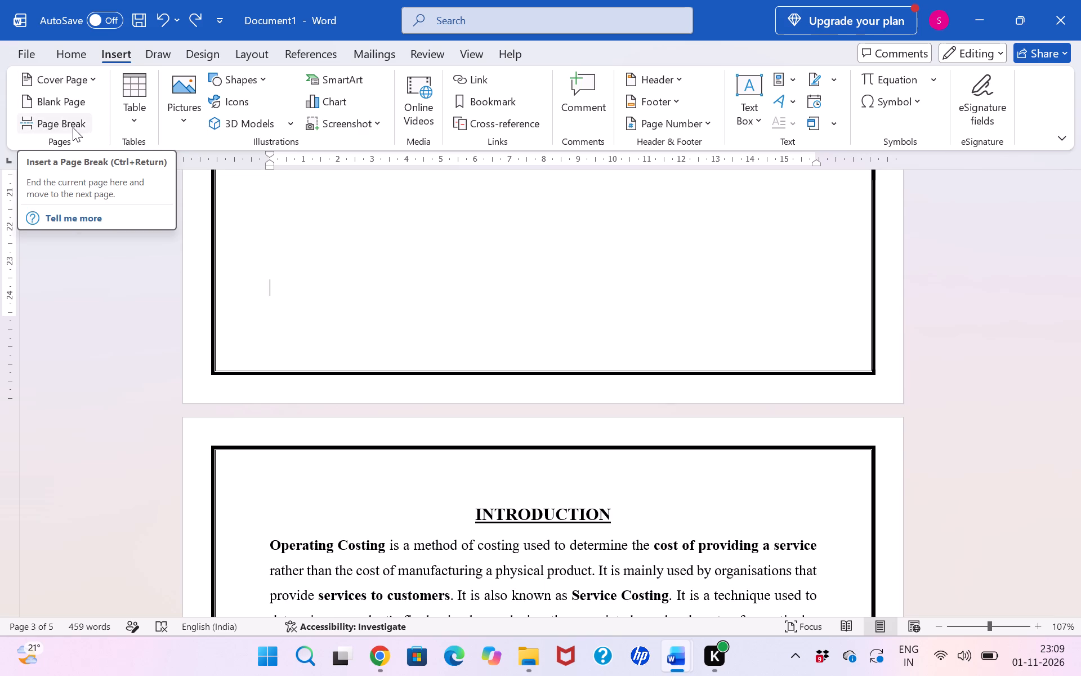
pyautogui.click(159, 57)
pyautogui.click(206, 51)
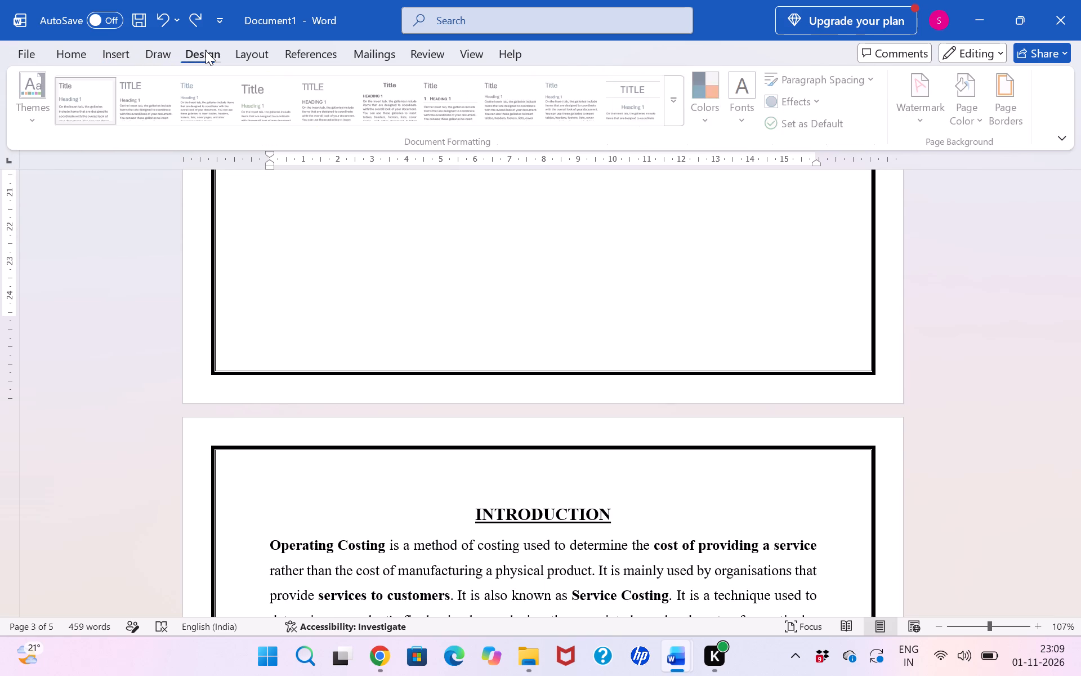
pyautogui.click(249, 51)
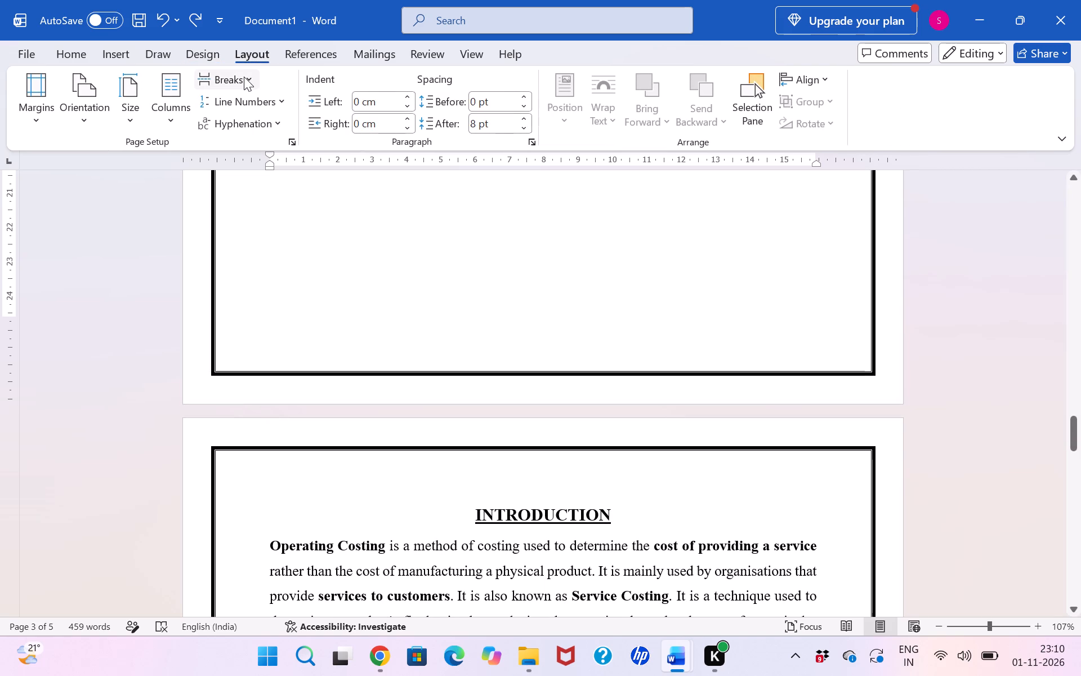
pyautogui.click(244, 77)
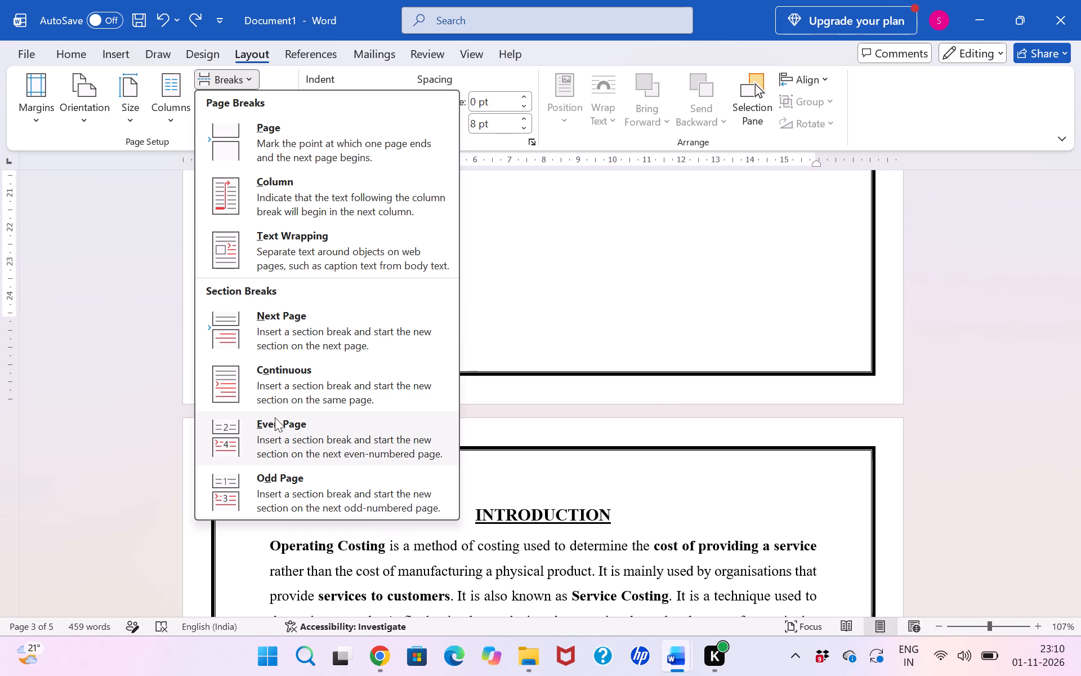
pyautogui.click(288, 325)
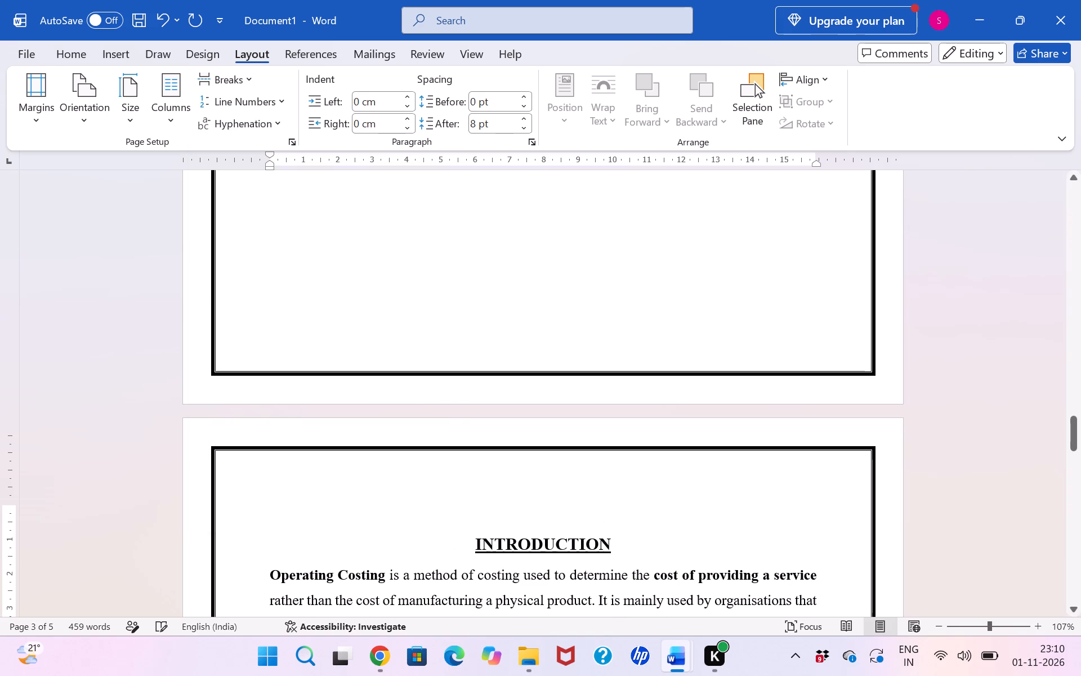
# Delete the empty line above the INTRODUCTION heading.
pyautogui.click(446, 539)
pyautogui.press('BackSpace')
pyautogui.press('BackSpace')
pyautogui.press('BackSpace')
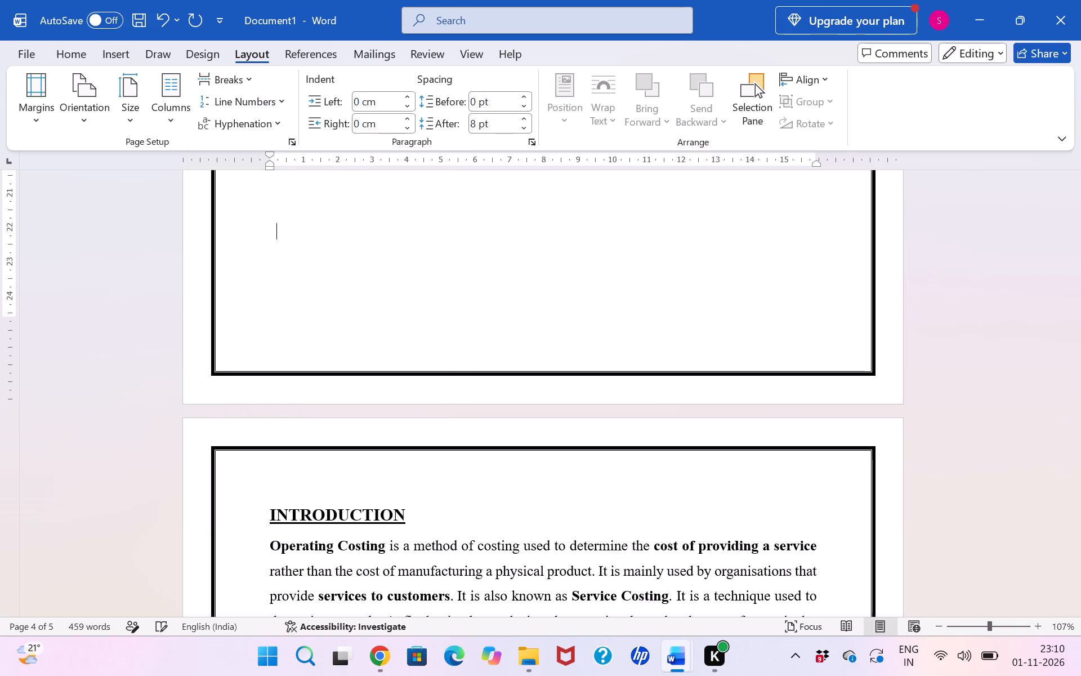
# Centre the INTRODUCTION heading.
pyautogui.click(307, 511)
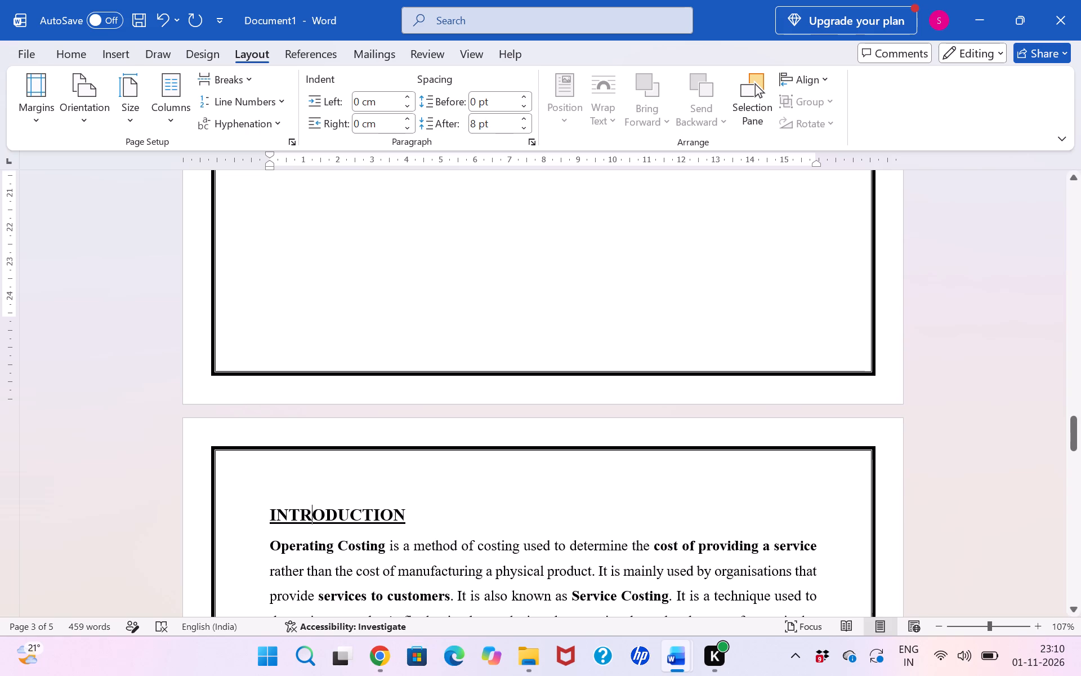
pyautogui.click(129, 55)
pyautogui.click(91, 52)
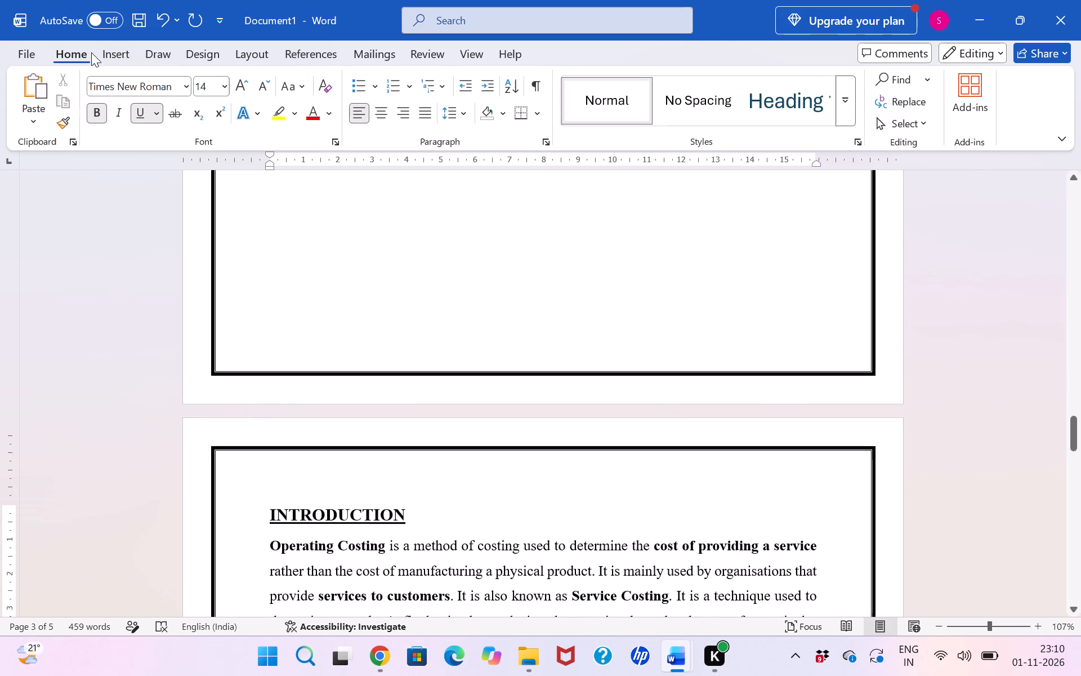
pyautogui.click(385, 119)
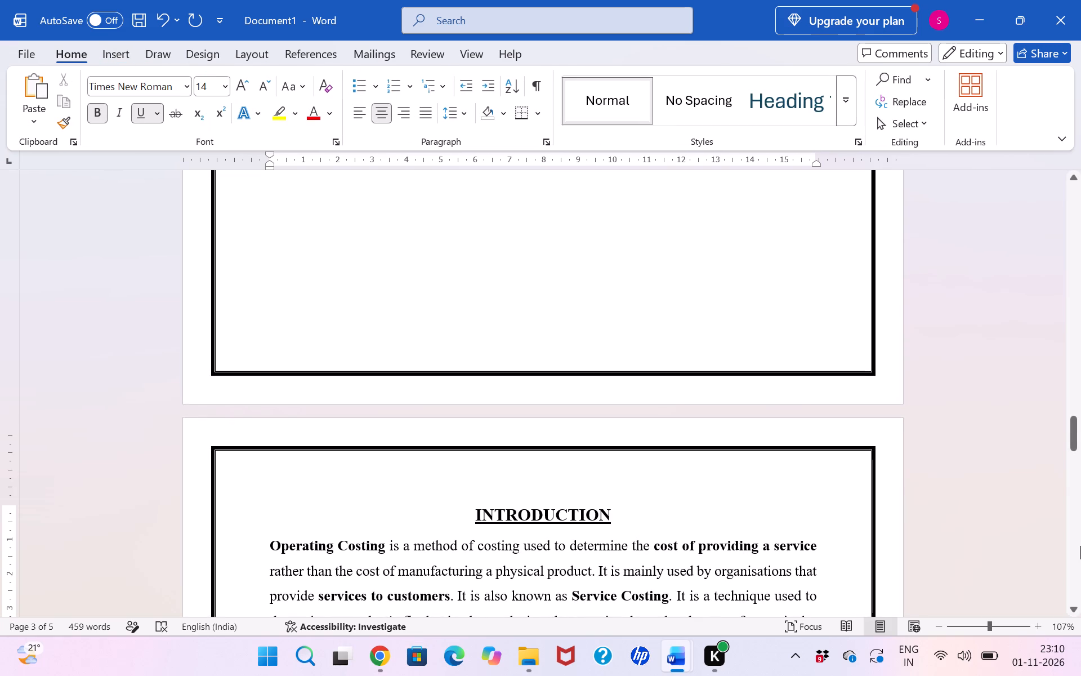
# Set the page numbering of the Introduction section to start at 1, using the 1, 2, 3 number format.
pyautogui.click(1080, 546)
pyautogui.click(105, 56)
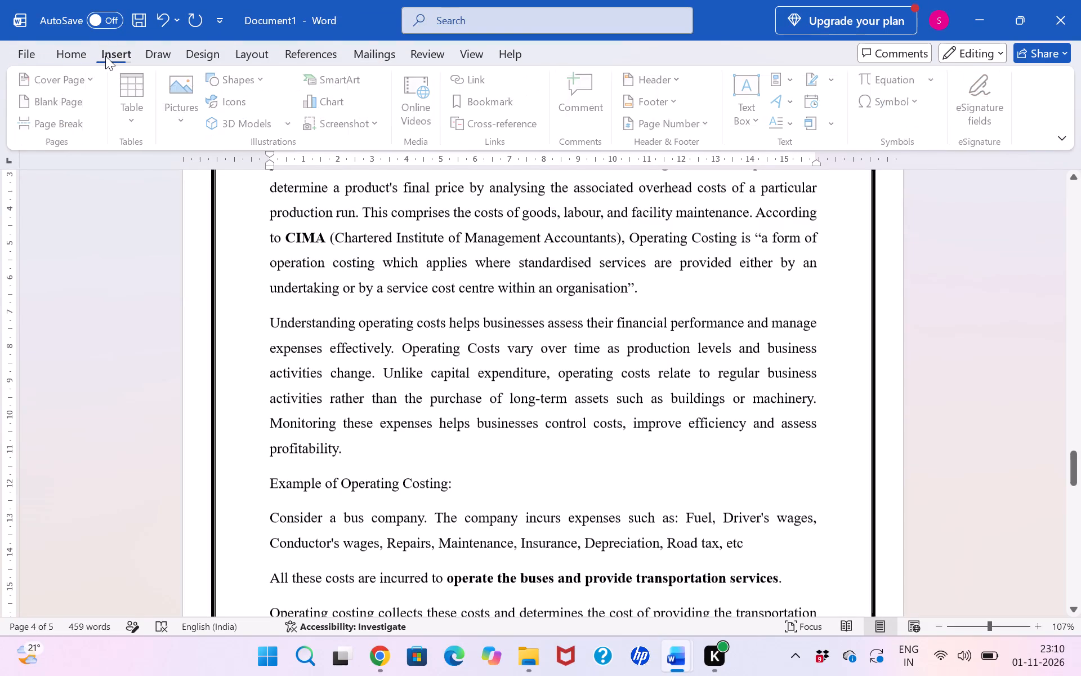
pyautogui.click(678, 117)
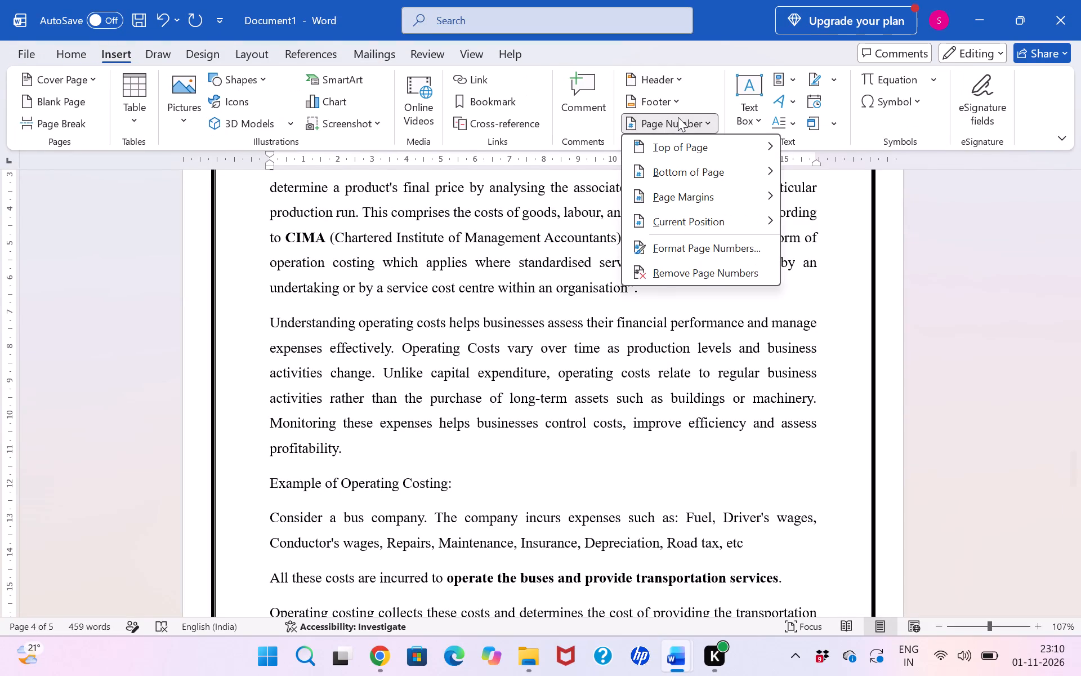
pyautogui.click(681, 250)
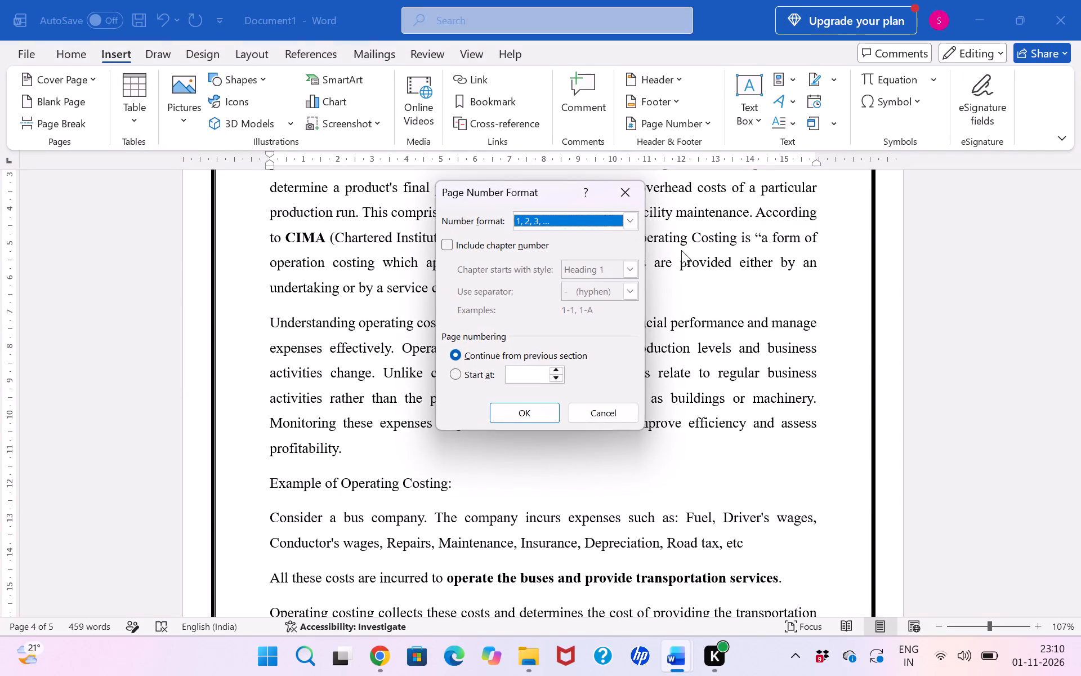
pyautogui.click(459, 372)
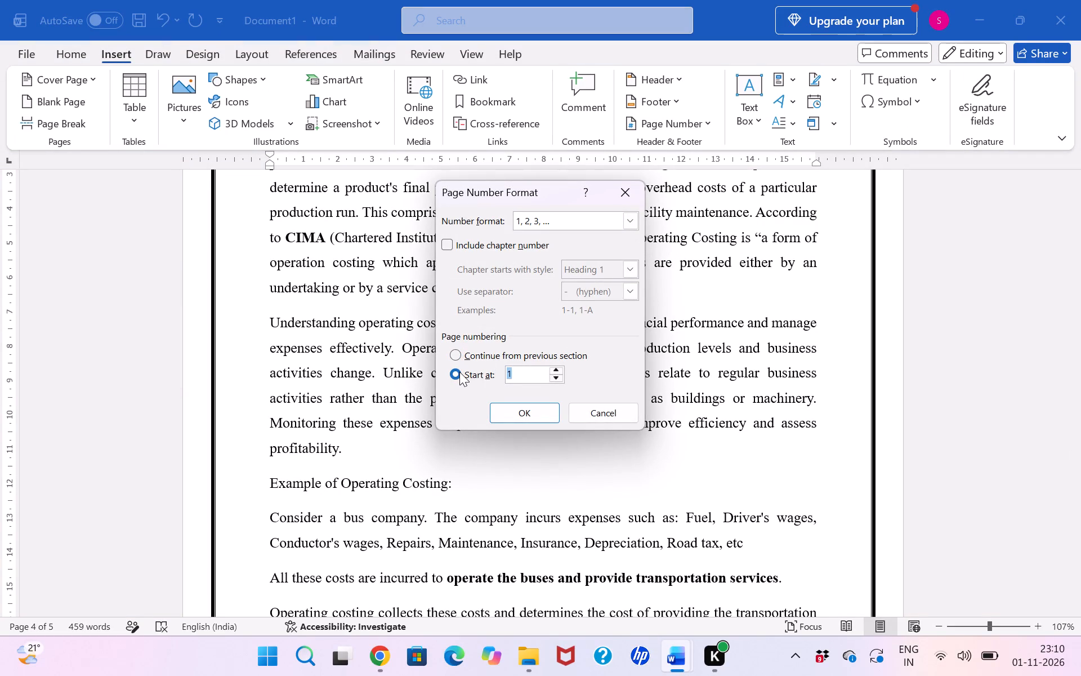
pyautogui.click(548, 412)
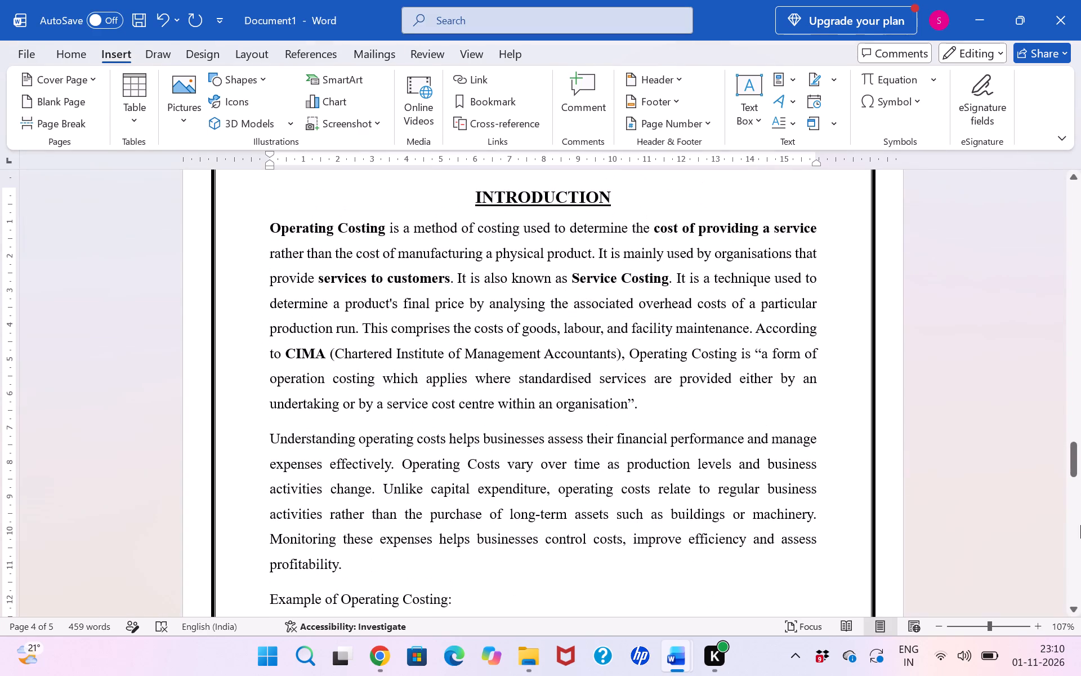
# Look through the document's pages, from the INDEX page to the end of the Introduction, to check their layout.
pyautogui.doubleClick(1080, 541)
pyautogui.click(1080, 421)
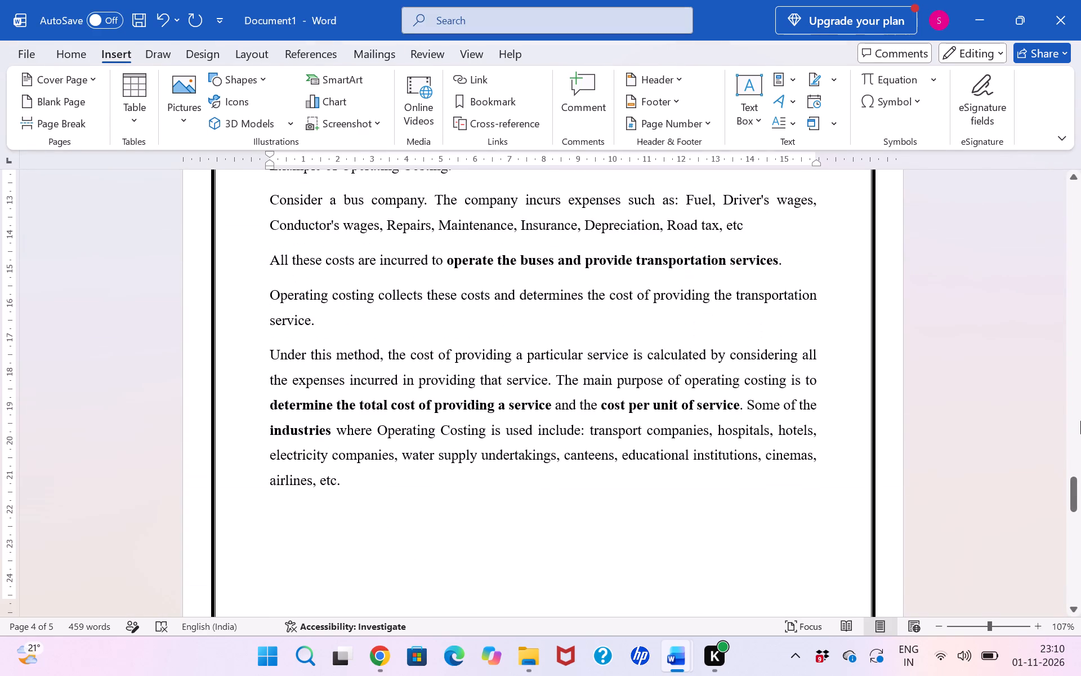
pyautogui.click(1080, 529)
pyautogui.click(1080, 341)
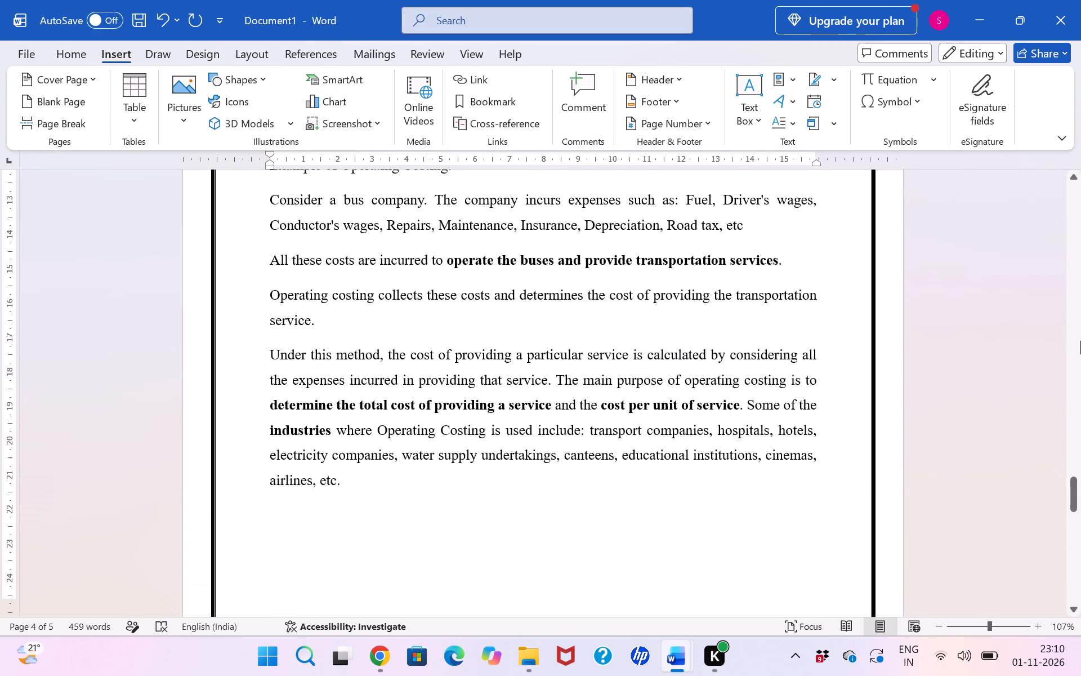
pyautogui.doubleClick(1080, 341)
pyautogui.click(1080, 341)
pyautogui.click(1080, 341)
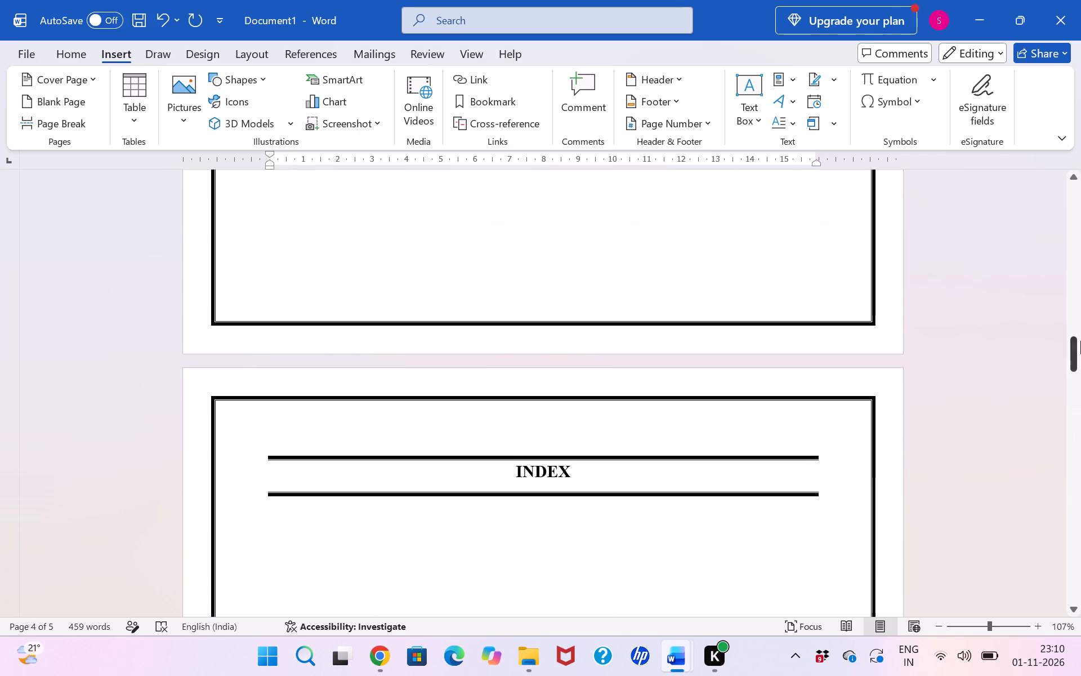
pyautogui.click(1080, 341)
pyautogui.doubleClick(1080, 492)
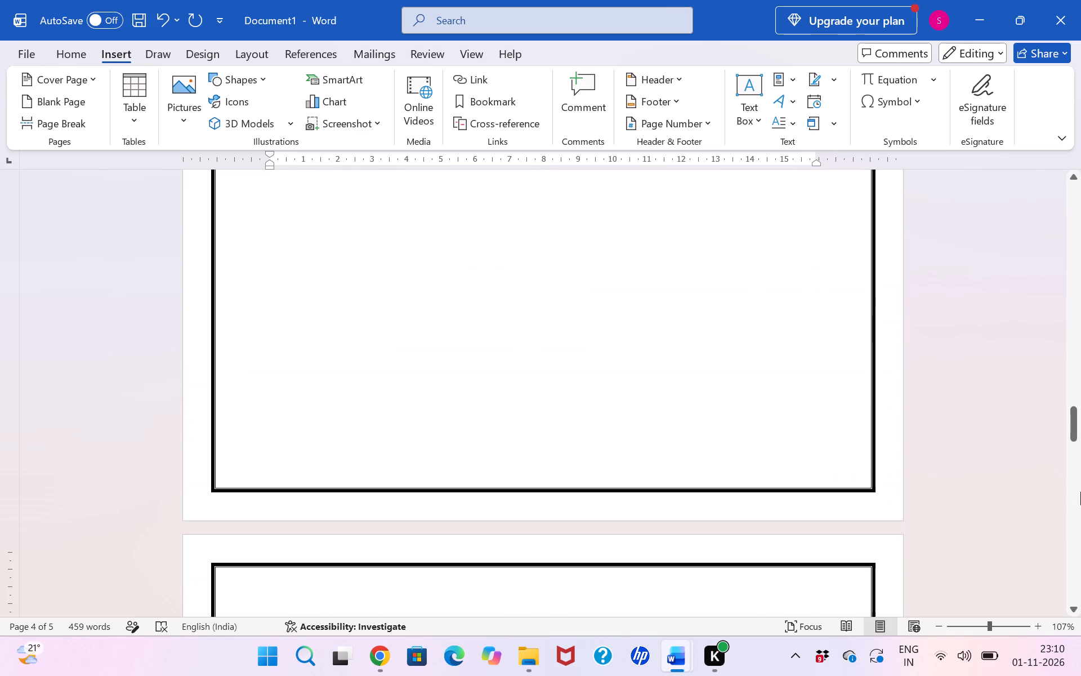
pyautogui.click(1080, 513)
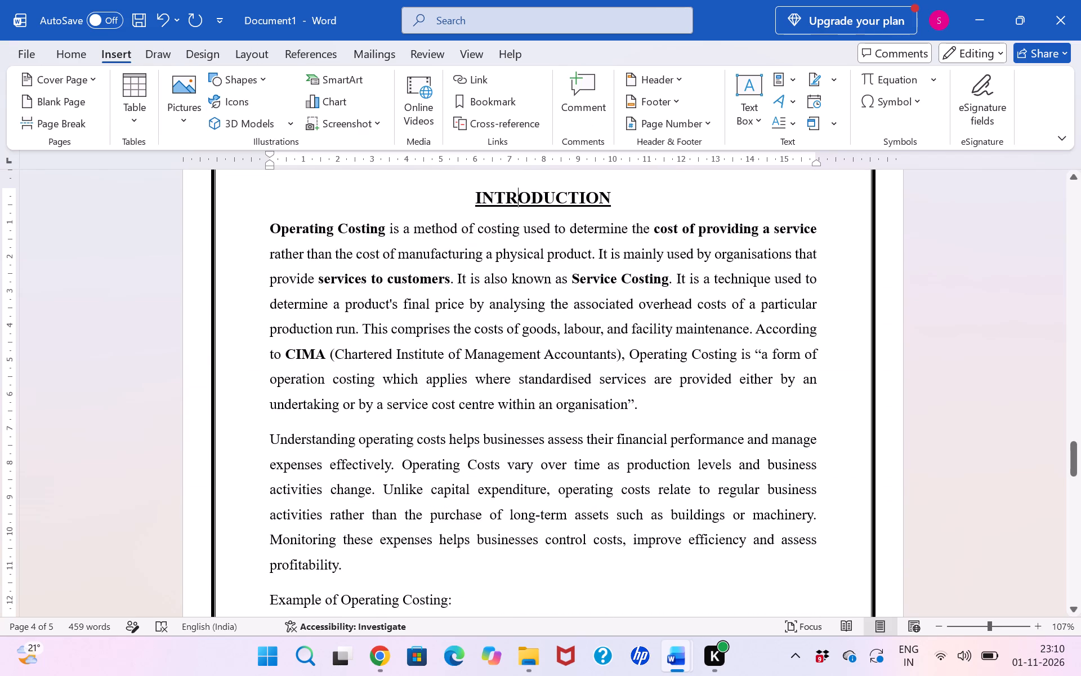
# Delete the blank page after the Introduction text.
pyautogui.click(1080, 612)
pyautogui.moveTo(1080, 612); pyautogui.dragTo(524, 573)
pyautogui.click(524, 573)
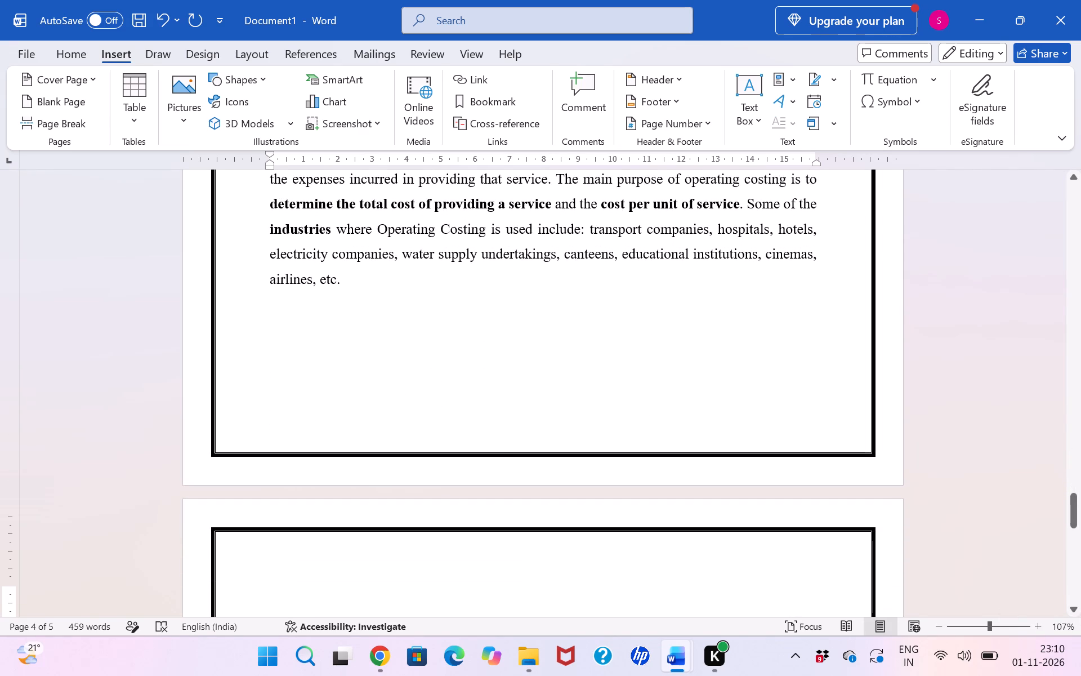
pyautogui.press('BackSpace')
# Check the Introduction section's page number format, keeping 1, 2, 3 numbering with a start at 1.
pyautogui.click(1080, 463)
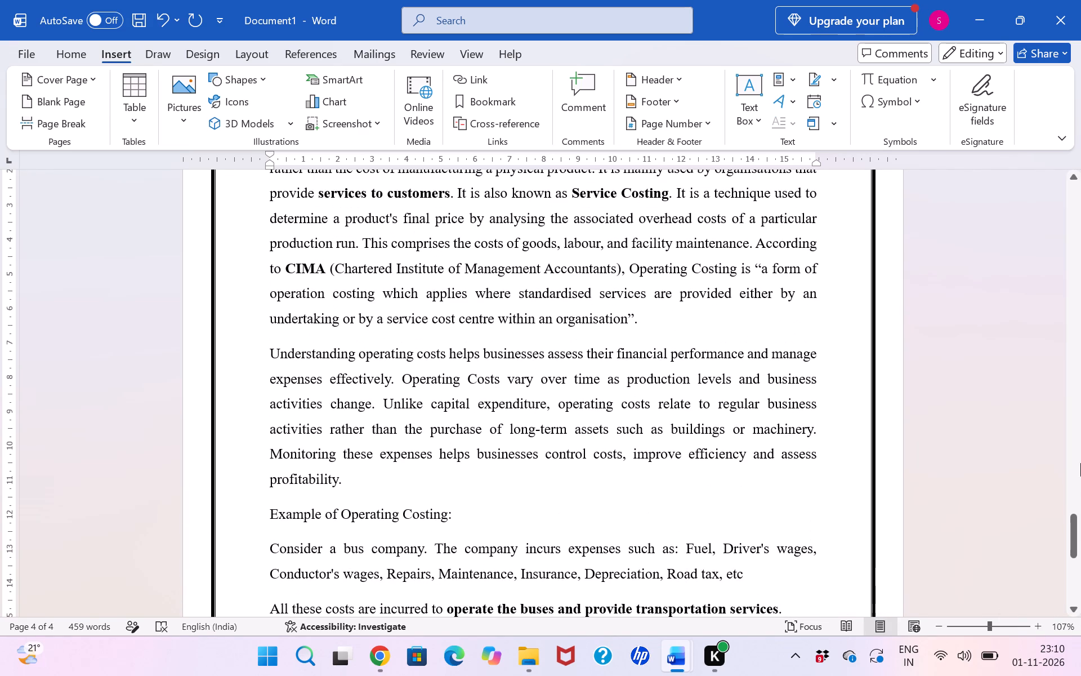
pyautogui.click(672, 118)
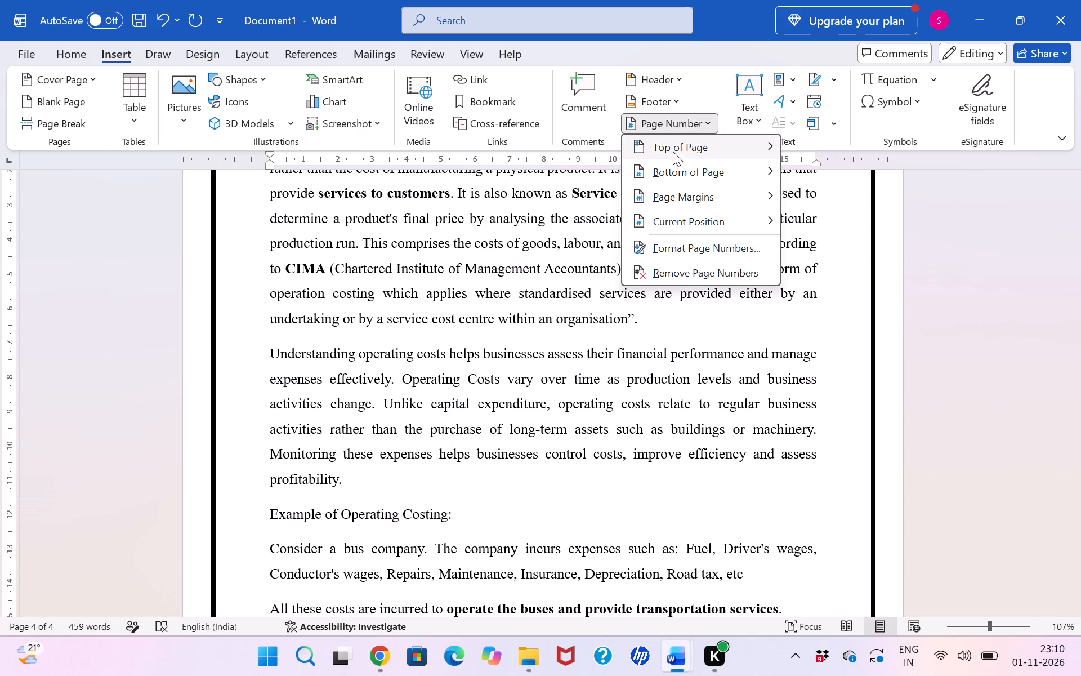
pyautogui.click(689, 246)
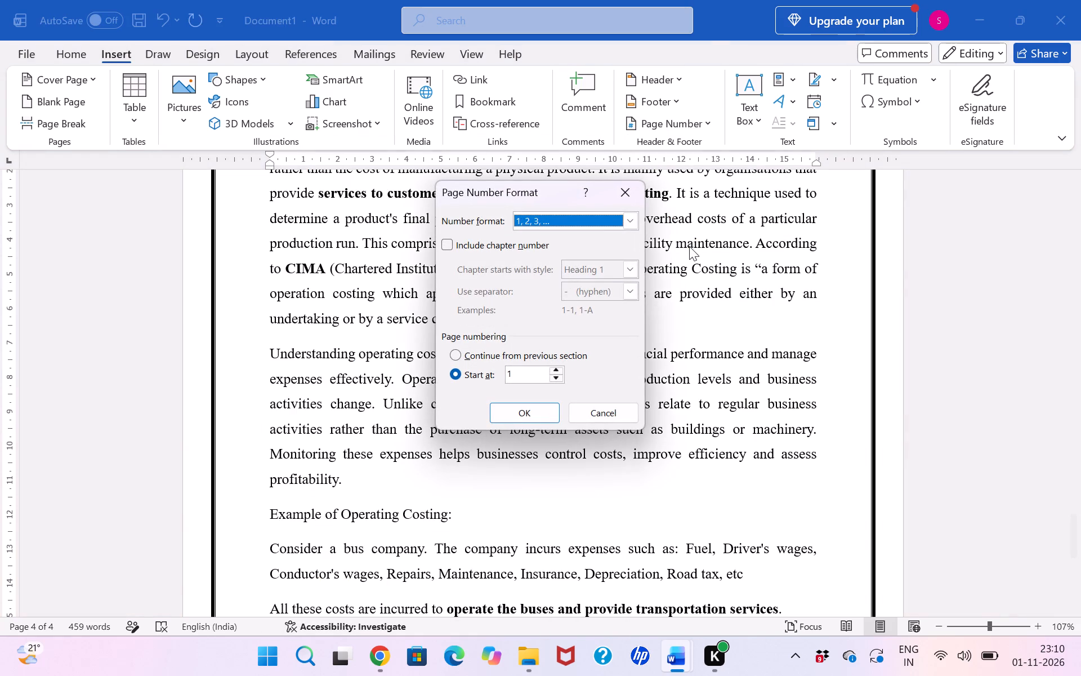
pyautogui.click(538, 416)
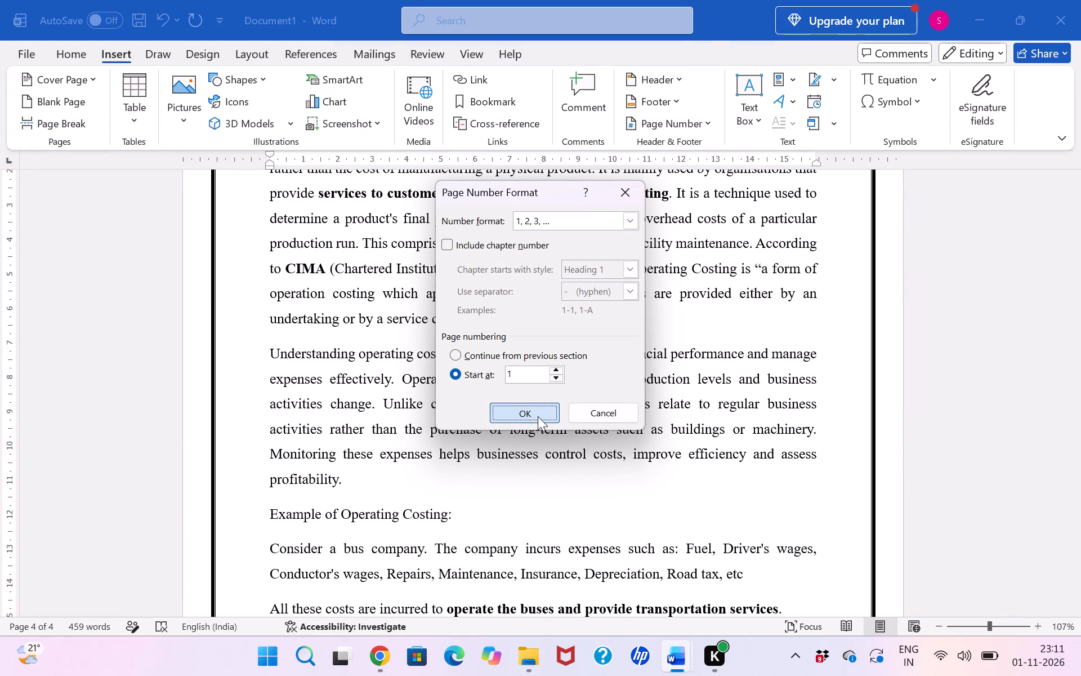
# Insert a Plain Number 2 page number at the bottom of the page and return to the body text.
pyautogui.click(672, 128)
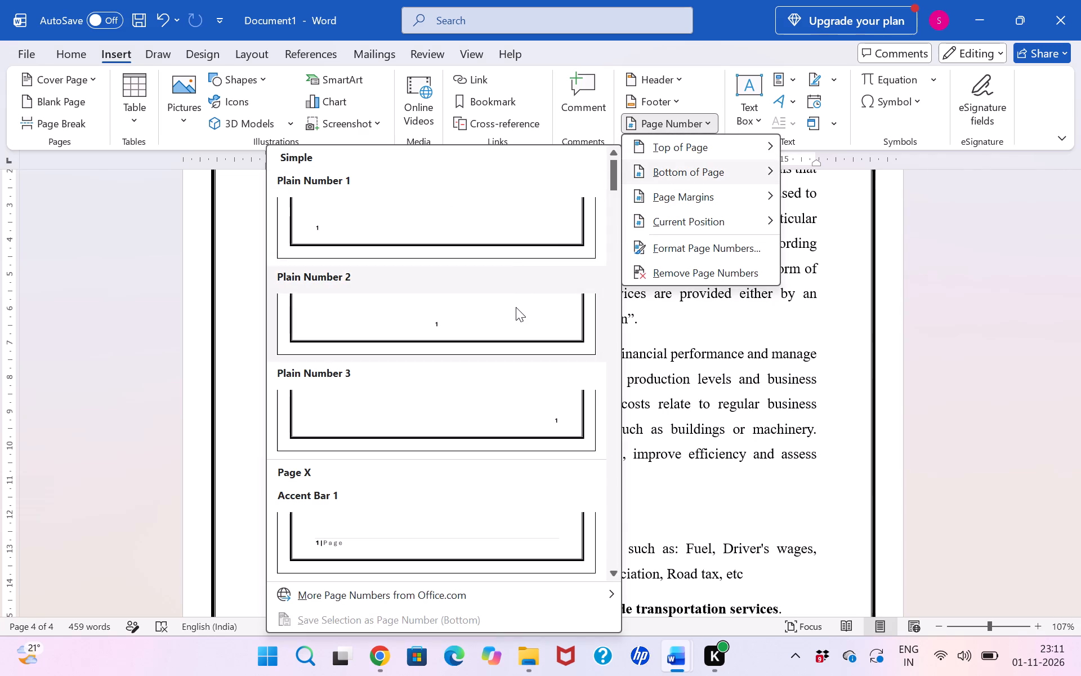
pyautogui.click(516, 307)
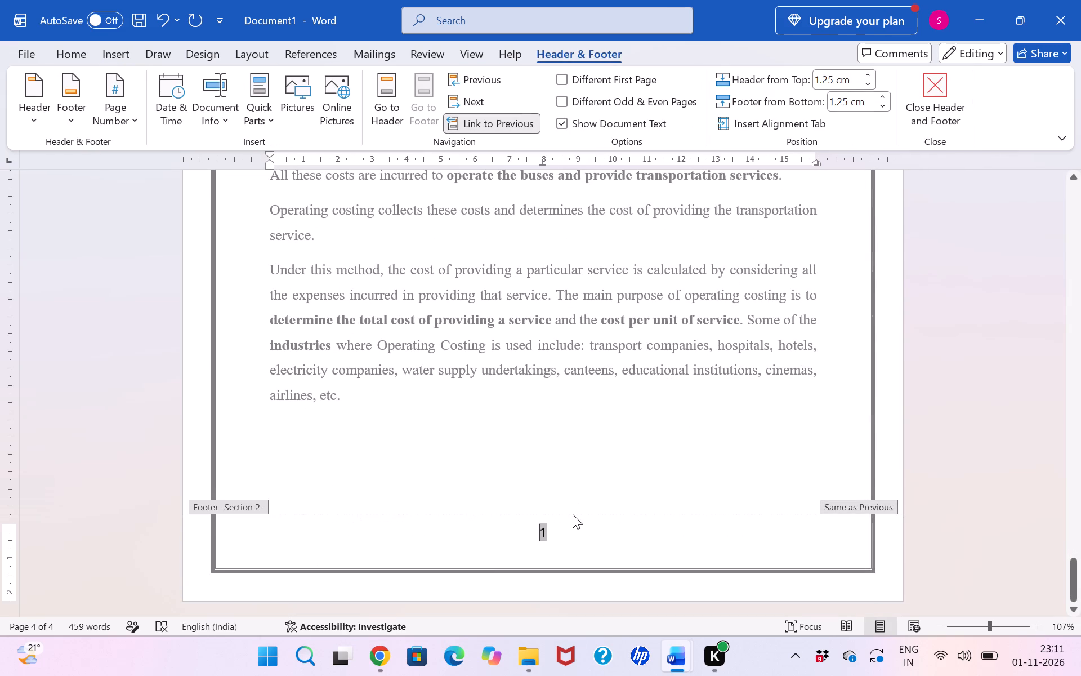
pyautogui.click(573, 514)
pyautogui.click(581, 540)
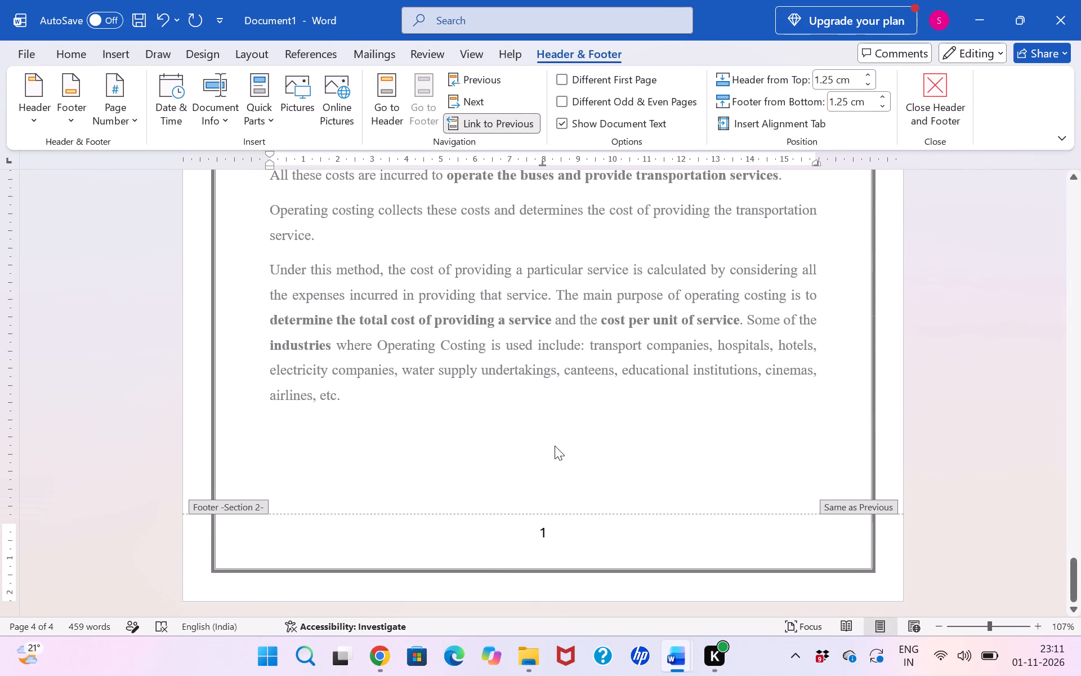
pyautogui.click(555, 446)
pyautogui.doubleClick(555, 446)
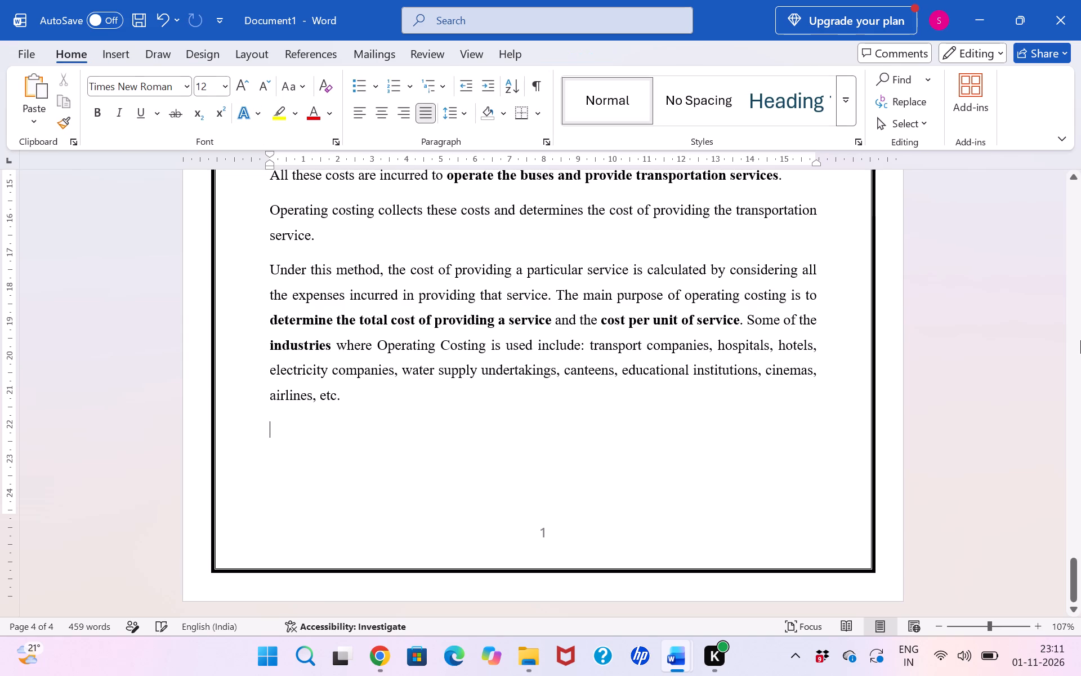
# Delete the page number from the Section 1 footer on the page before the Introduction, and check the earlier pages' footers.
pyautogui.tripleClick(1080, 340)
pyautogui.click(1080, 599)
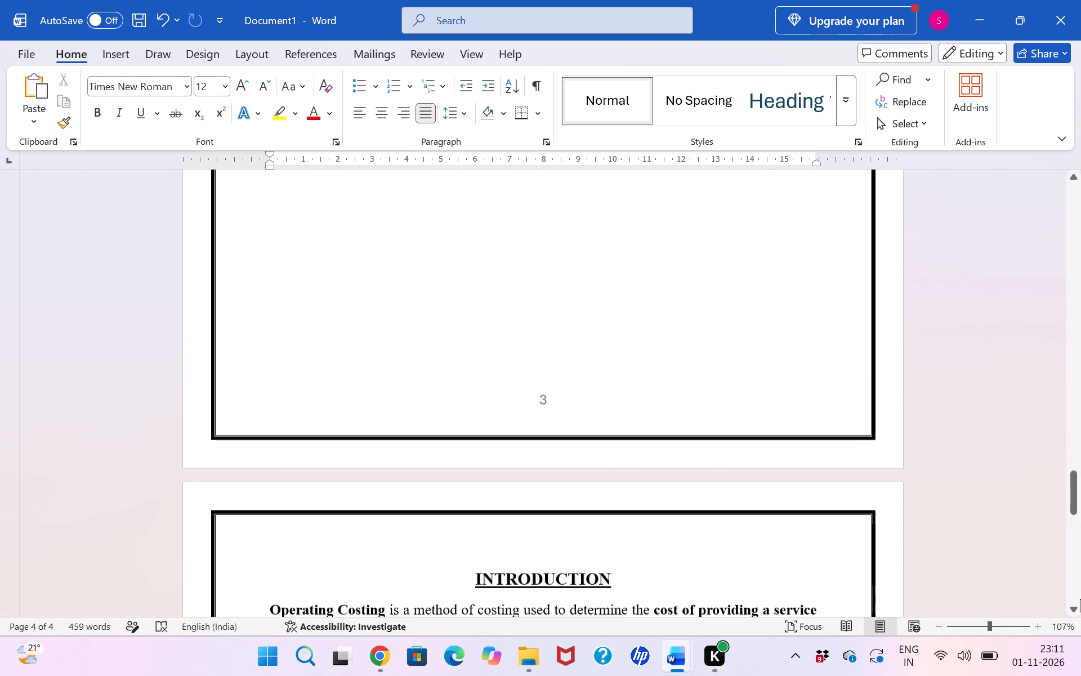
pyautogui.doubleClick(596, 383)
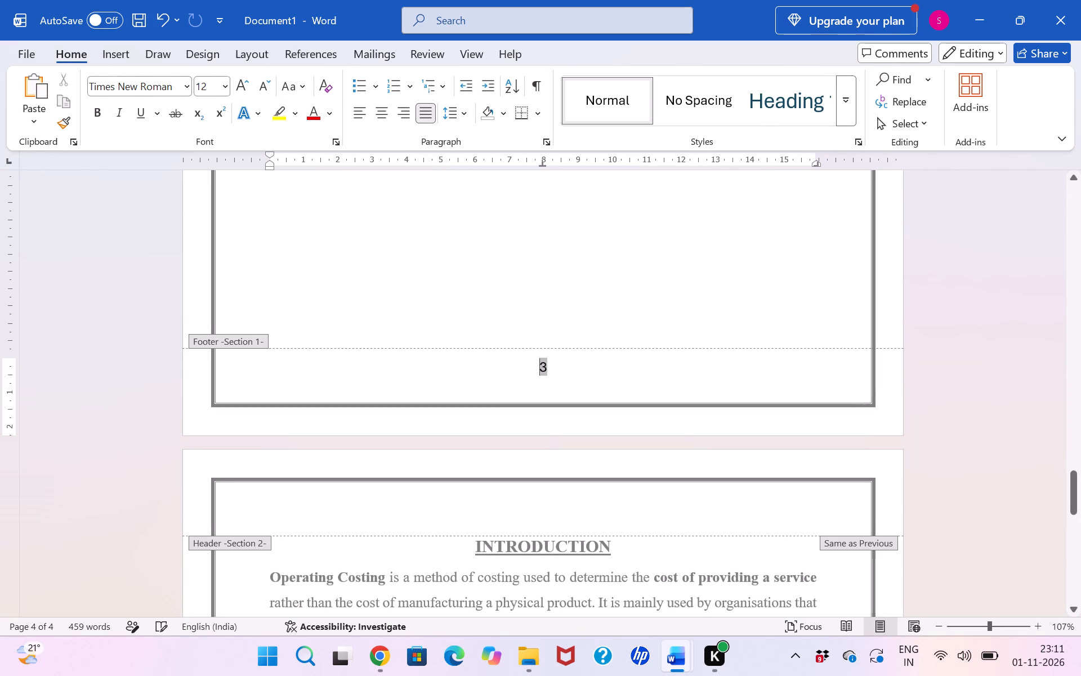
pyautogui.press('BackSpace')
pyautogui.press('BackSpace')
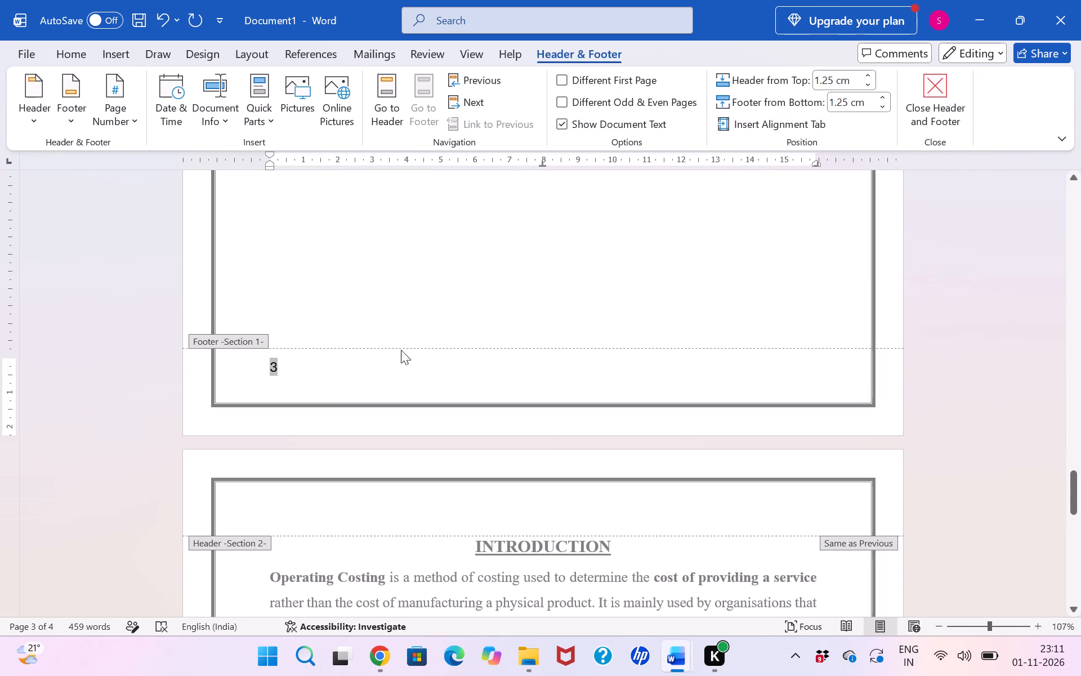
pyautogui.click(392, 368)
pyautogui.press('BackSpace')
pyautogui.press('BackSpace')
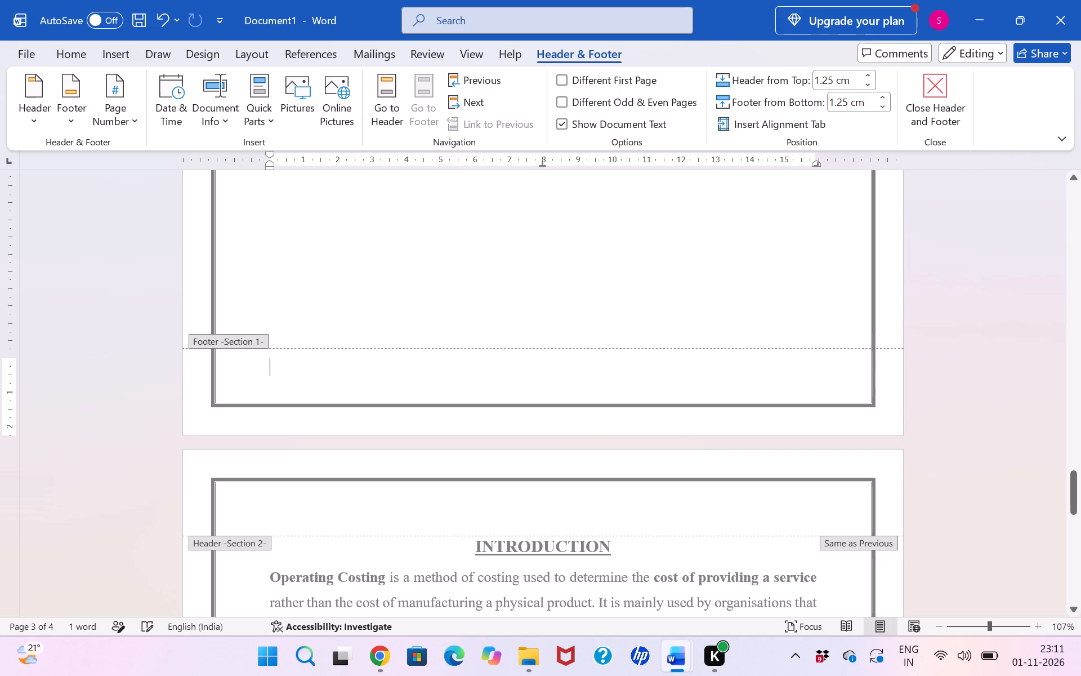
pyautogui.tripleClick(1080, 192)
pyautogui.tripleClick(1080, 192)
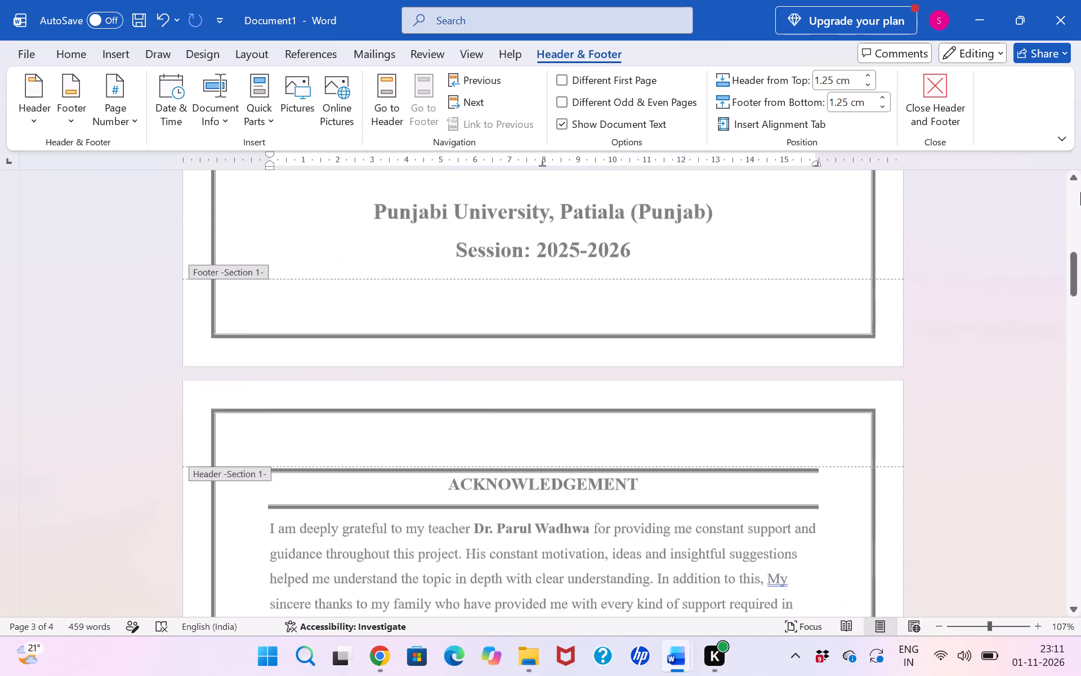
# Unlink the Introduction section's footer from the previous section and return to the body text.
pyautogui.tripleClick(1080, 539)
pyautogui.tripleClick(1080, 539)
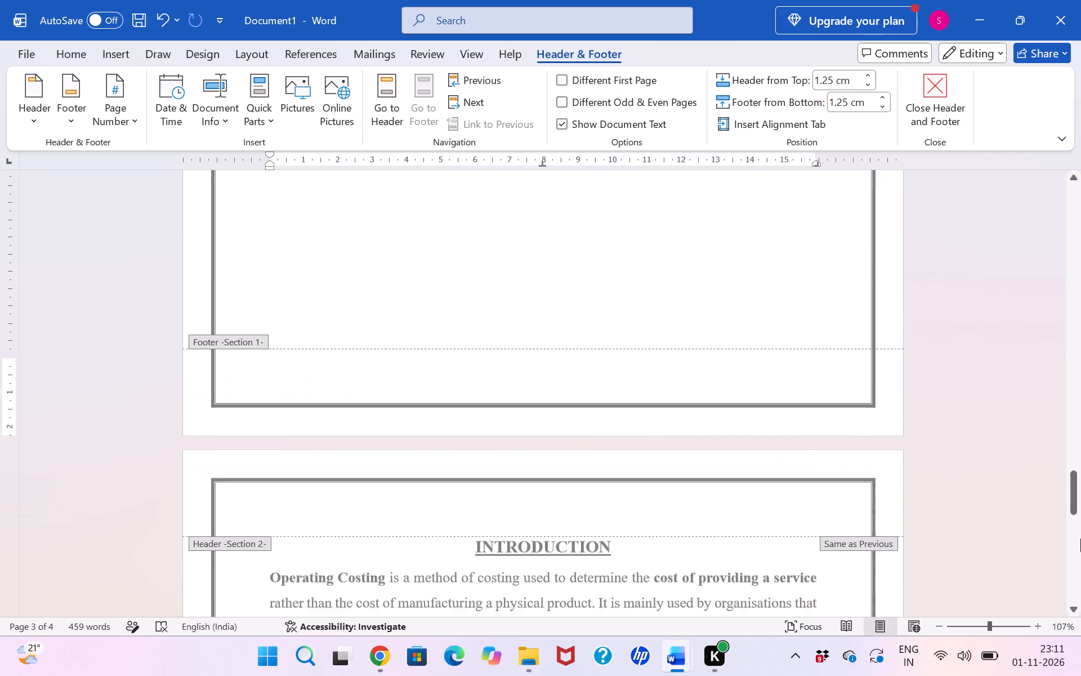
pyautogui.click(1080, 593)
pyautogui.click(1080, 593)
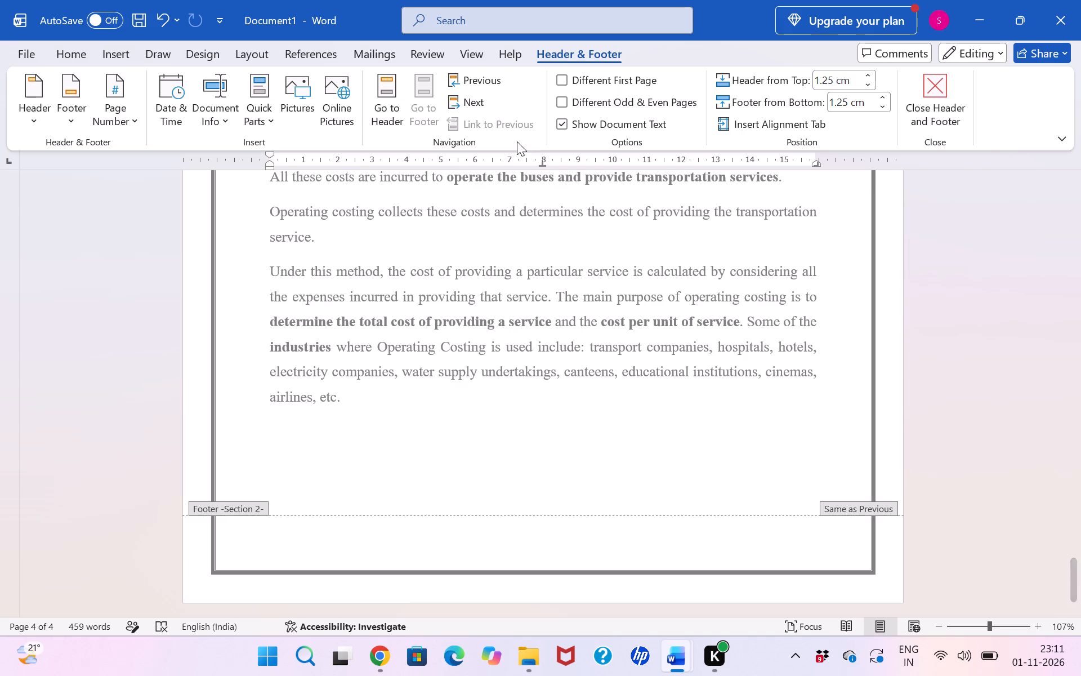
pyautogui.moveTo(844, 499); pyautogui.dragTo(851, 514)
pyautogui.click(851, 514)
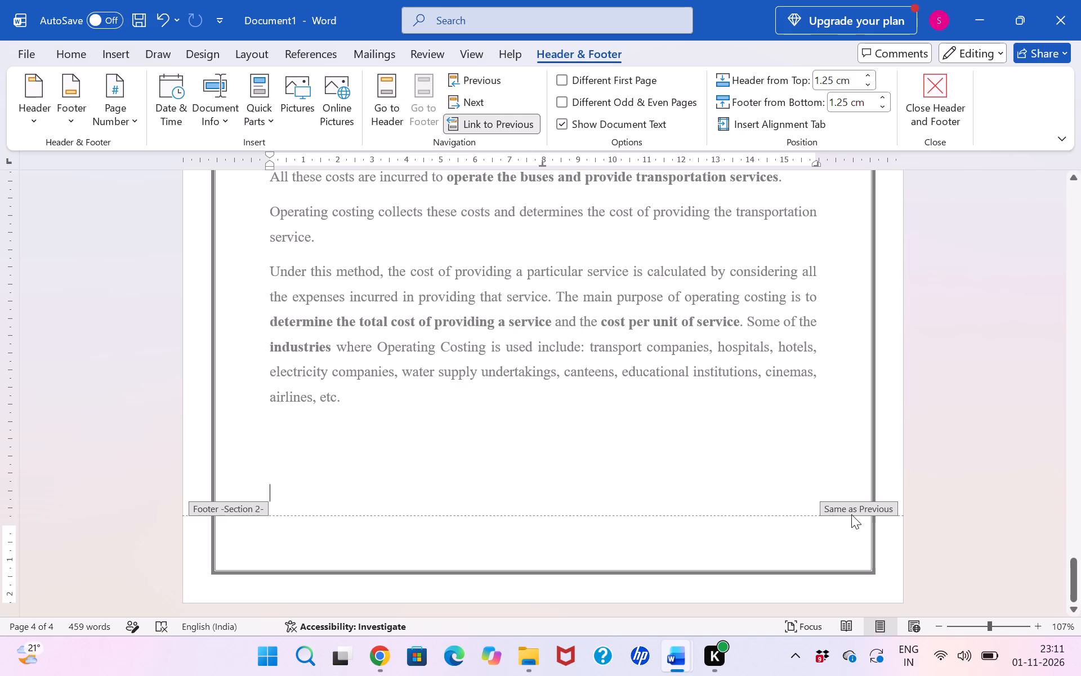
pyautogui.click(508, 122)
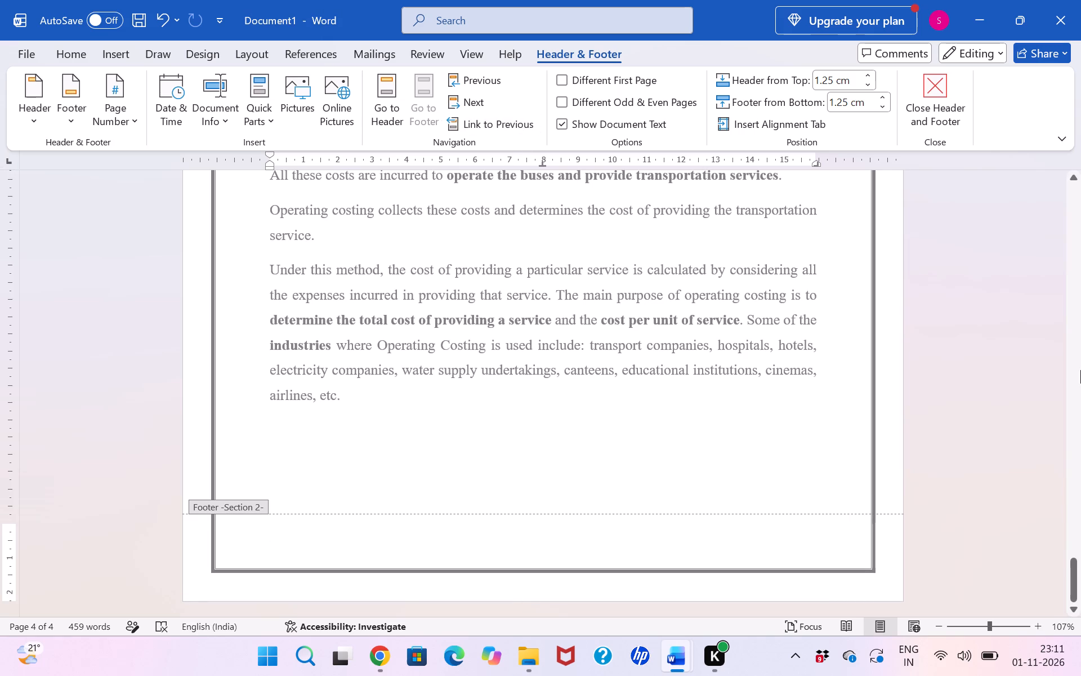
pyautogui.click(1080, 334)
pyautogui.click(653, 424)
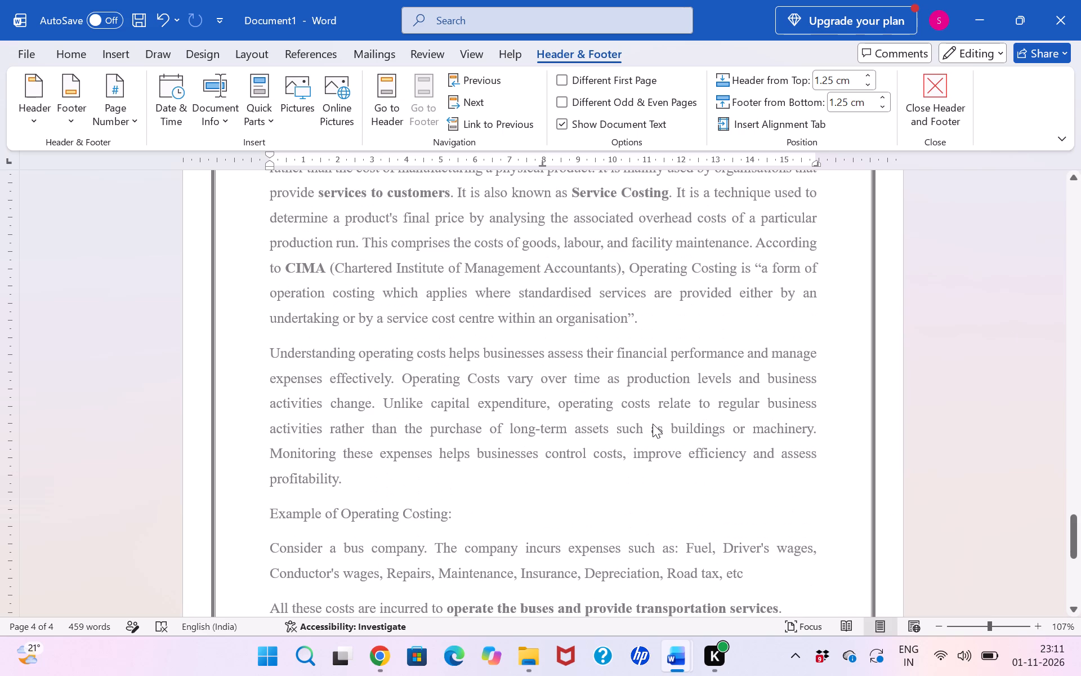
pyautogui.click(653, 424)
pyautogui.doubleClick(653, 424)
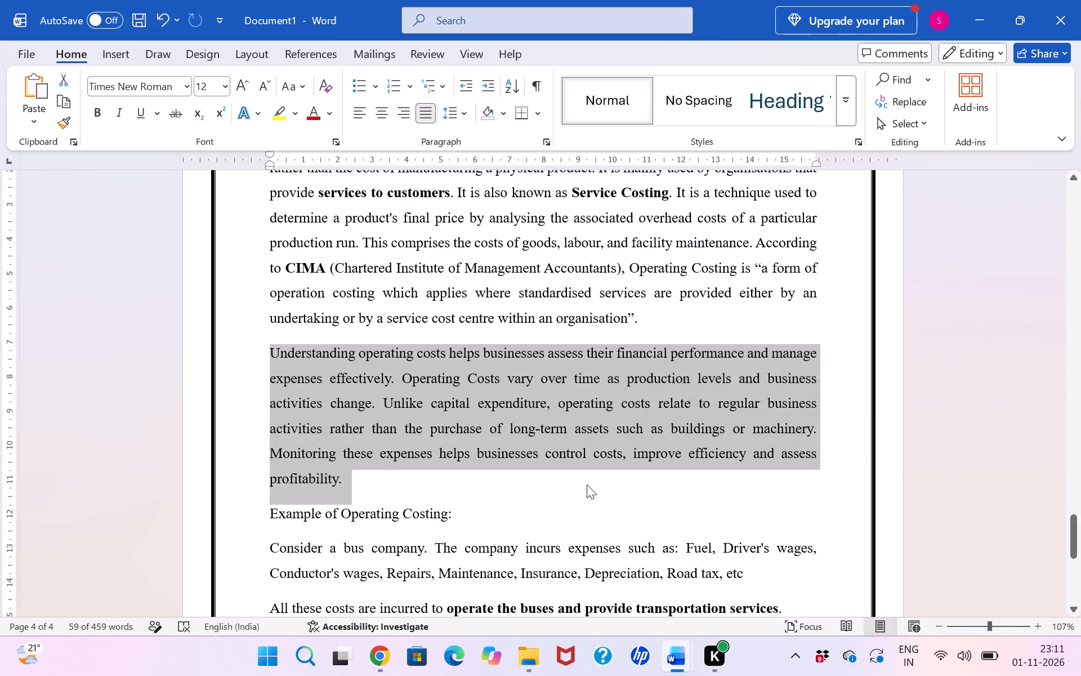
pyautogui.click(587, 484)
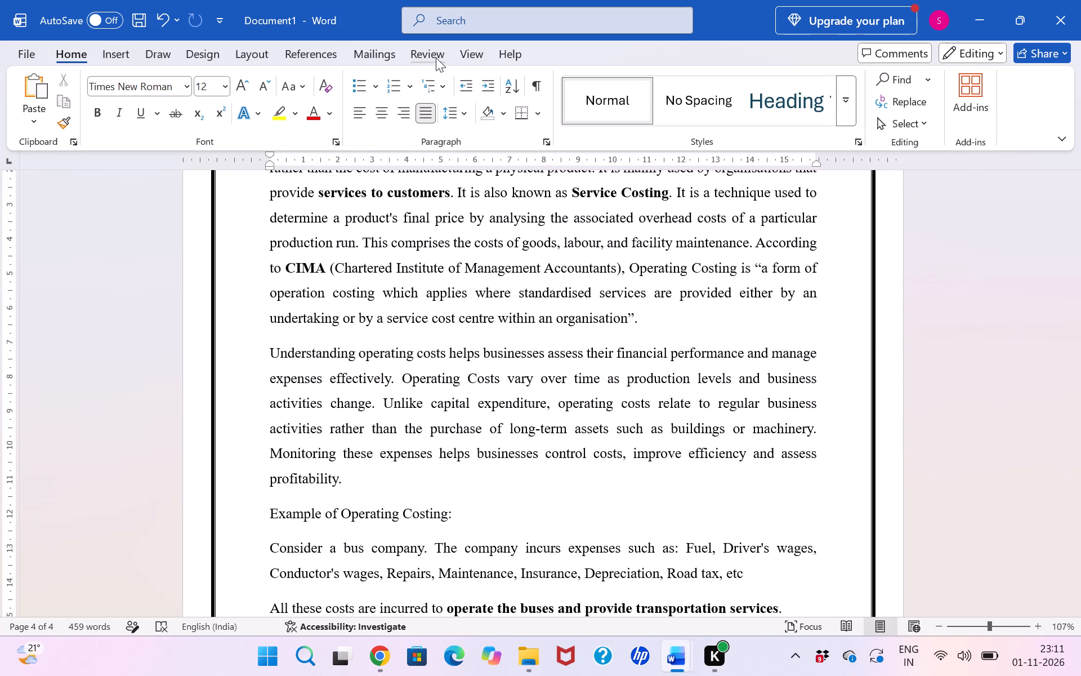
# Insert a centred page number at the bottom of the page in the Section 2 footer and return to the end of the Introduction text.
pyautogui.click(122, 56)
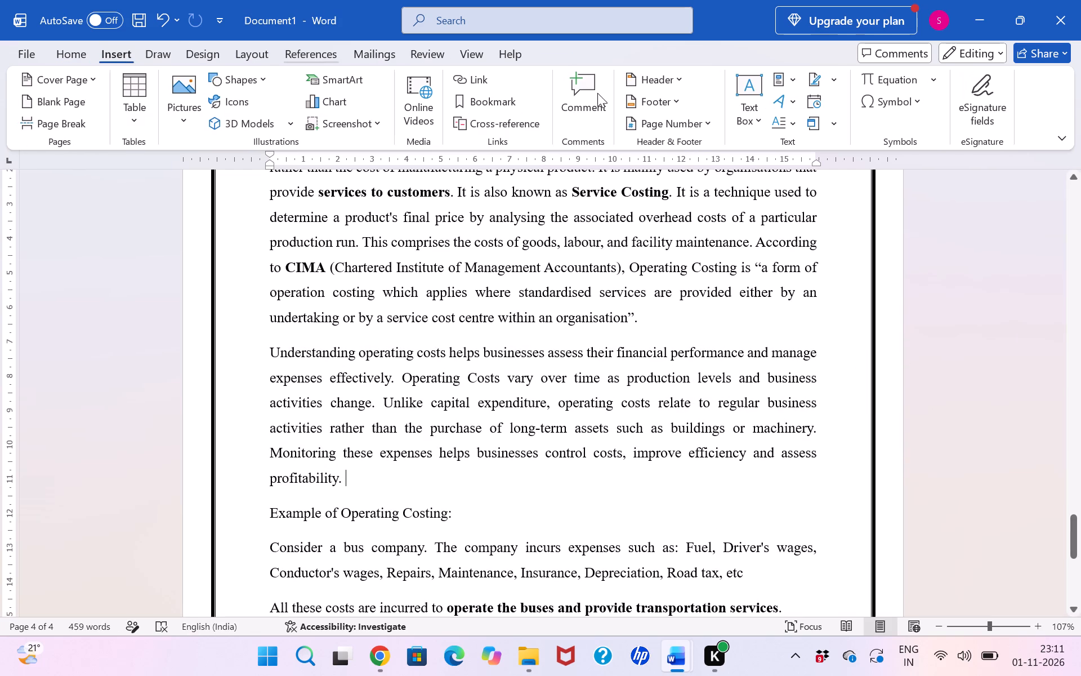
pyautogui.click(667, 125)
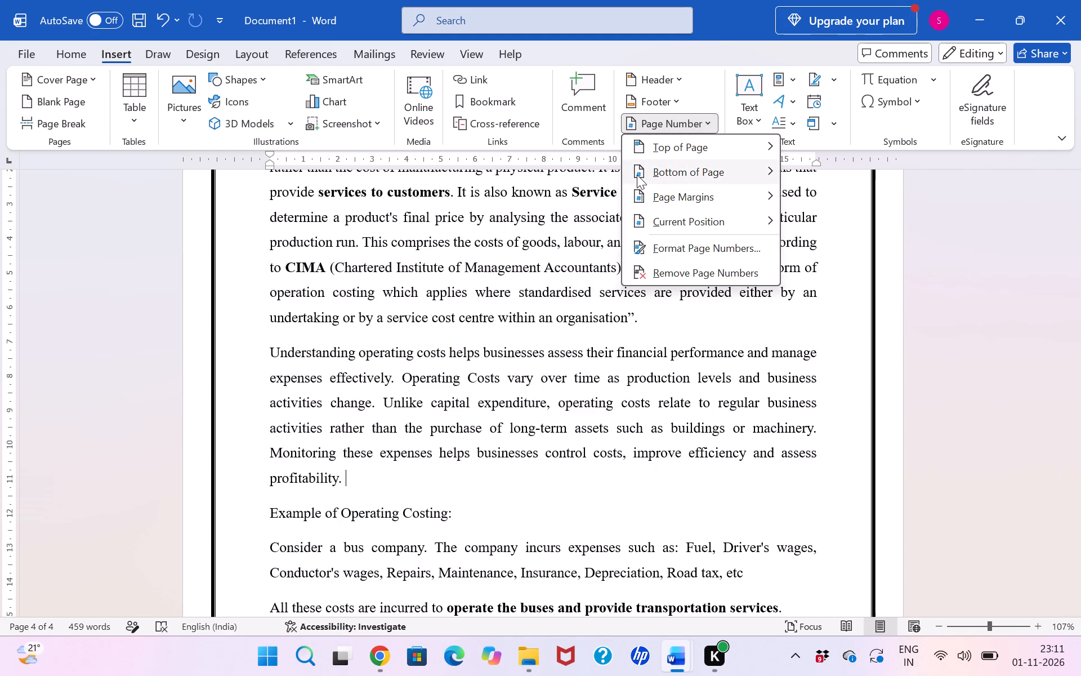
pyautogui.click(519, 313)
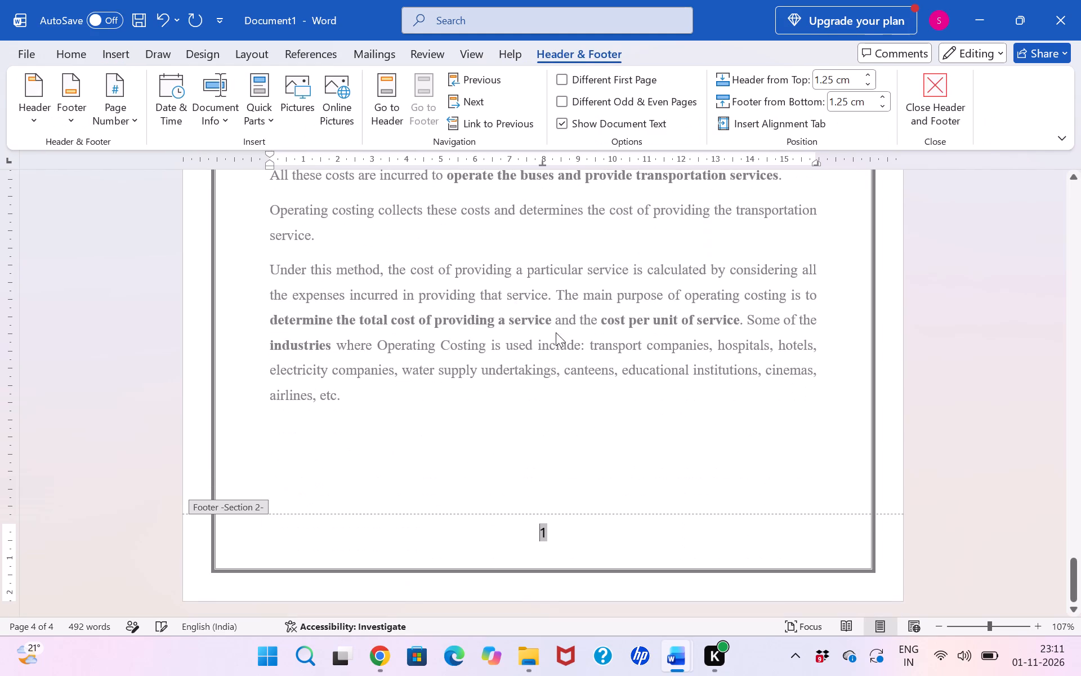
pyautogui.tripleClick(1080, 360)
pyautogui.doubleClick(1080, 574)
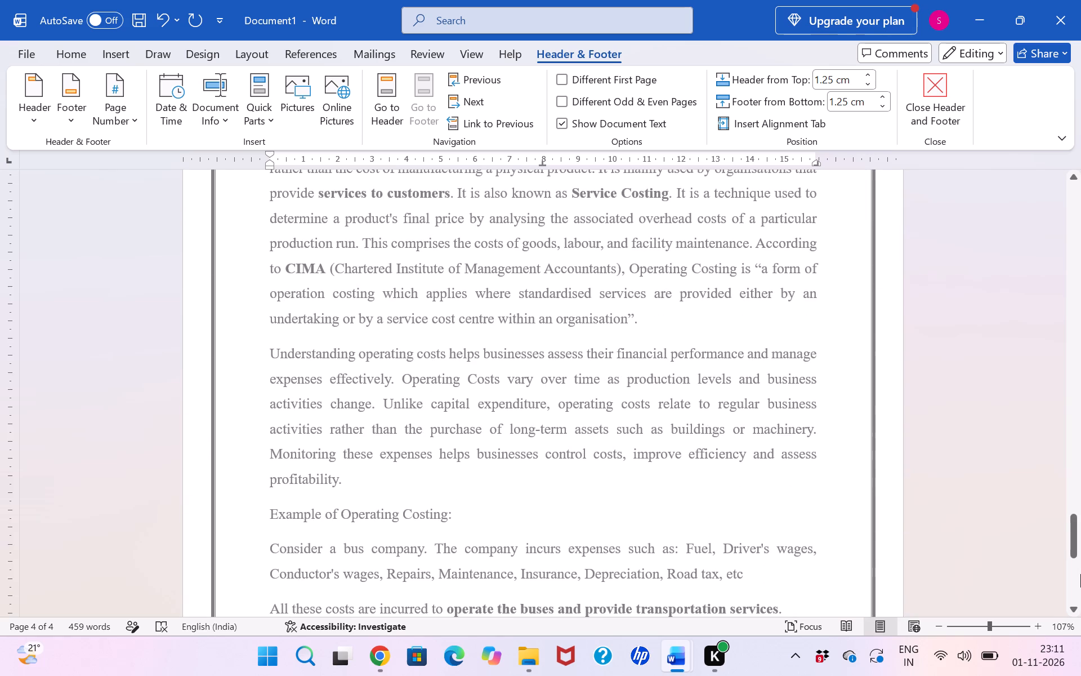
pyautogui.click(1074, 591)
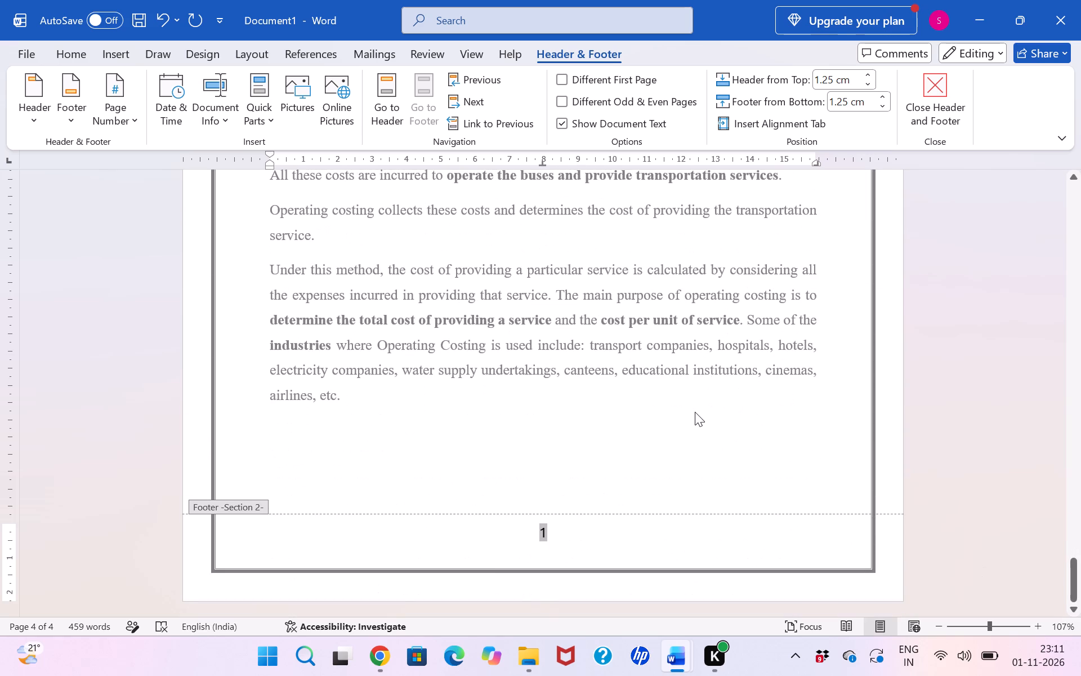
pyautogui.click(695, 412)
pyautogui.click(695, 412)
pyautogui.click(695, 412)
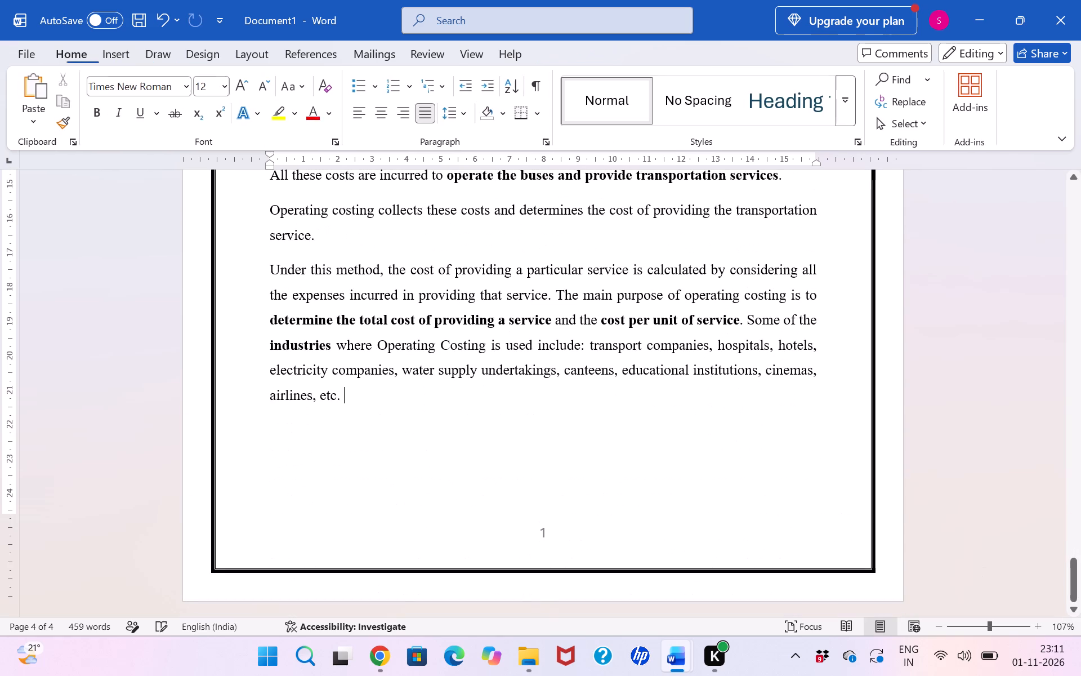
# Add blank lines after the Introduction's last paragraph to start a new page, and place the cursor on it.
pyautogui.press('Return')
pyautogui.press('Return')
pyautogui.press('Return')
pyautogui.press('Return')
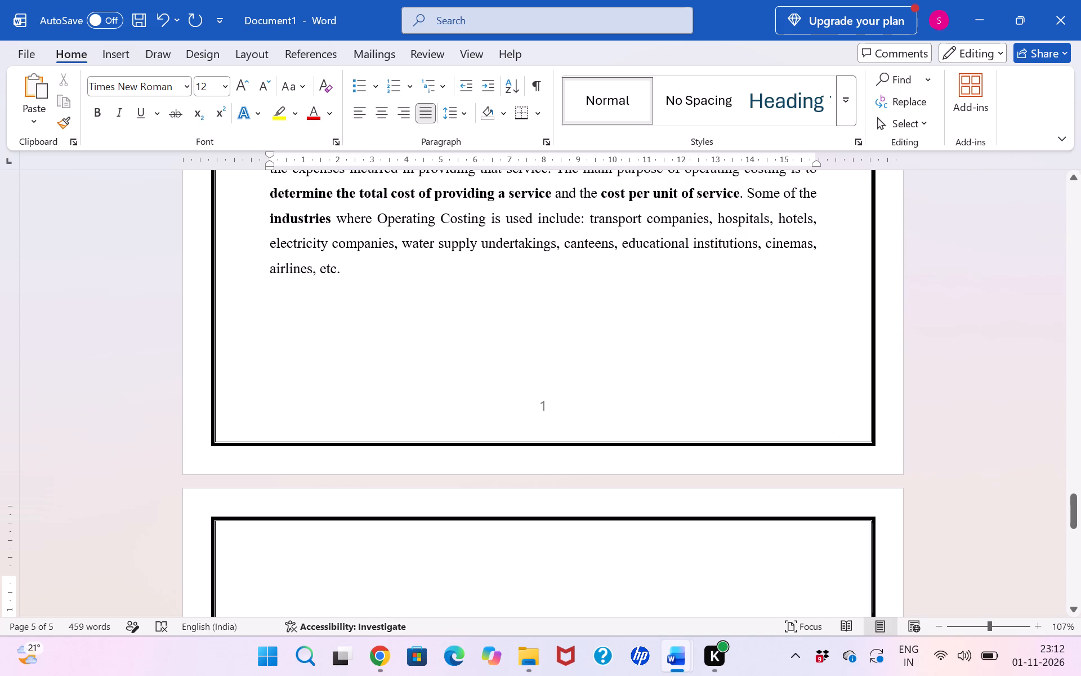
pyautogui.tripleClick(1080, 581)
pyautogui.click(1078, 443)
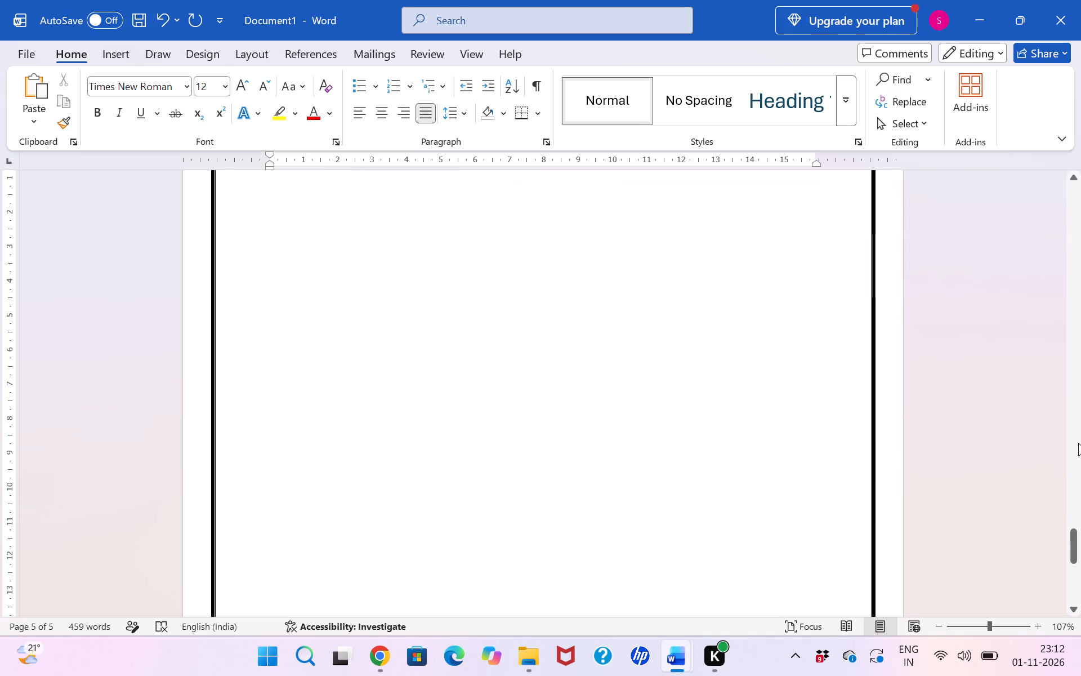
pyautogui.click(1078, 443)
pyautogui.click(477, 559)
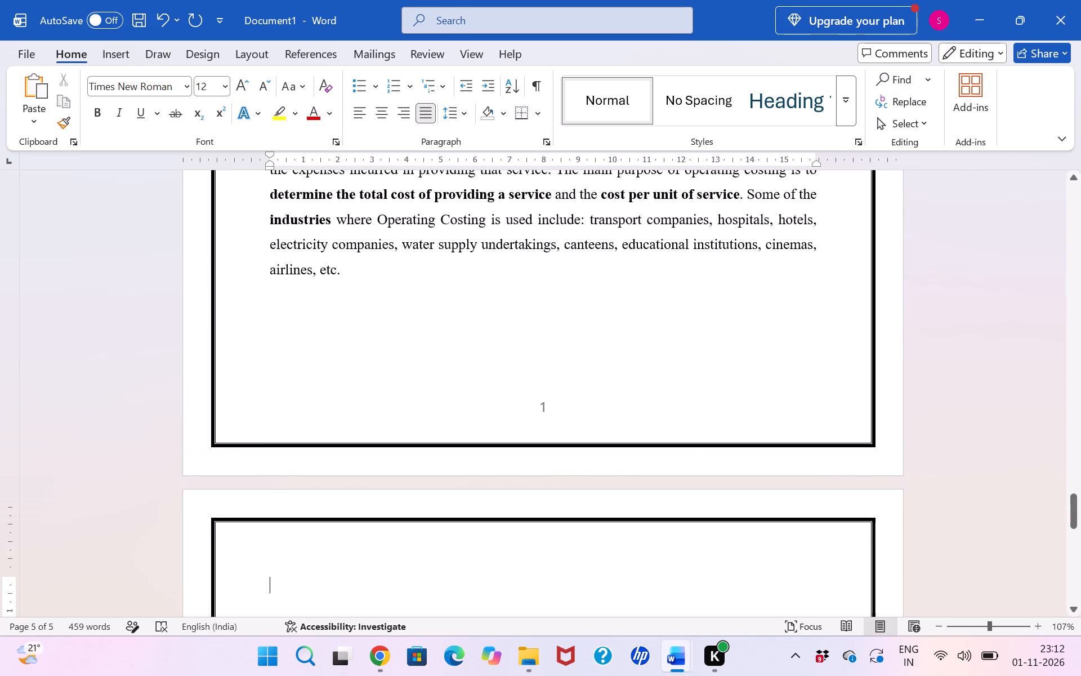
# Set the first line of the new page to centred alignment and font size 14.
pyautogui.click(382, 120)
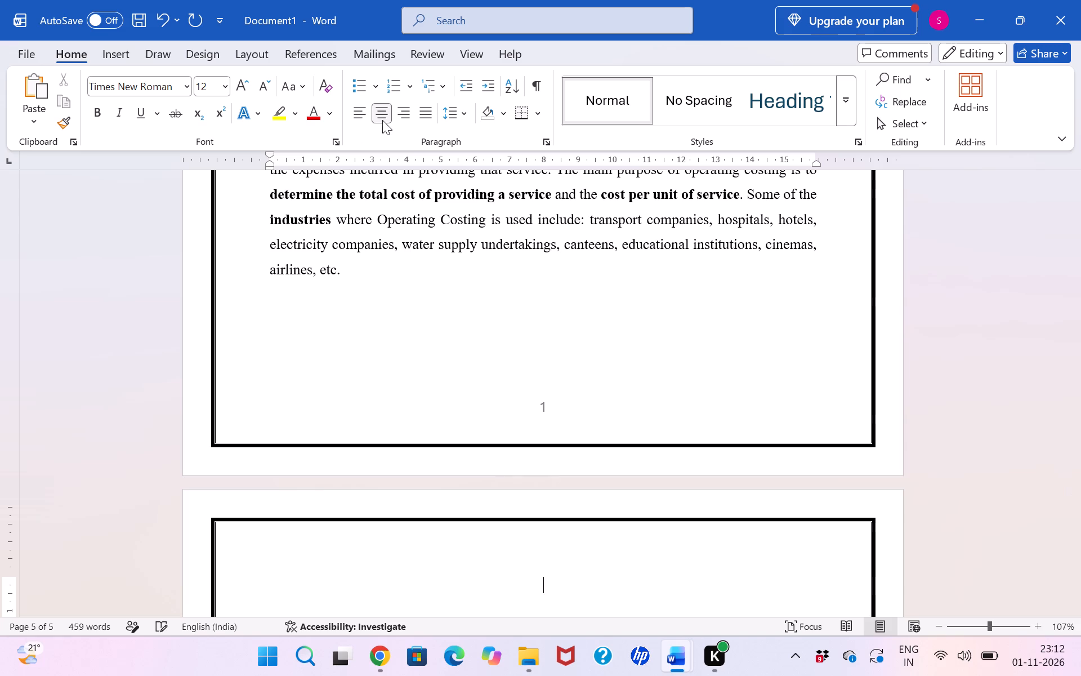
pyautogui.click(1080, 320)
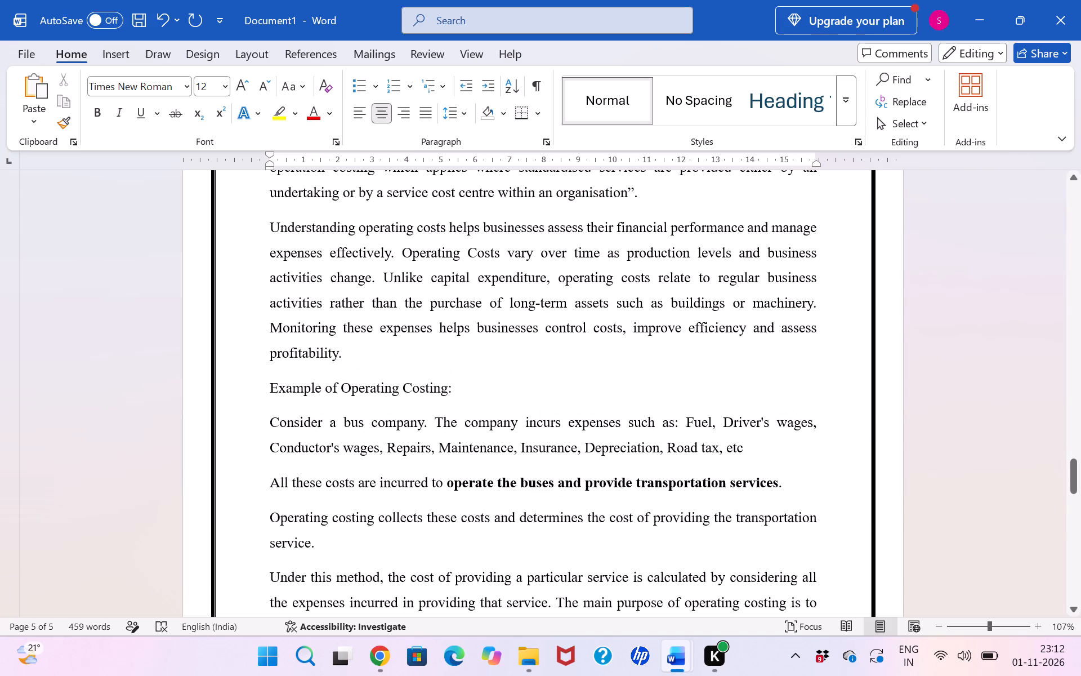
pyautogui.click(229, 77)
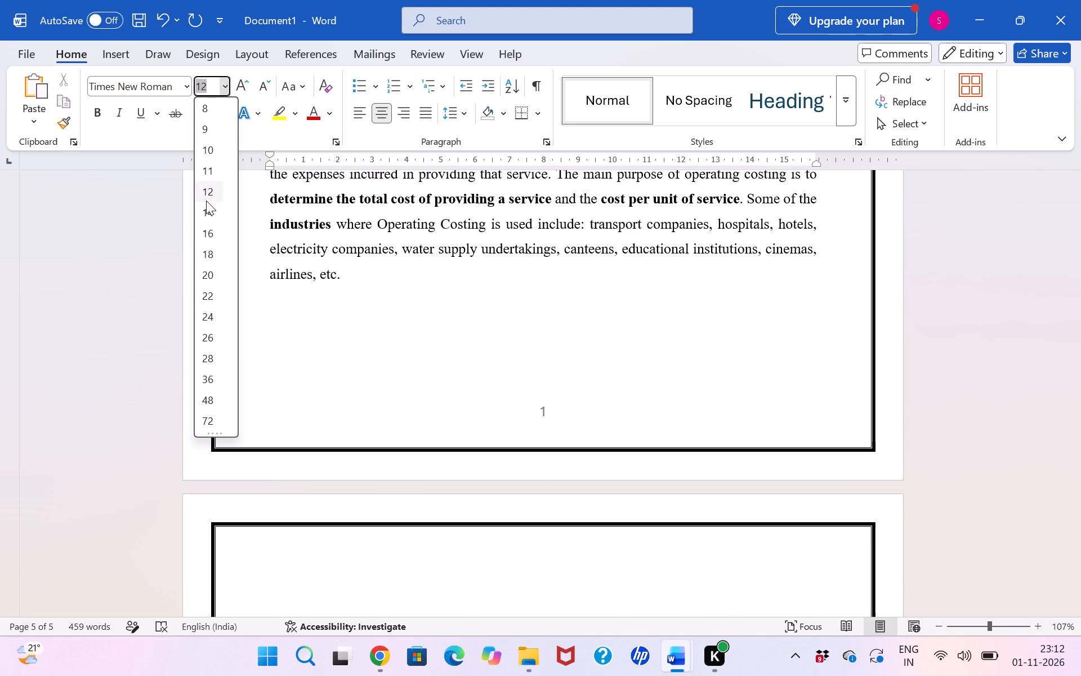
pyautogui.click(206, 202)
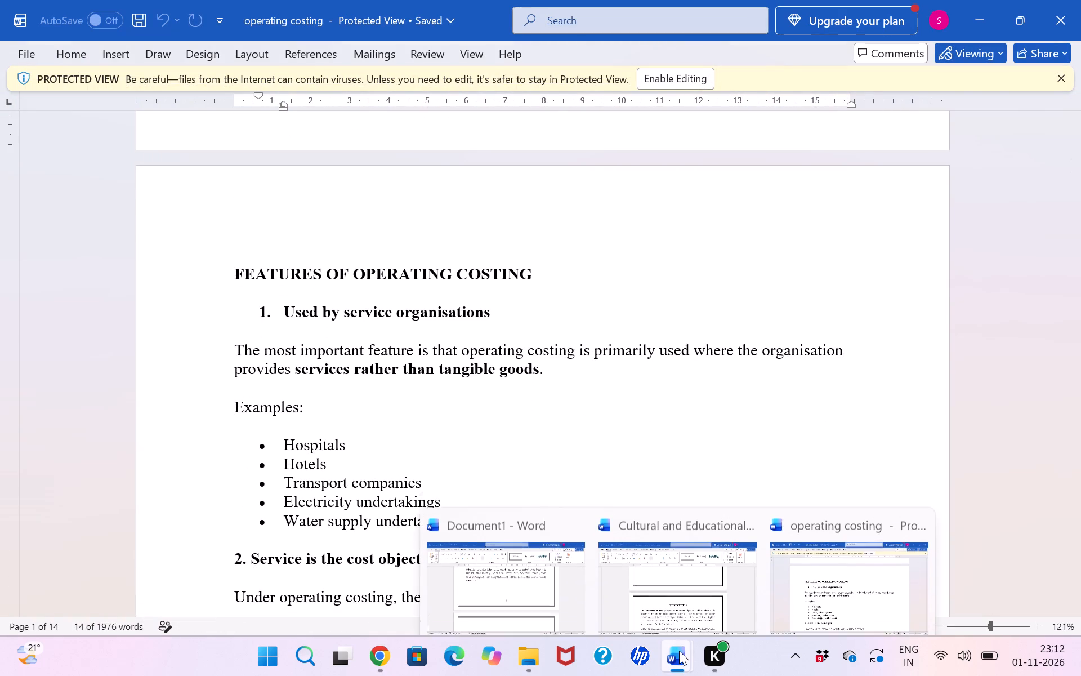
pyautogui.click(556, 581)
pyautogui.keyDown('shift'); pyautogui.click(556, 581); pyautogui.keyUp('shift')
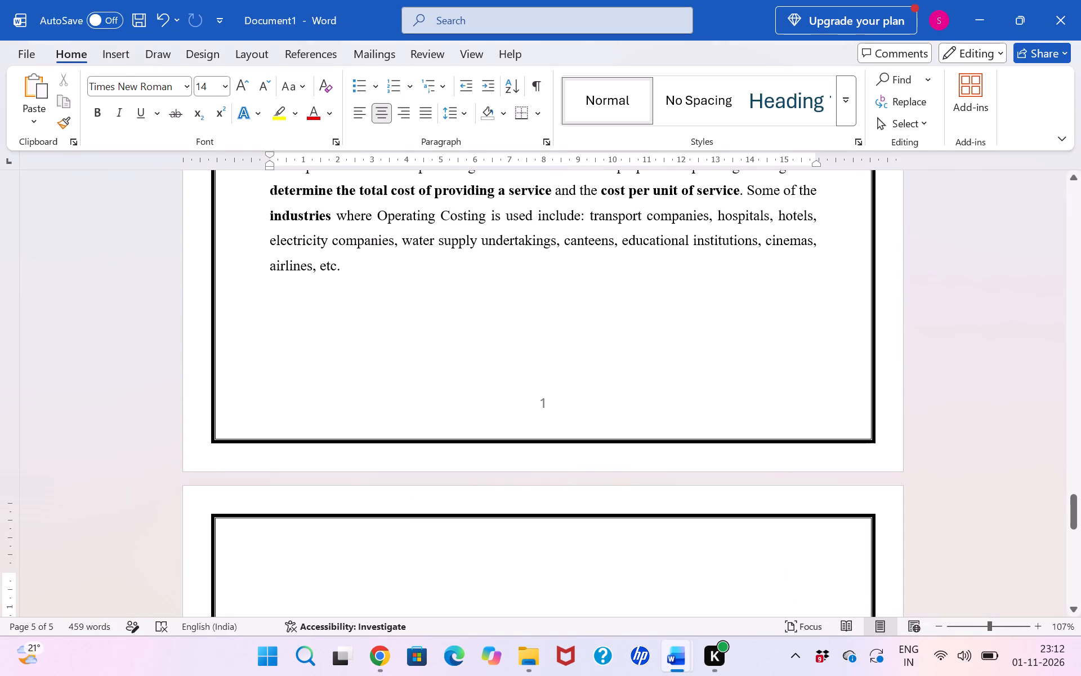
pyautogui.hotkey('shift', 'f')
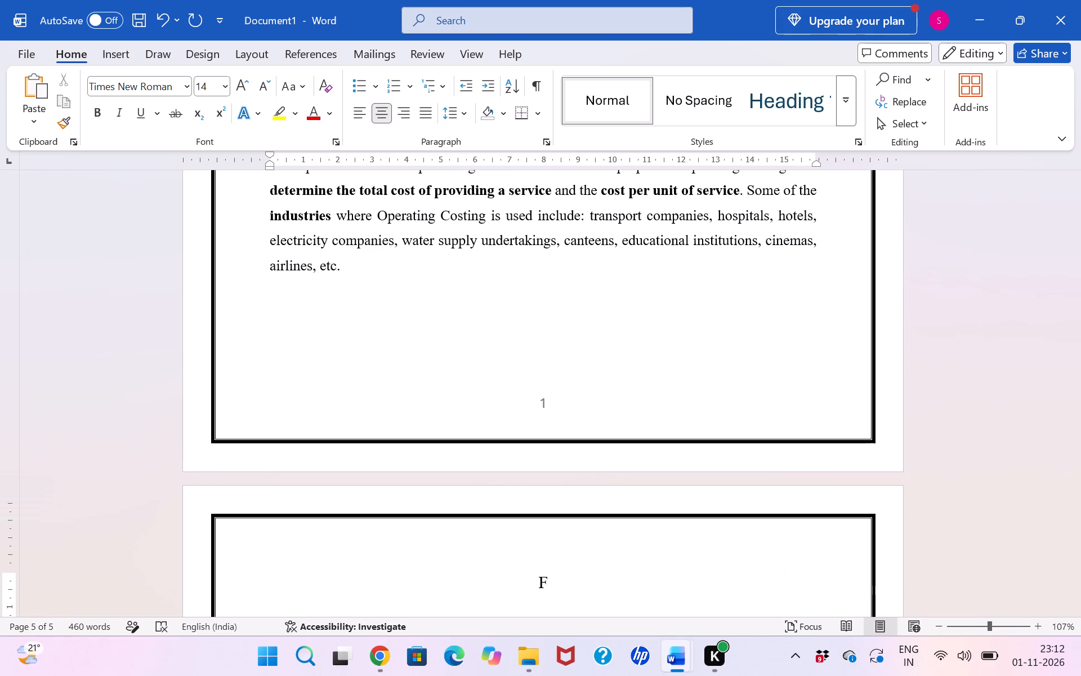
pyautogui.hotkey('shift', 'BackSpace')
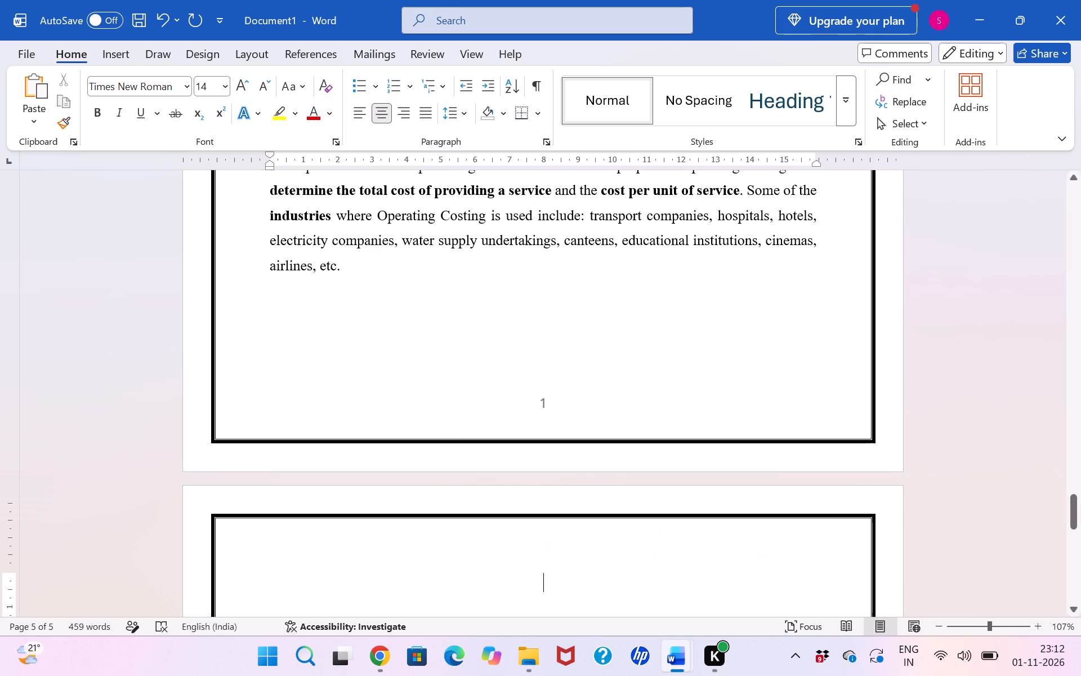
pyautogui.click(88, 119)
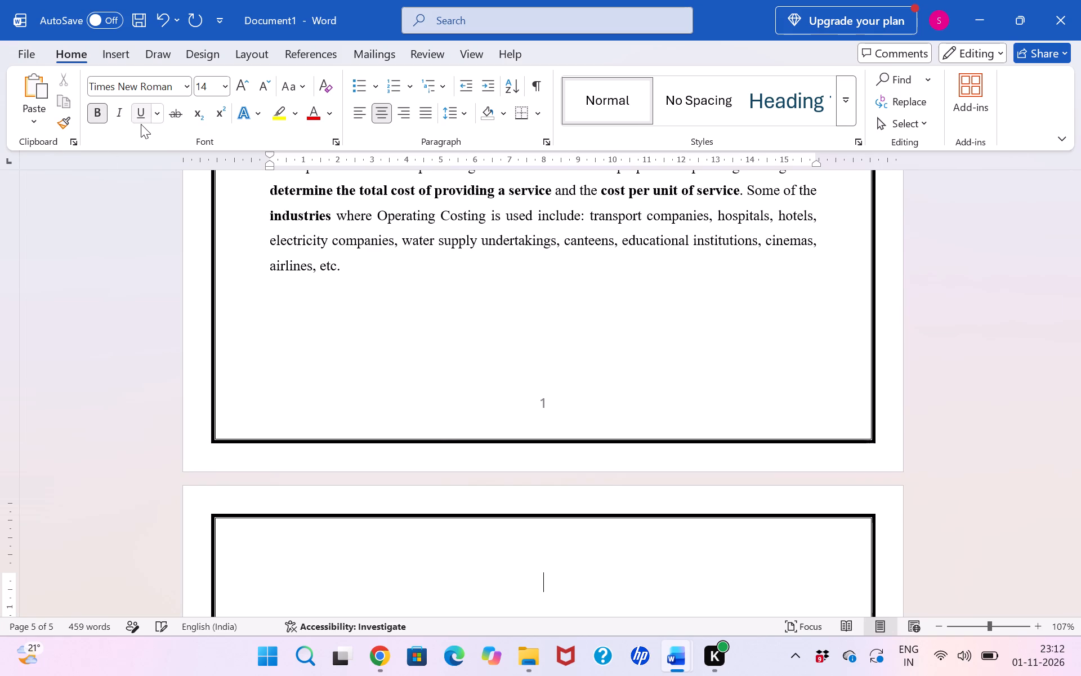
pyautogui.click(141, 124)
pyautogui.click(141, 120)
pyautogui.keyDown('shift'); pyautogui.click(141, 120); pyautogui.keyUp('shift')
pyautogui.write('FEA')
pyautogui.write('TURWS')
pyautogui.hotkey('shift', 'BackSpace')
pyautogui.hotkey('shift', 'BackSpace')
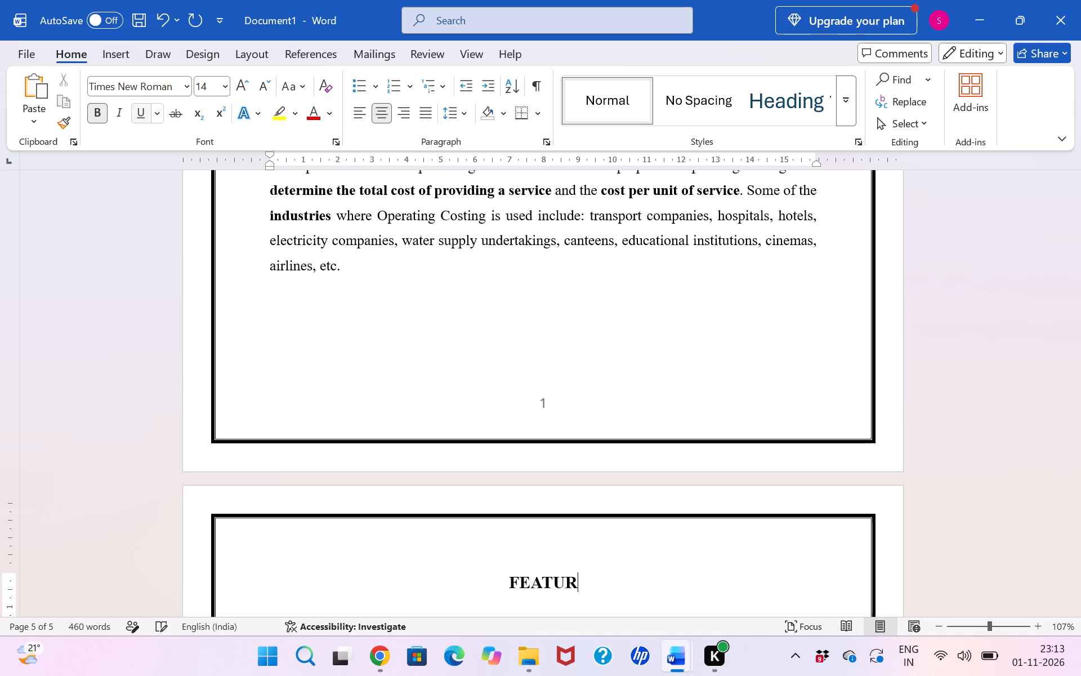
pyautogui.write('ES OF OPERATING COSTING')
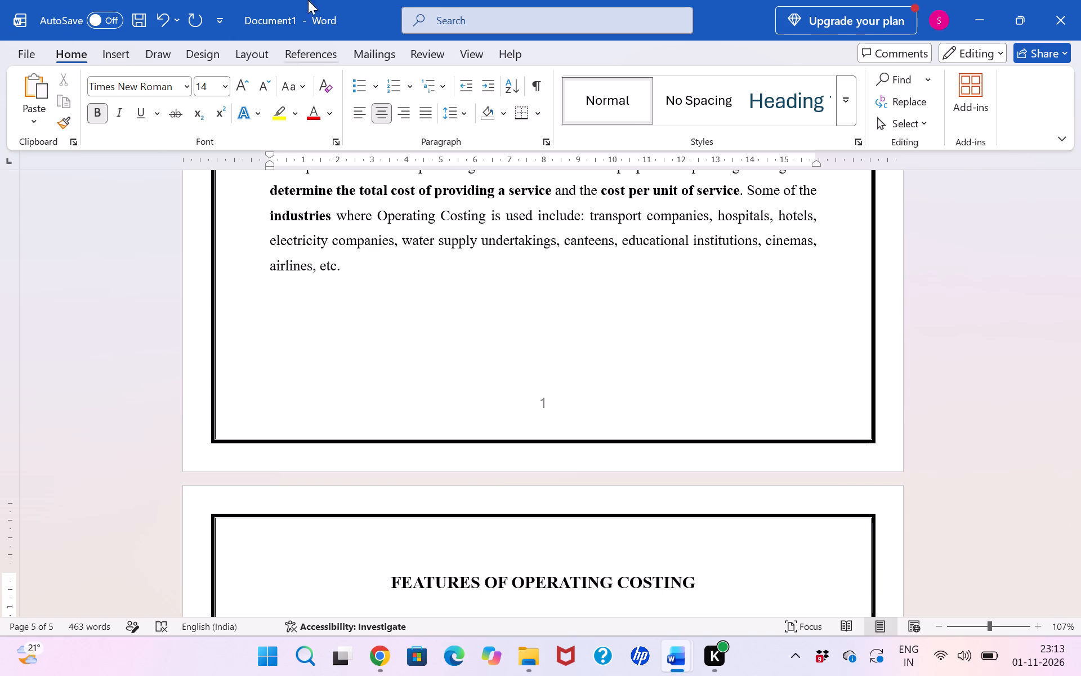
# Underline the whole FEATURES OF OPERATING COSTING heading.
pyautogui.moveTo(388, 575); pyautogui.dragTo(520, 585)
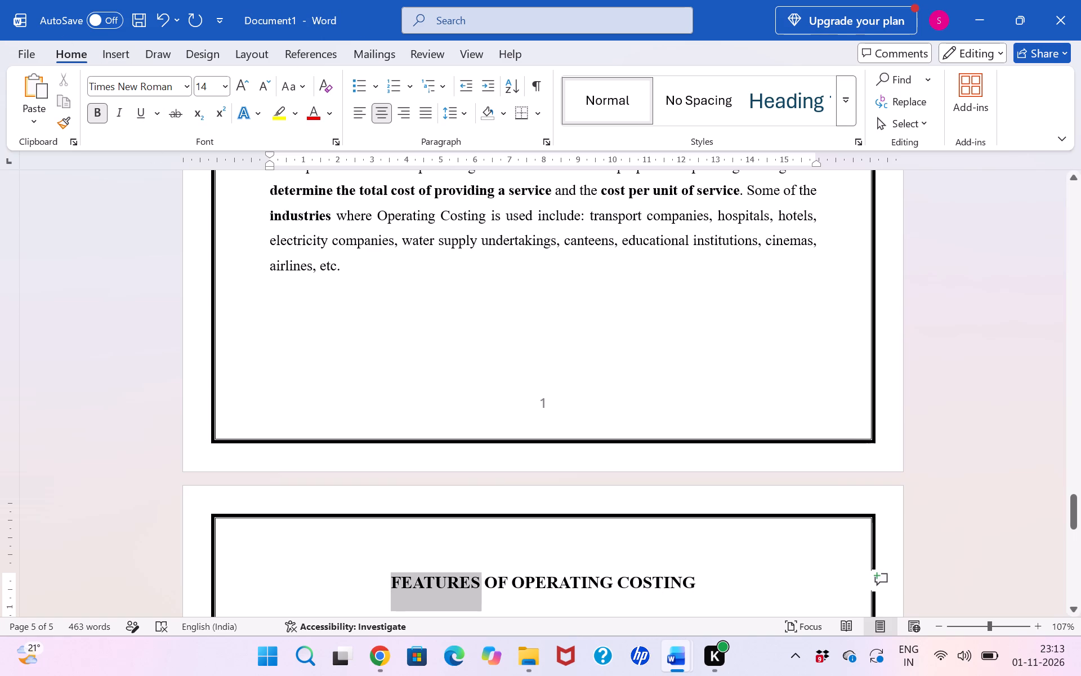
pyautogui.moveTo(520, 585); pyautogui.dragTo(689, 566)
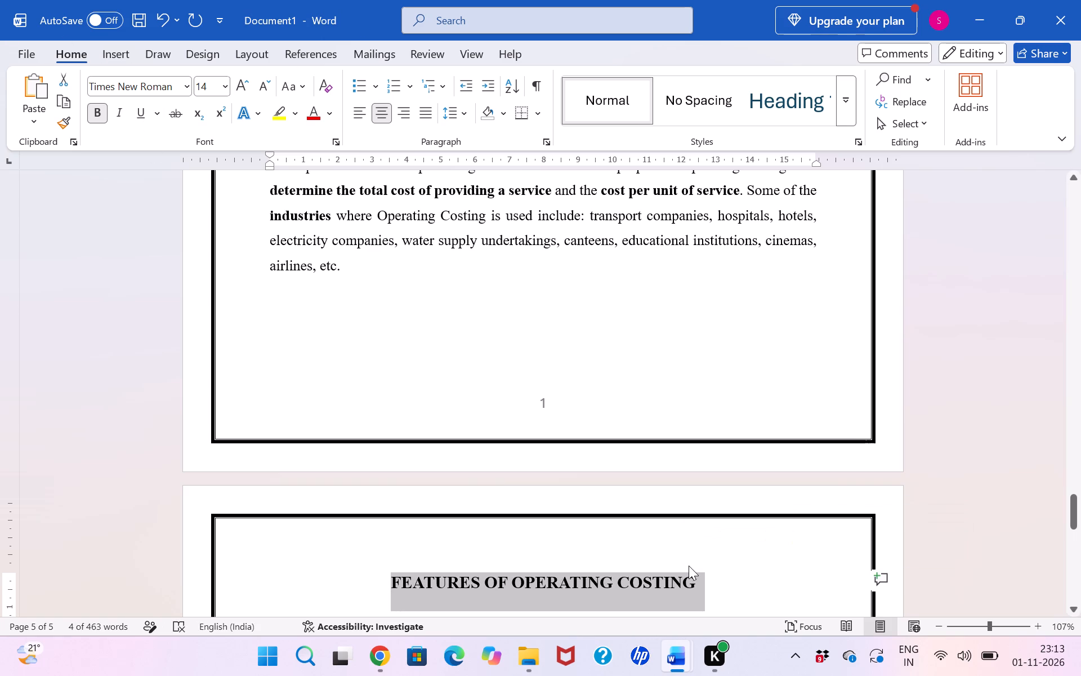
pyautogui.hotkey('ctrl', 'u')
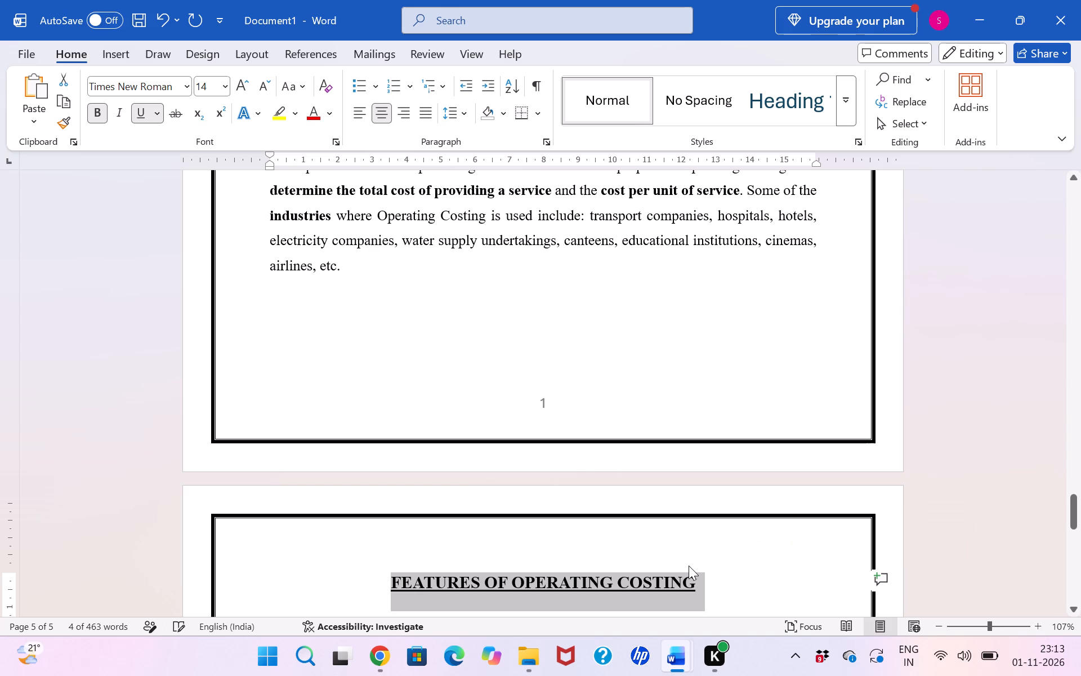
pyautogui.click(733, 611)
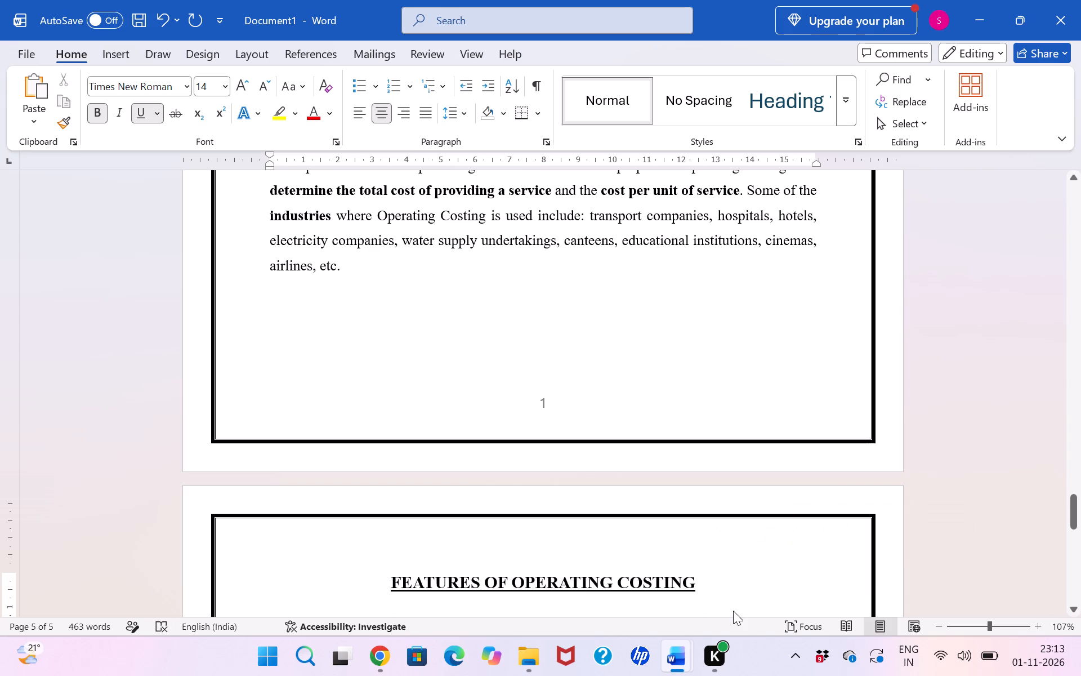